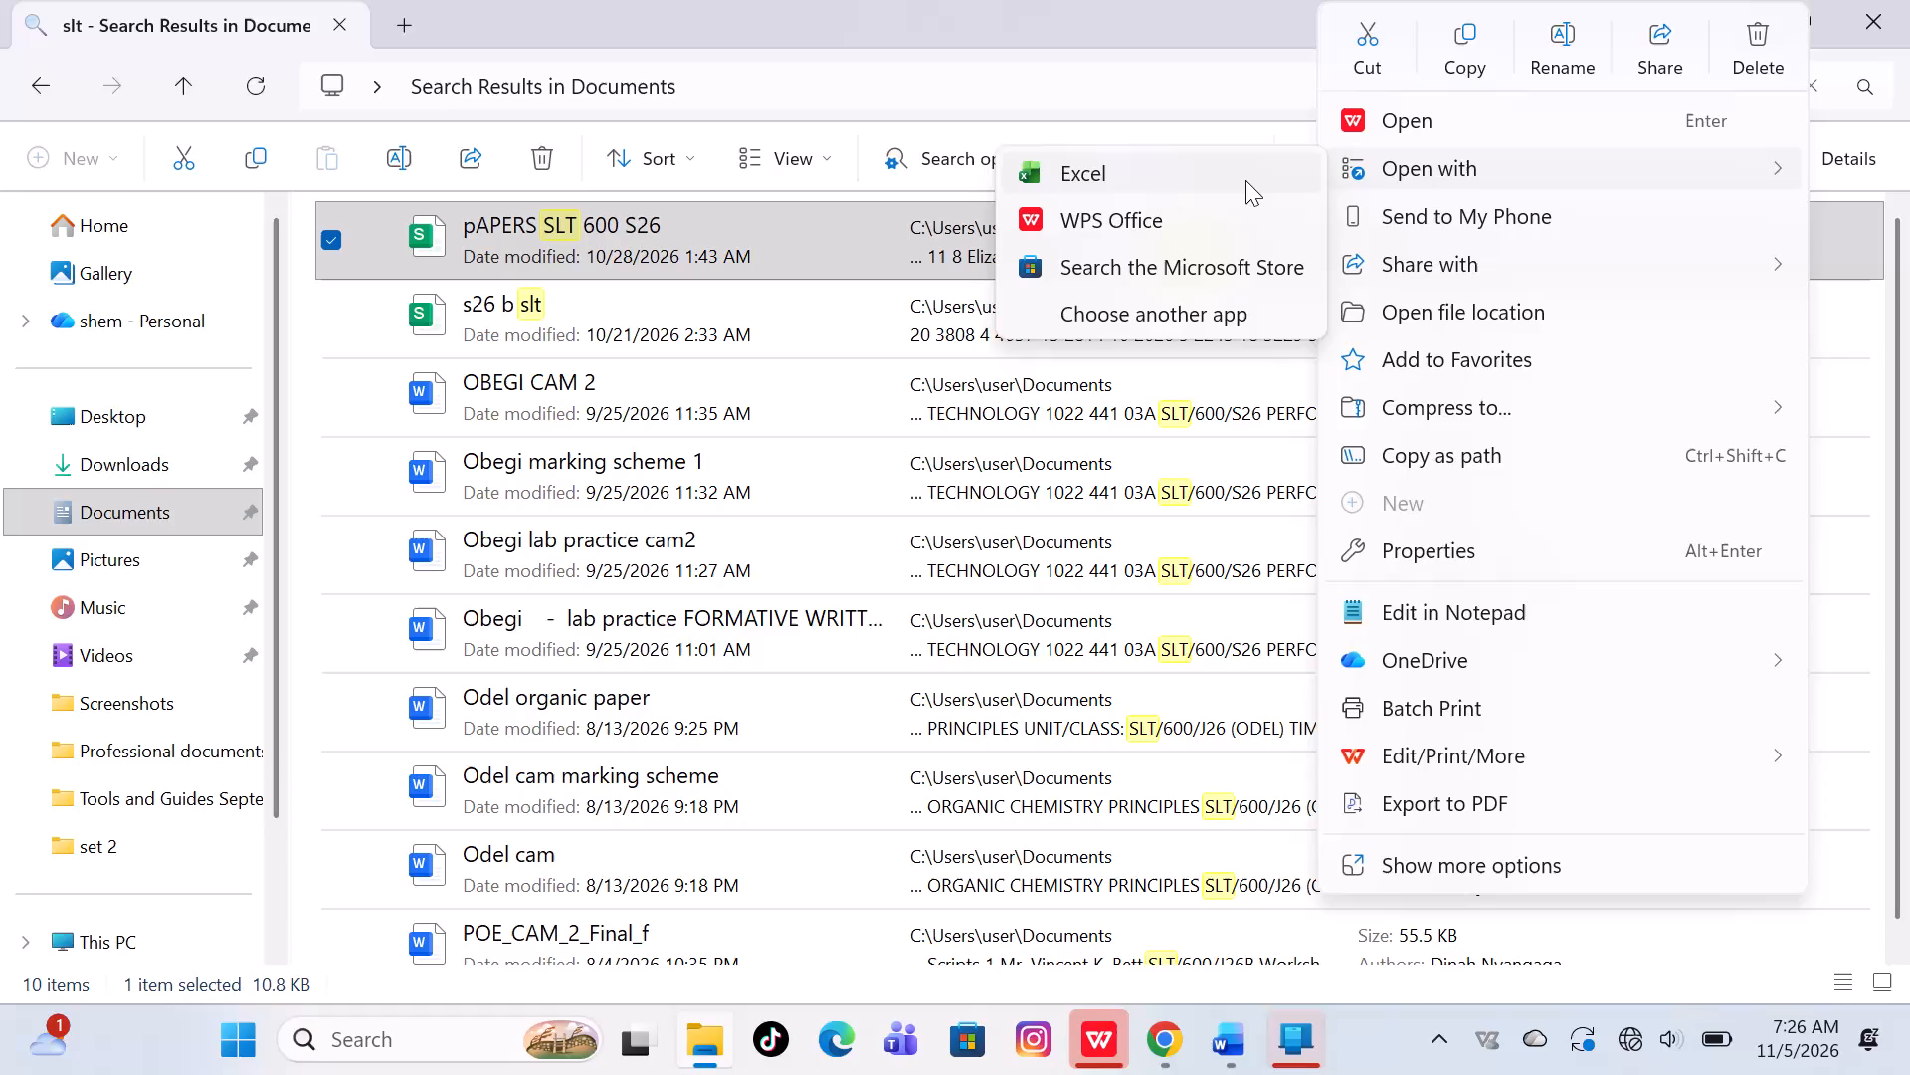
Open the pAPERS SLT 600 S26 workbook in Excel.
left_click(1245, 180)
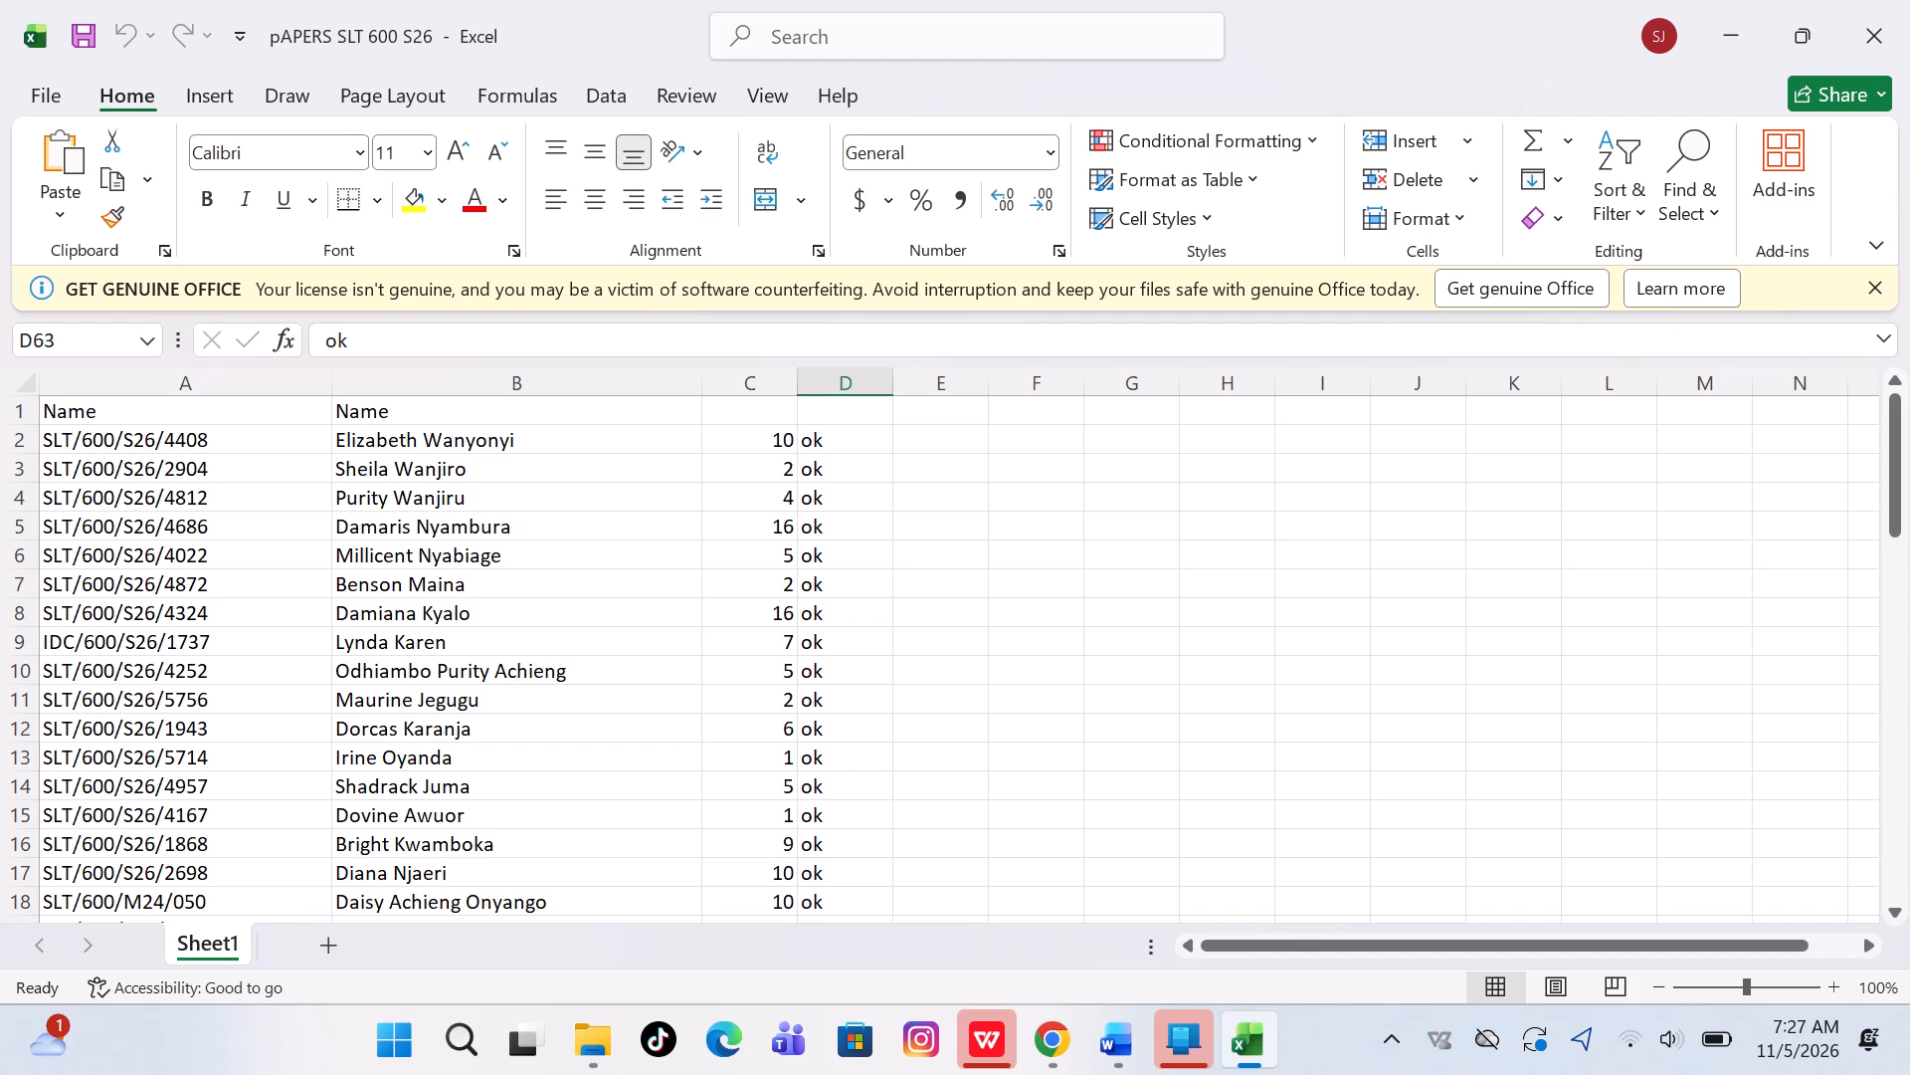
Enter 20 in cells C1 and E1 of the header row.
left_click(734, 406)
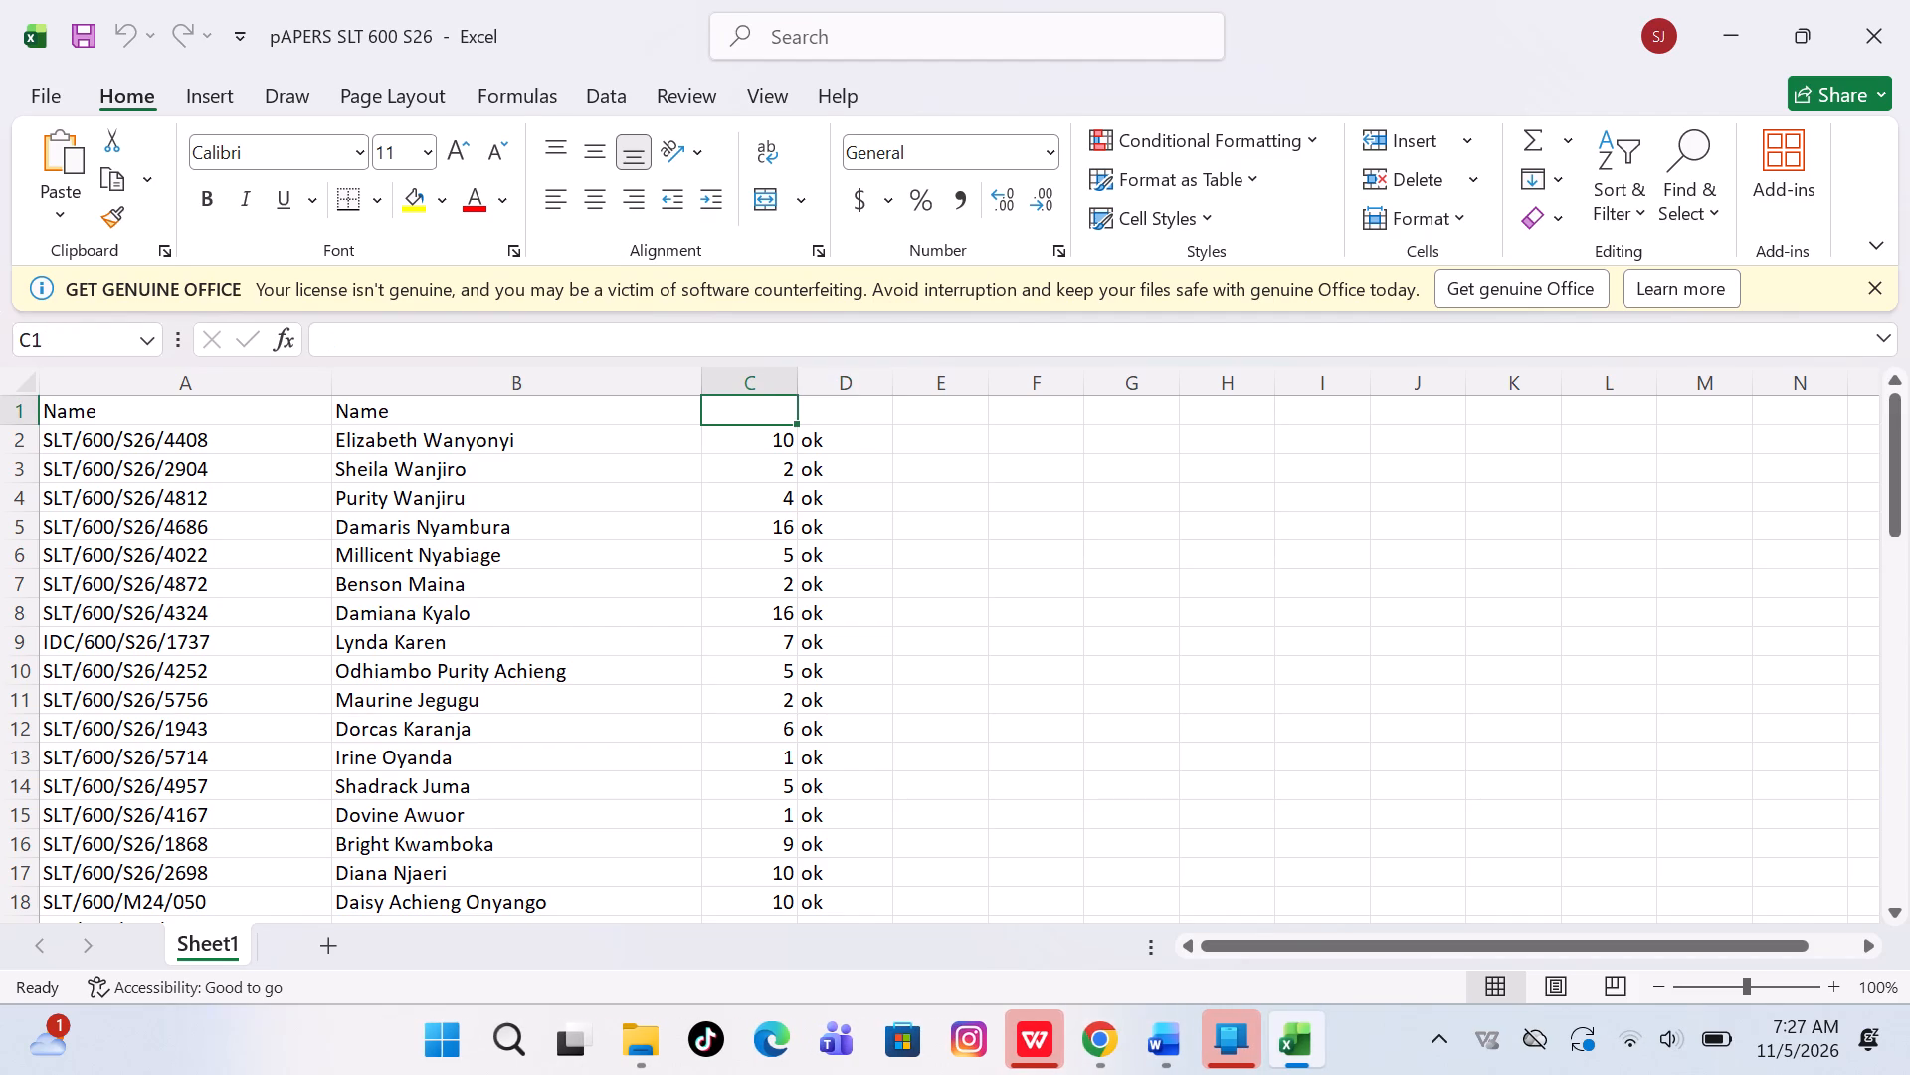
type("20")
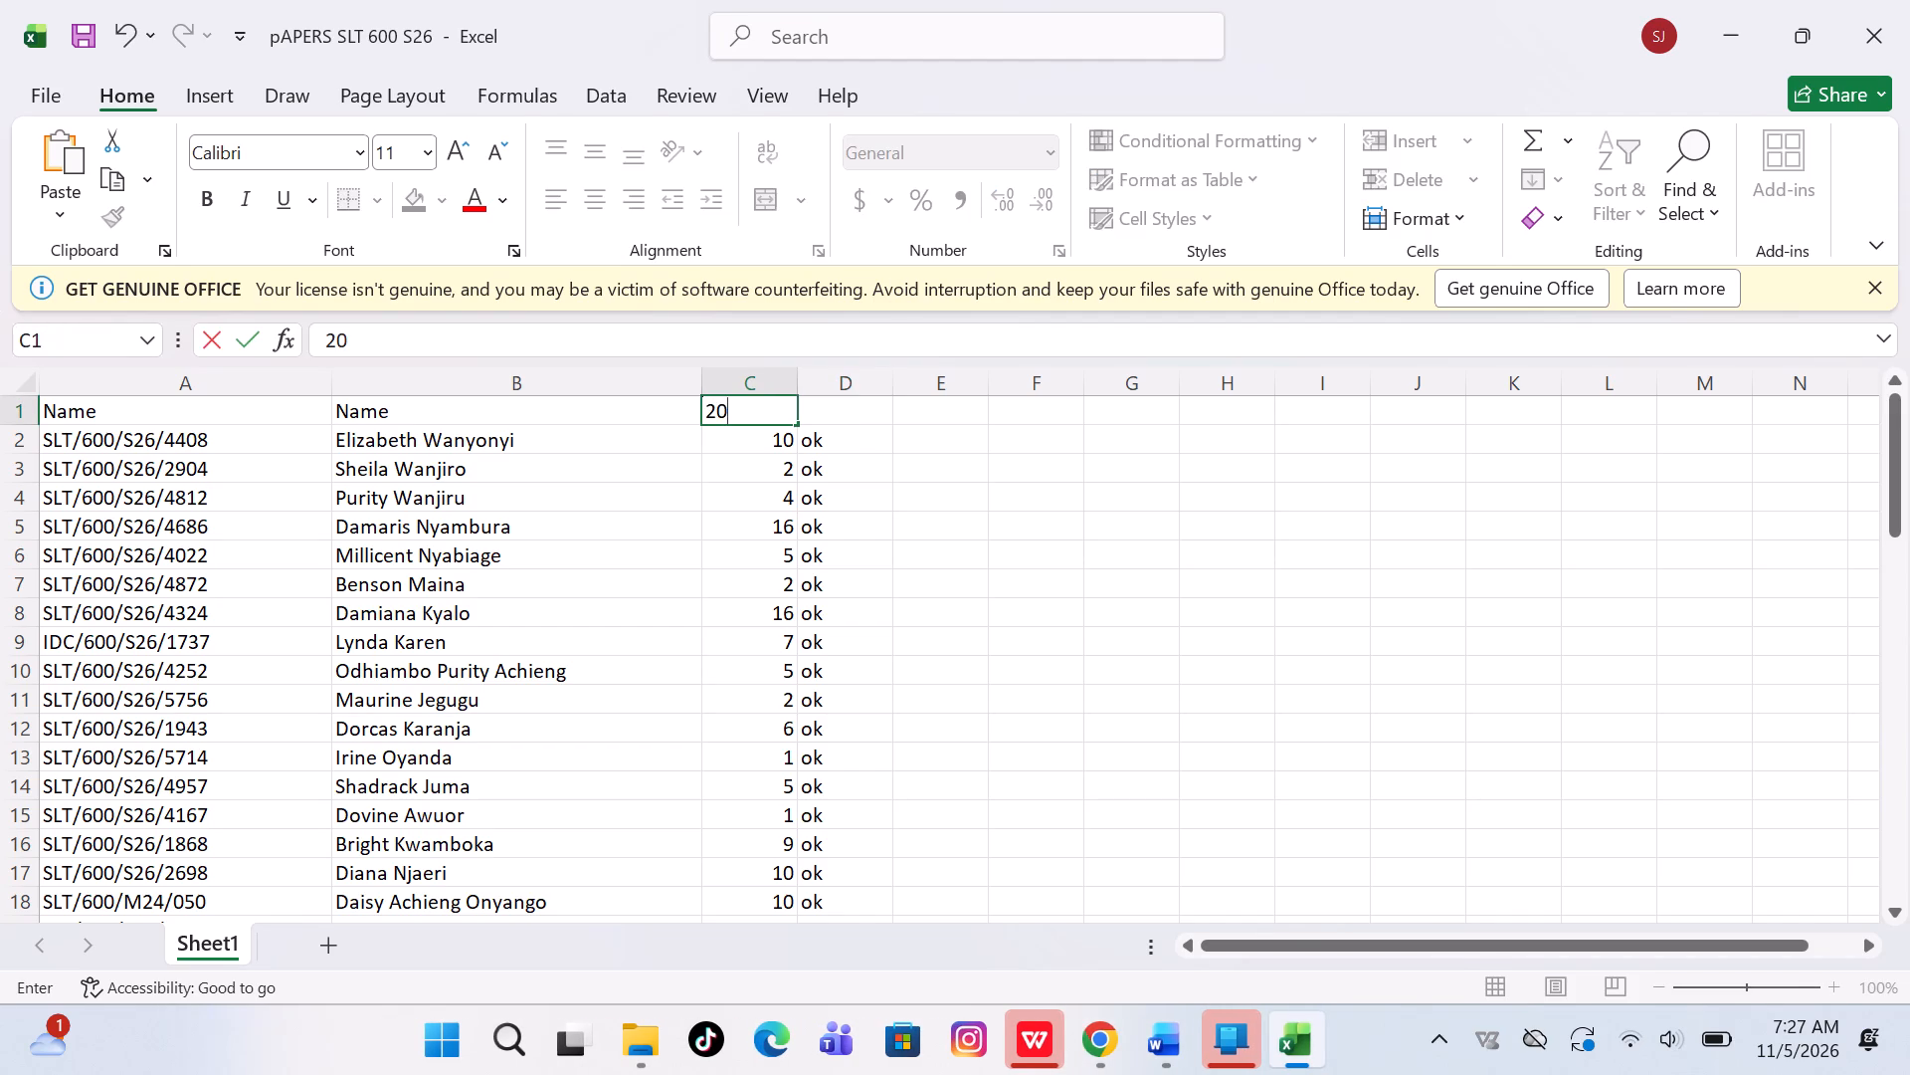
left_click(914, 430)
left_click(921, 418)
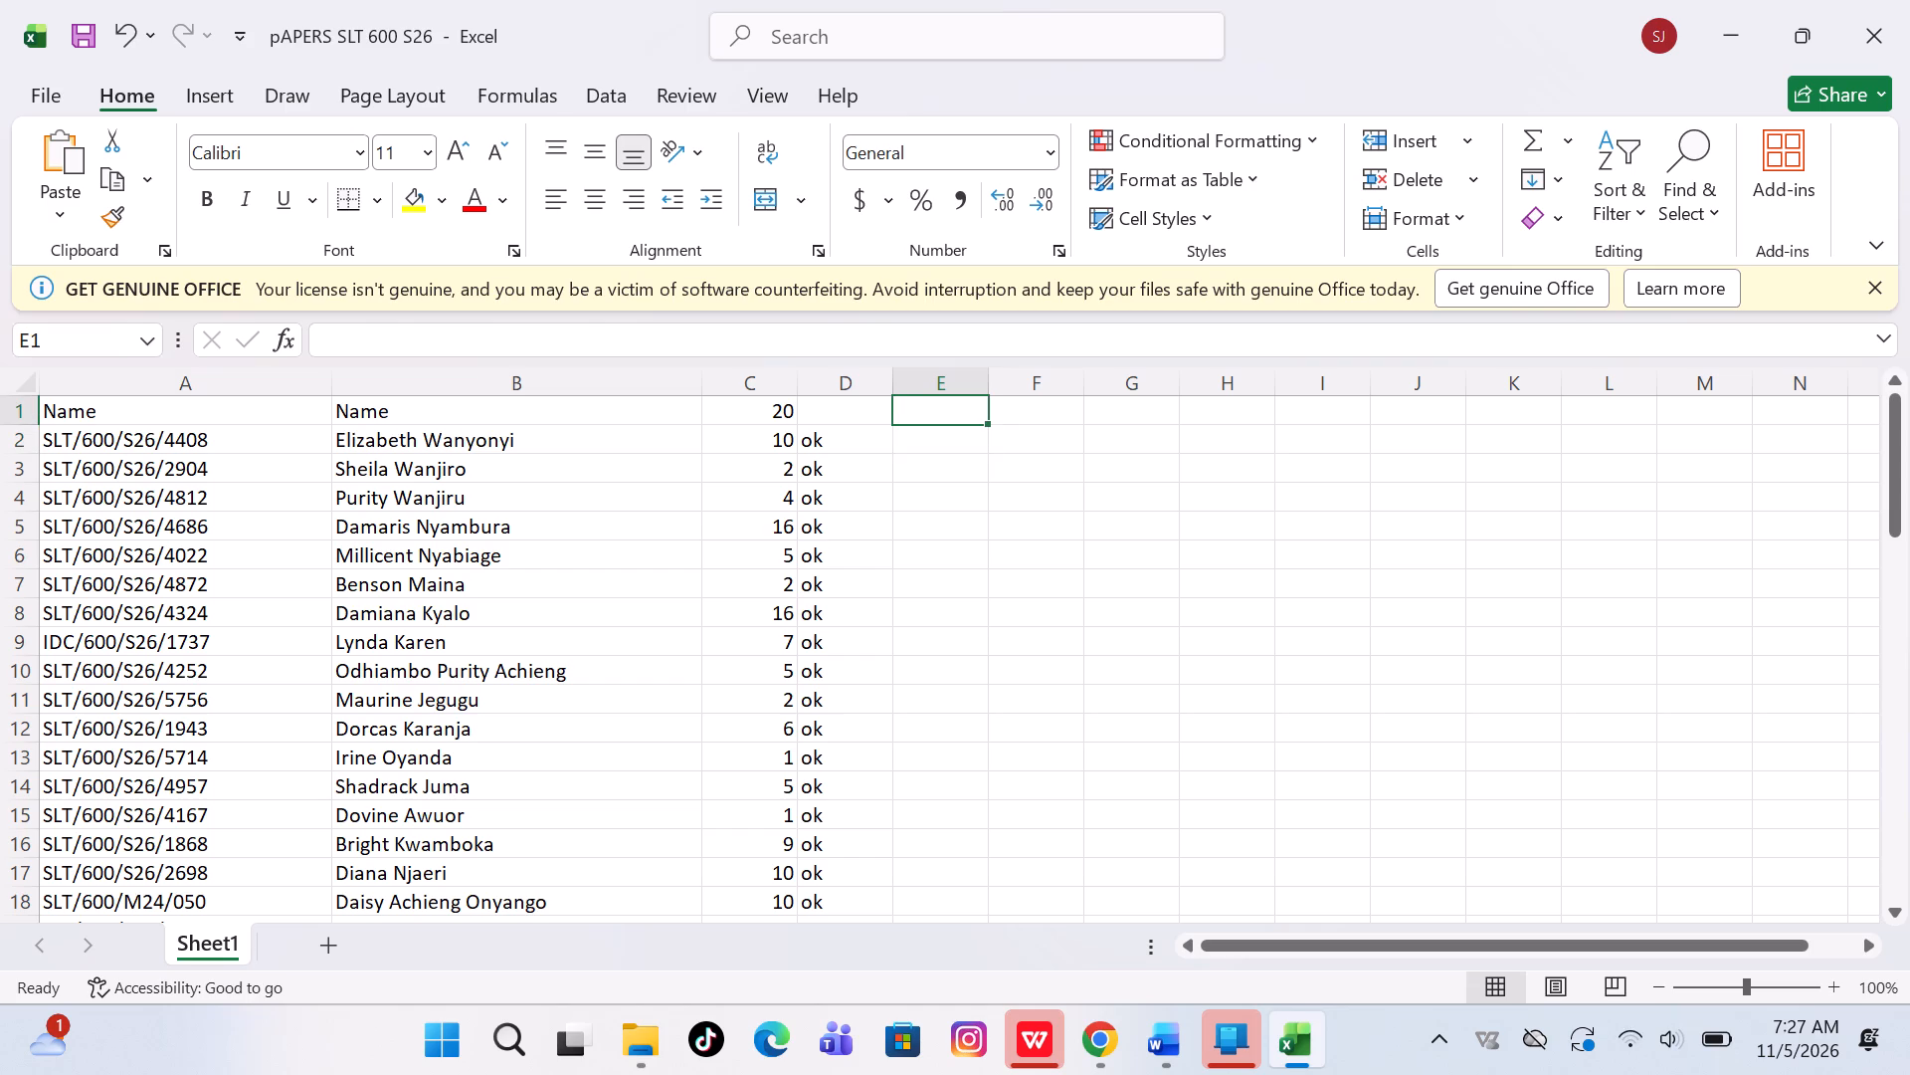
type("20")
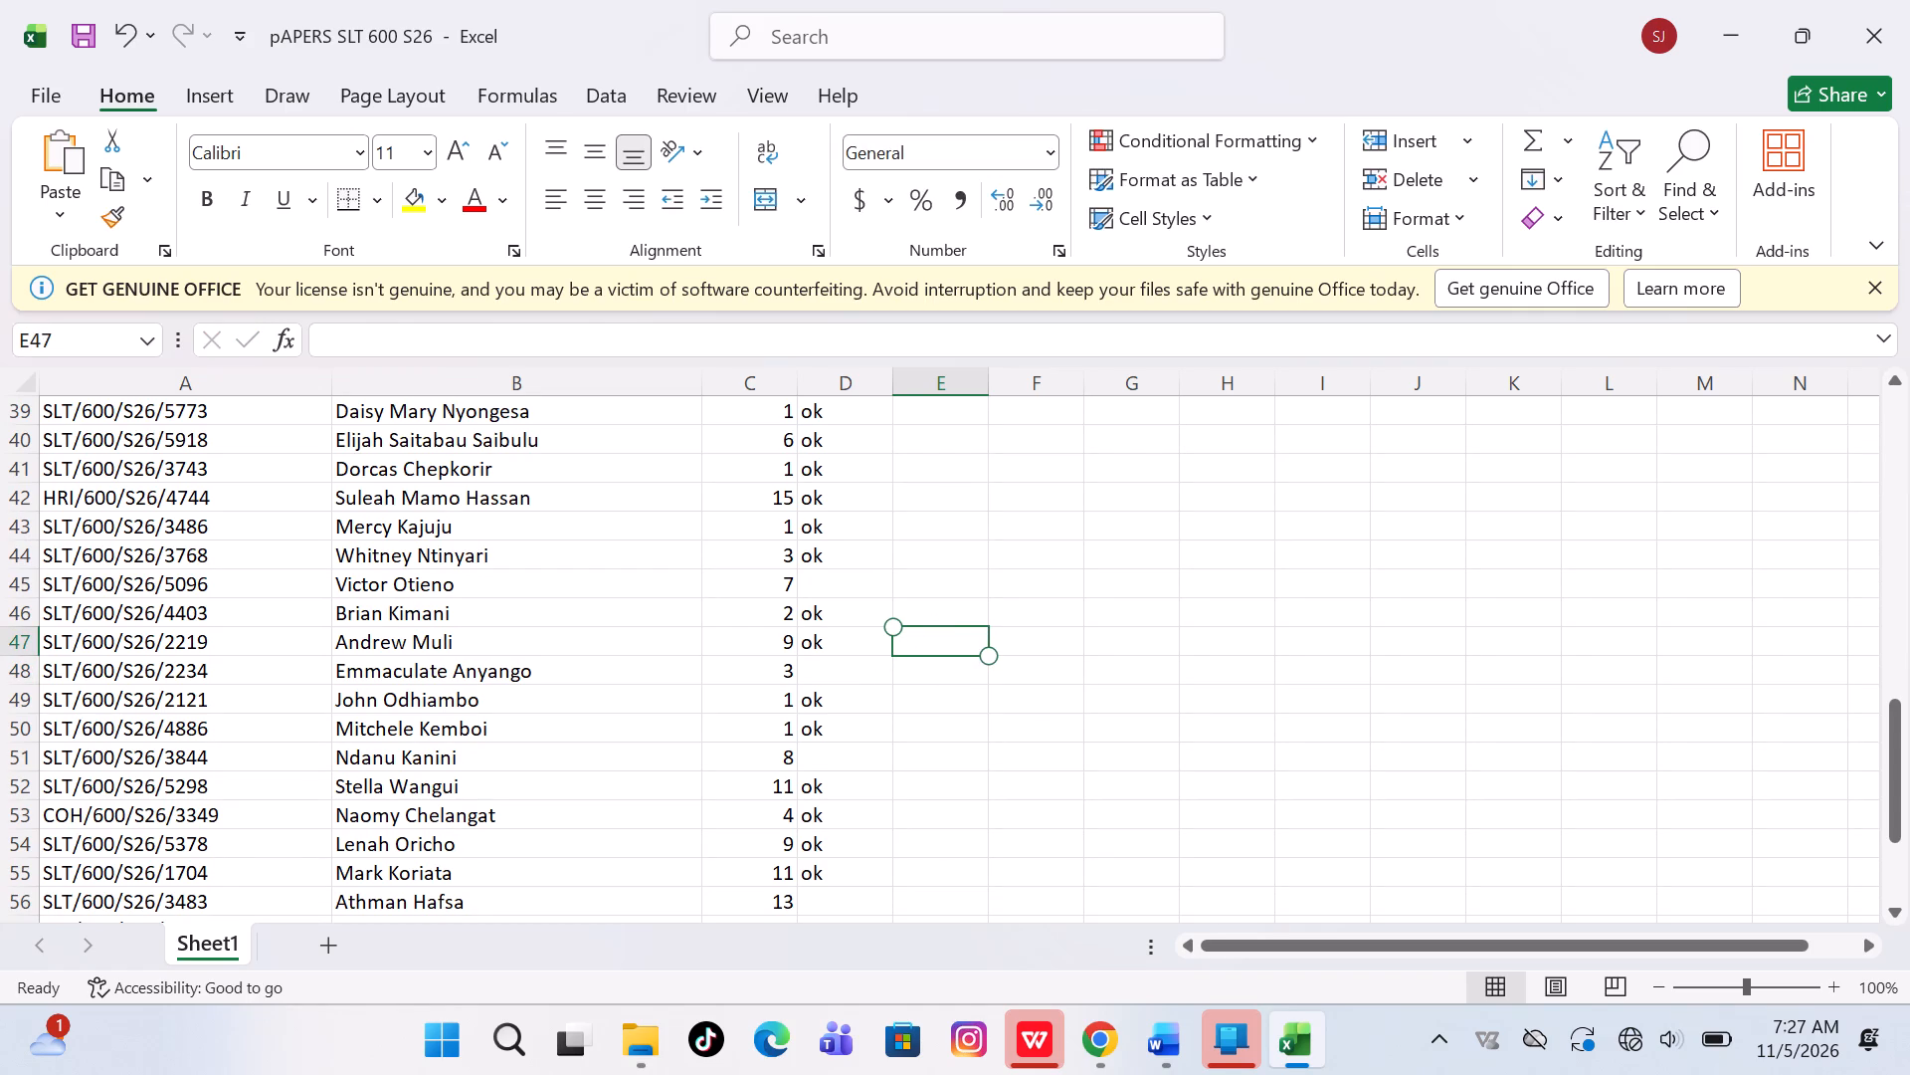
Record student marks in column E: 20 in E47, 20 in E34, 17 in E27 and 16 in E51.
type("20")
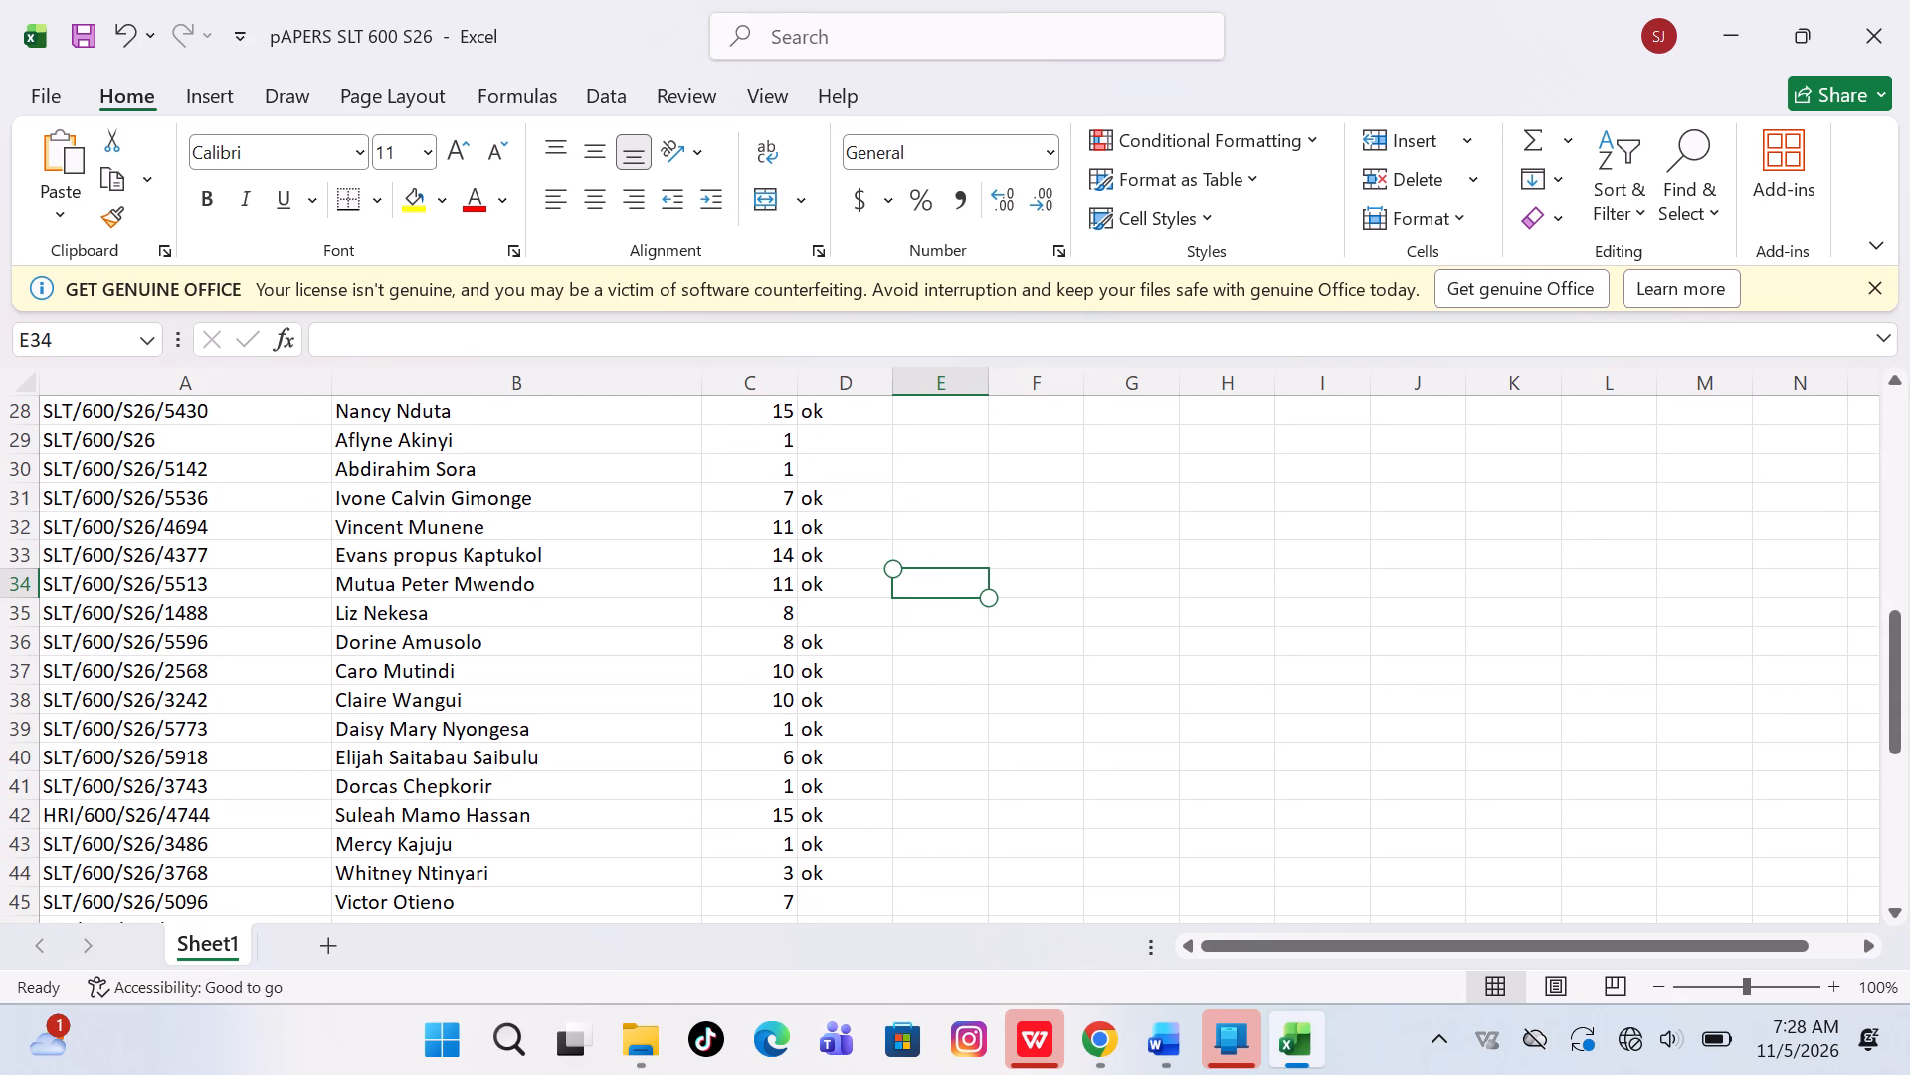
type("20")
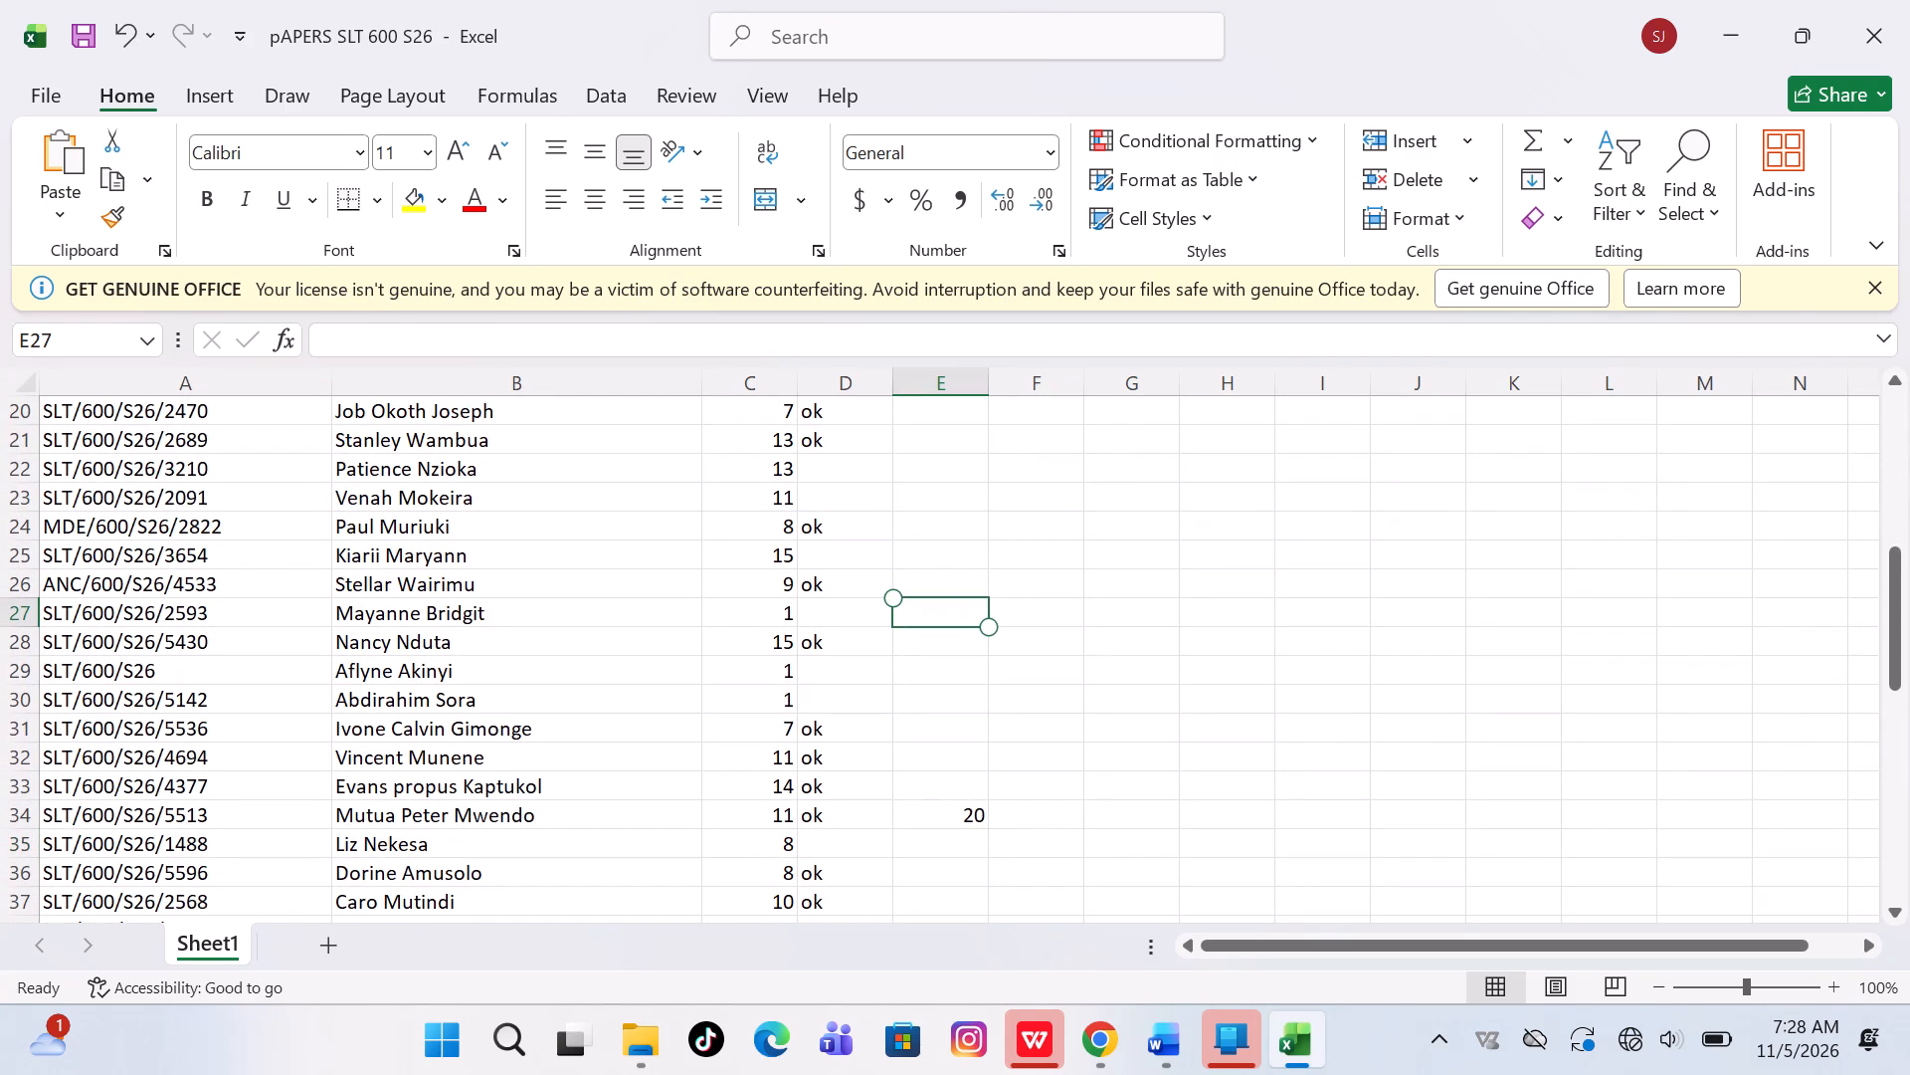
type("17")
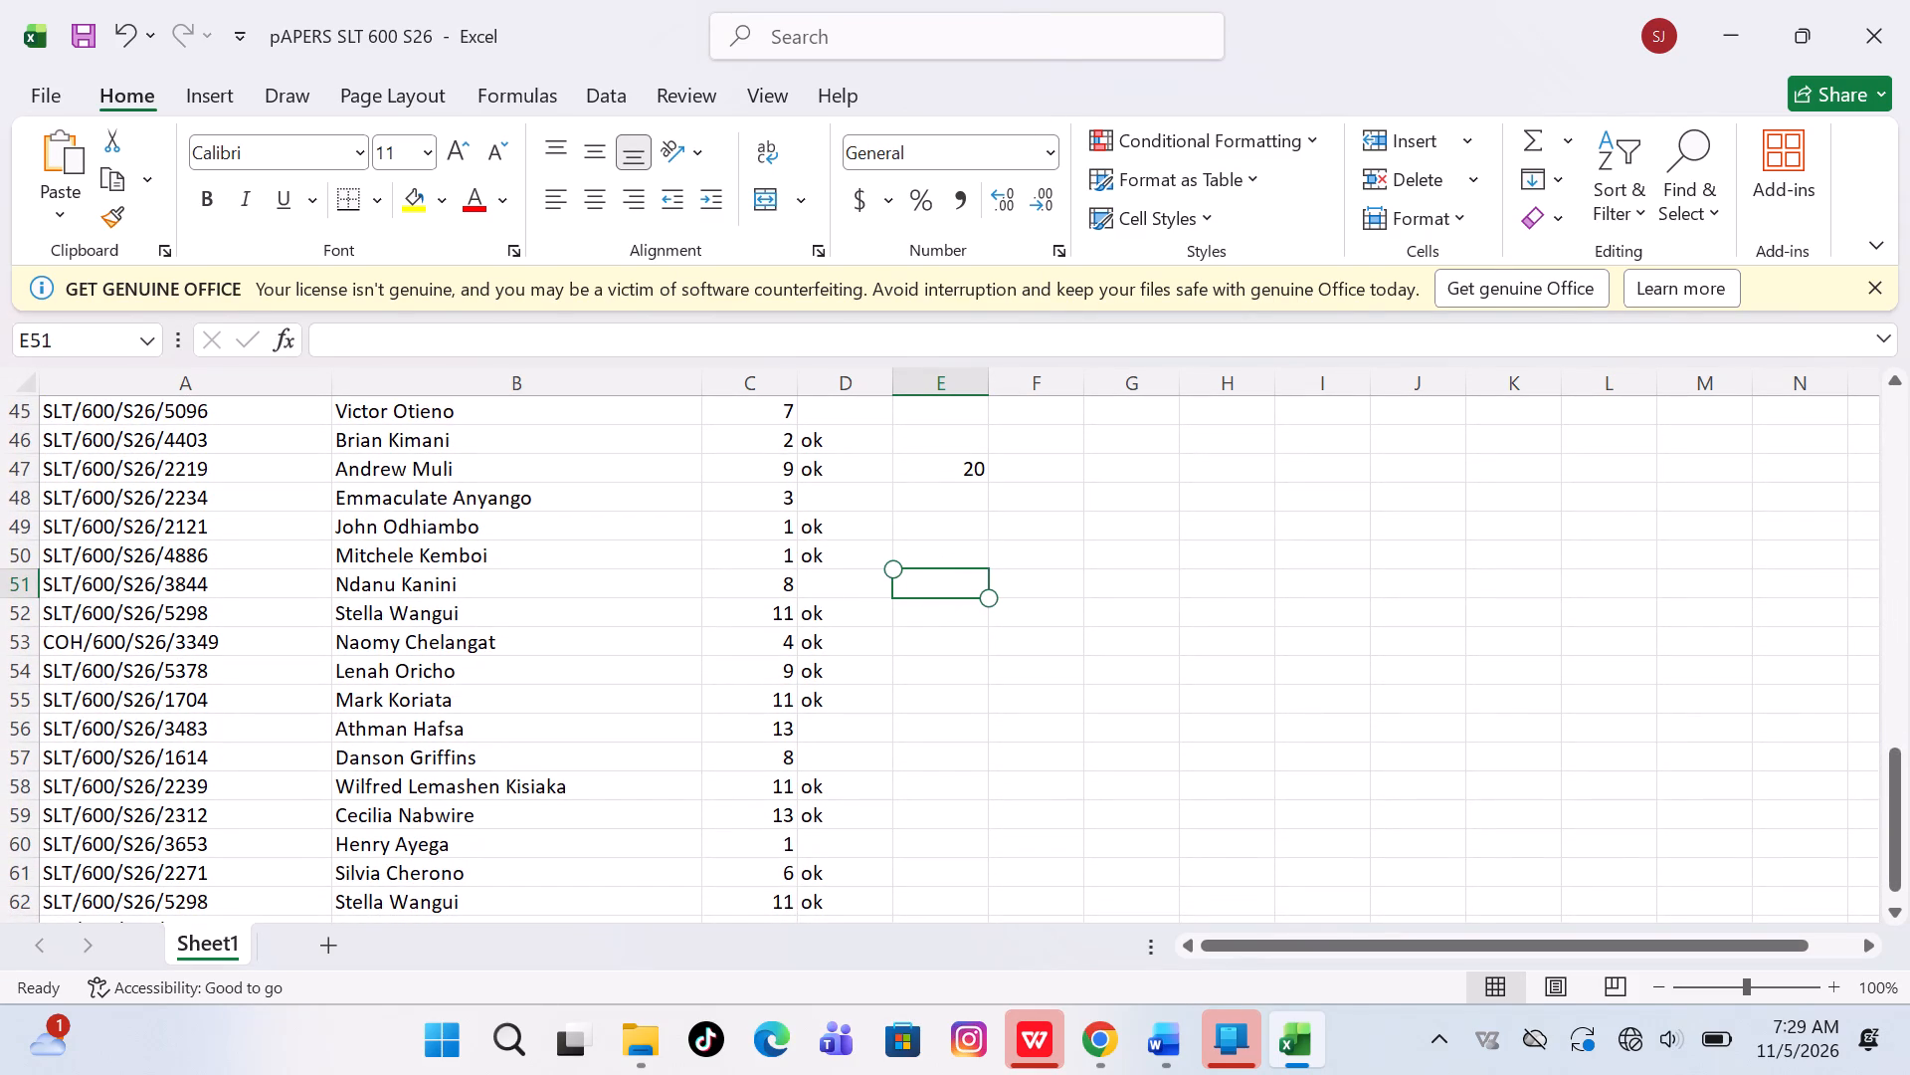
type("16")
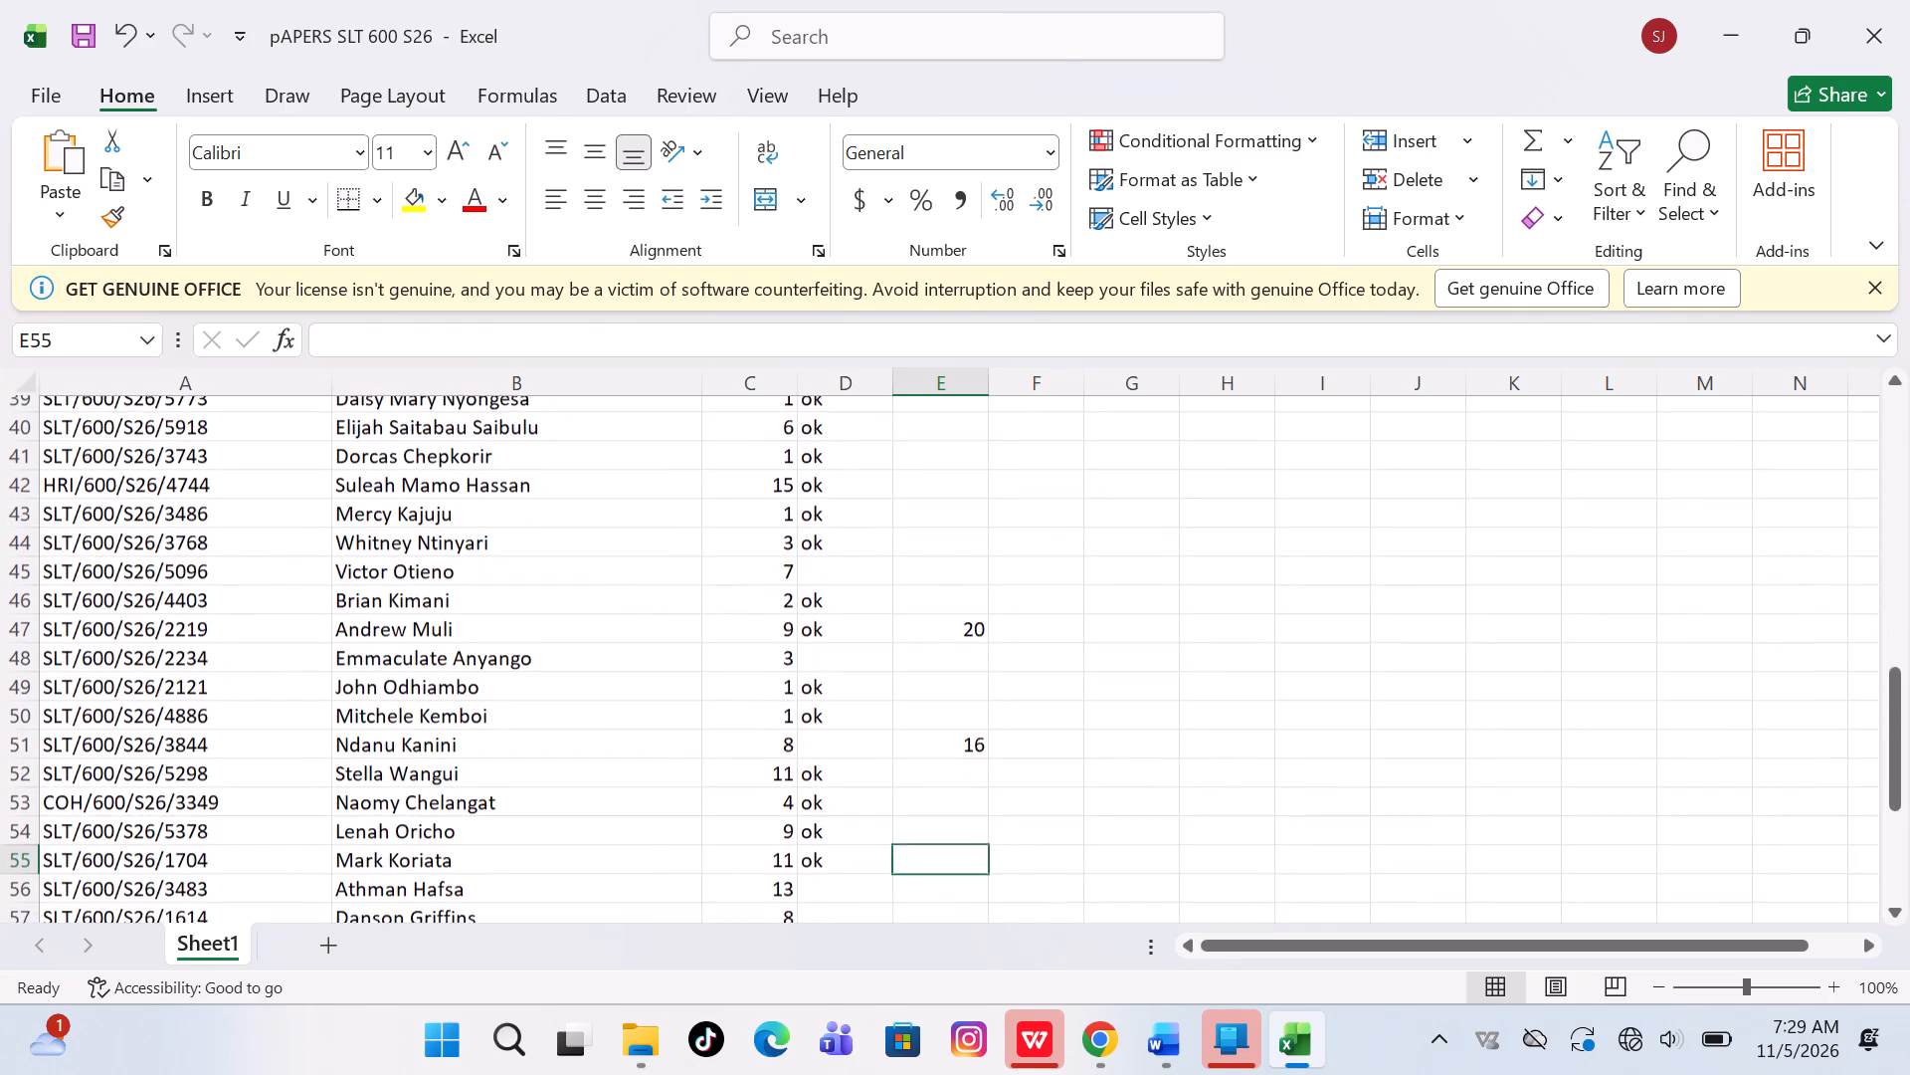
Find the student matching "hafsa" and enter the mark 18 in column E of row 56.
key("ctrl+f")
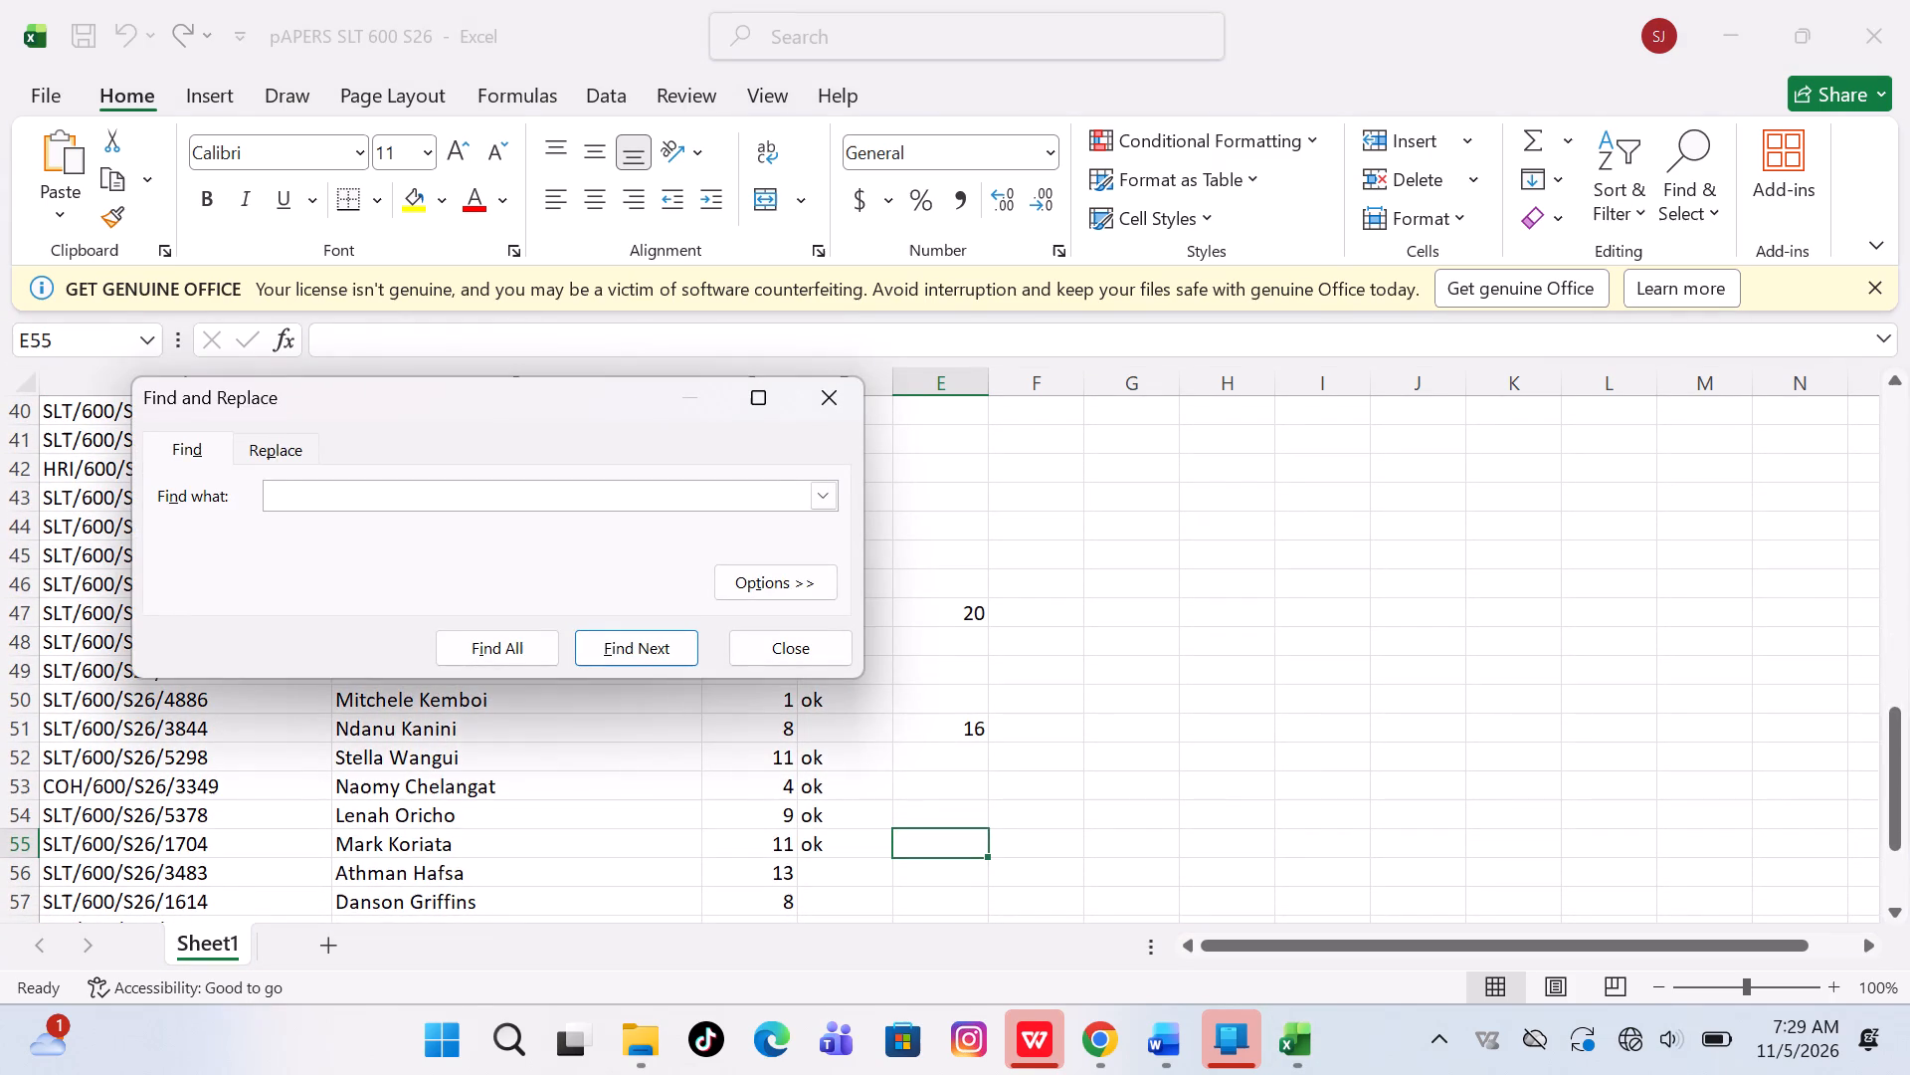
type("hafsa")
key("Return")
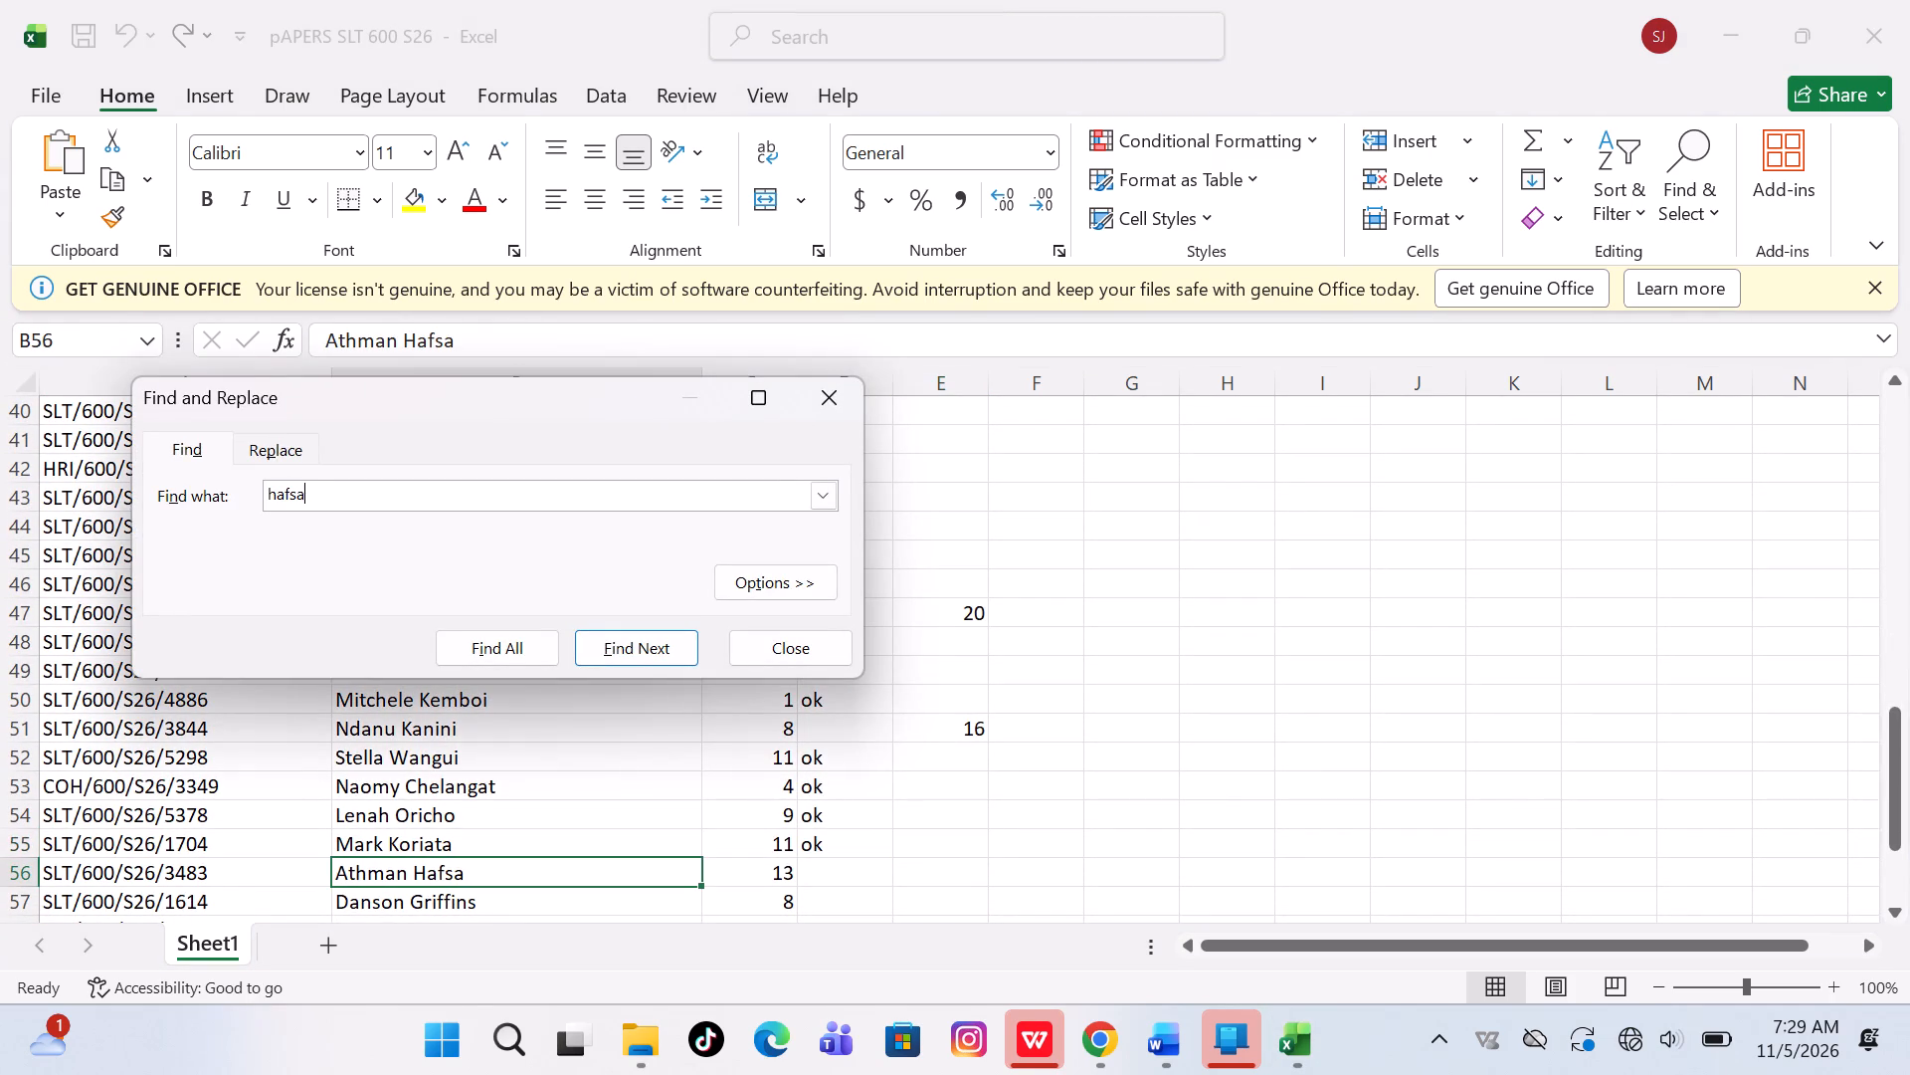
left_click(942, 866)
type("18")
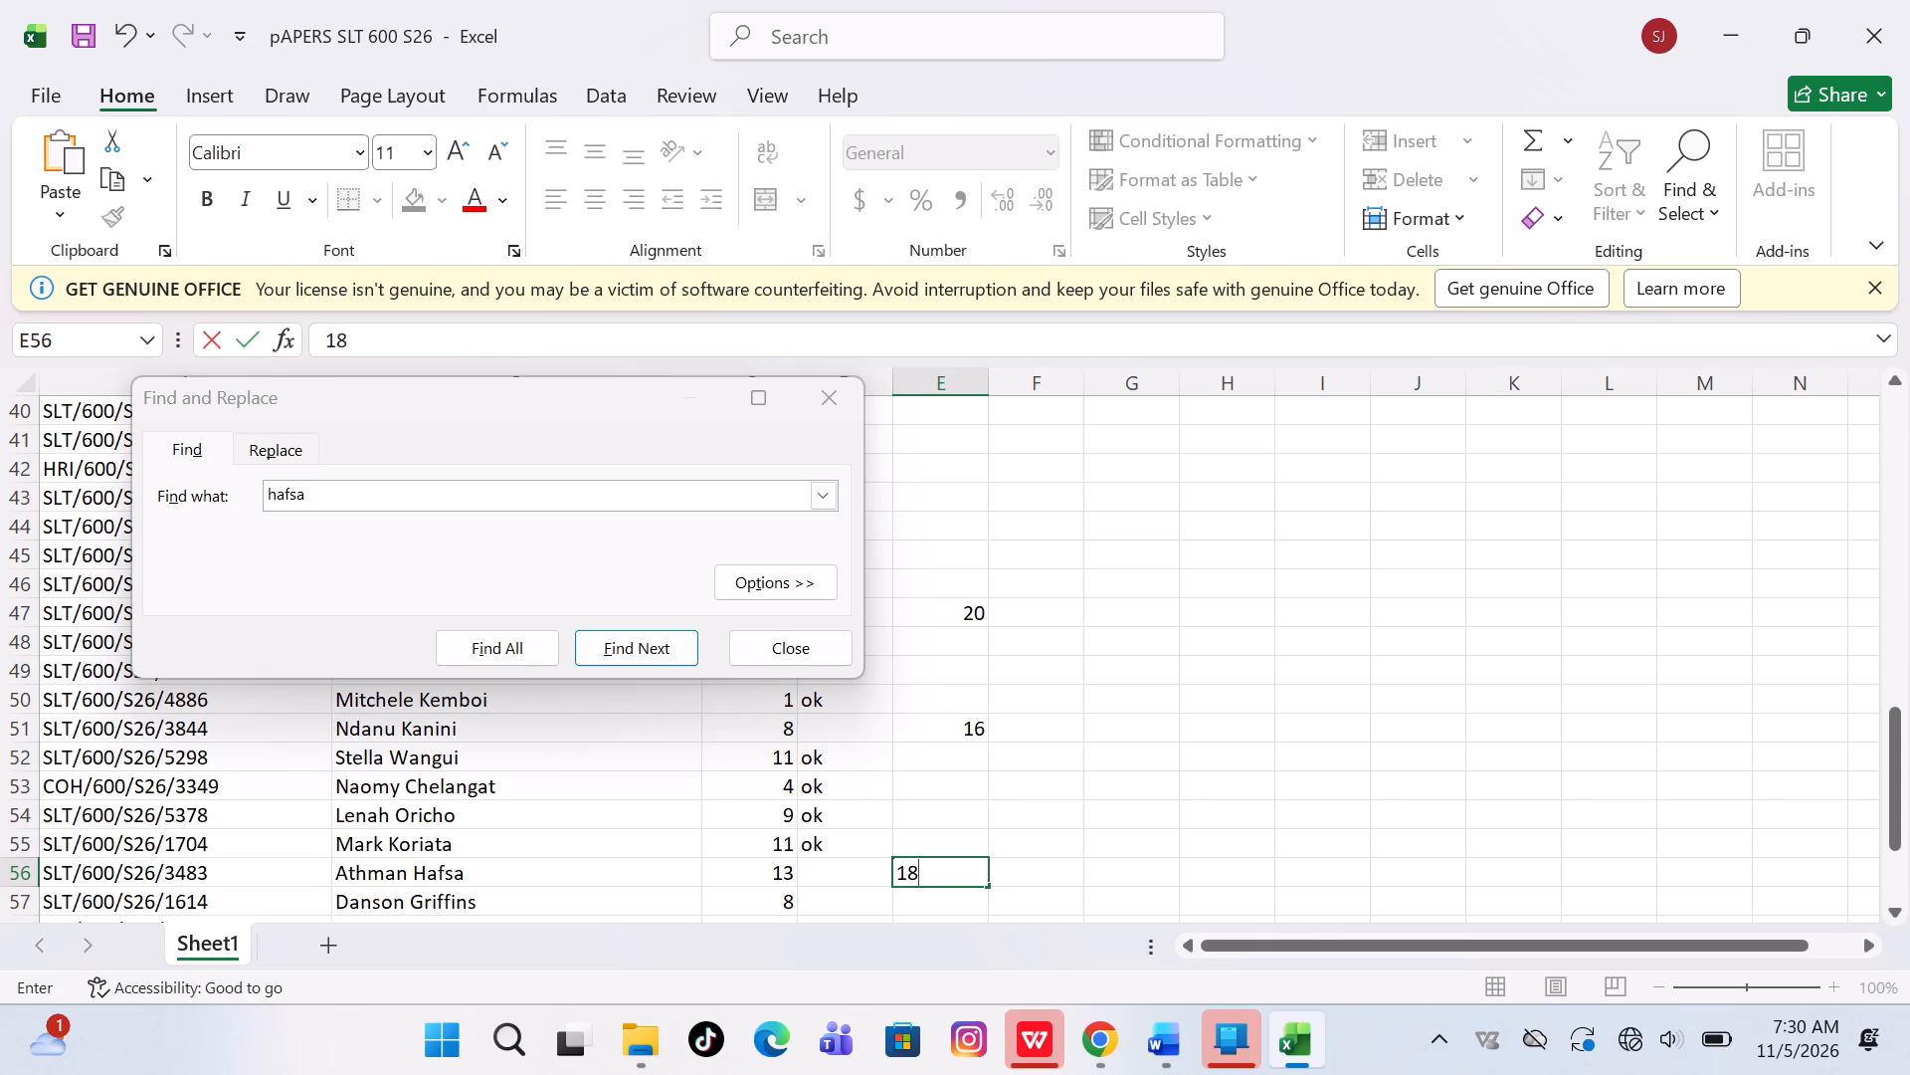
left_click(938, 838)
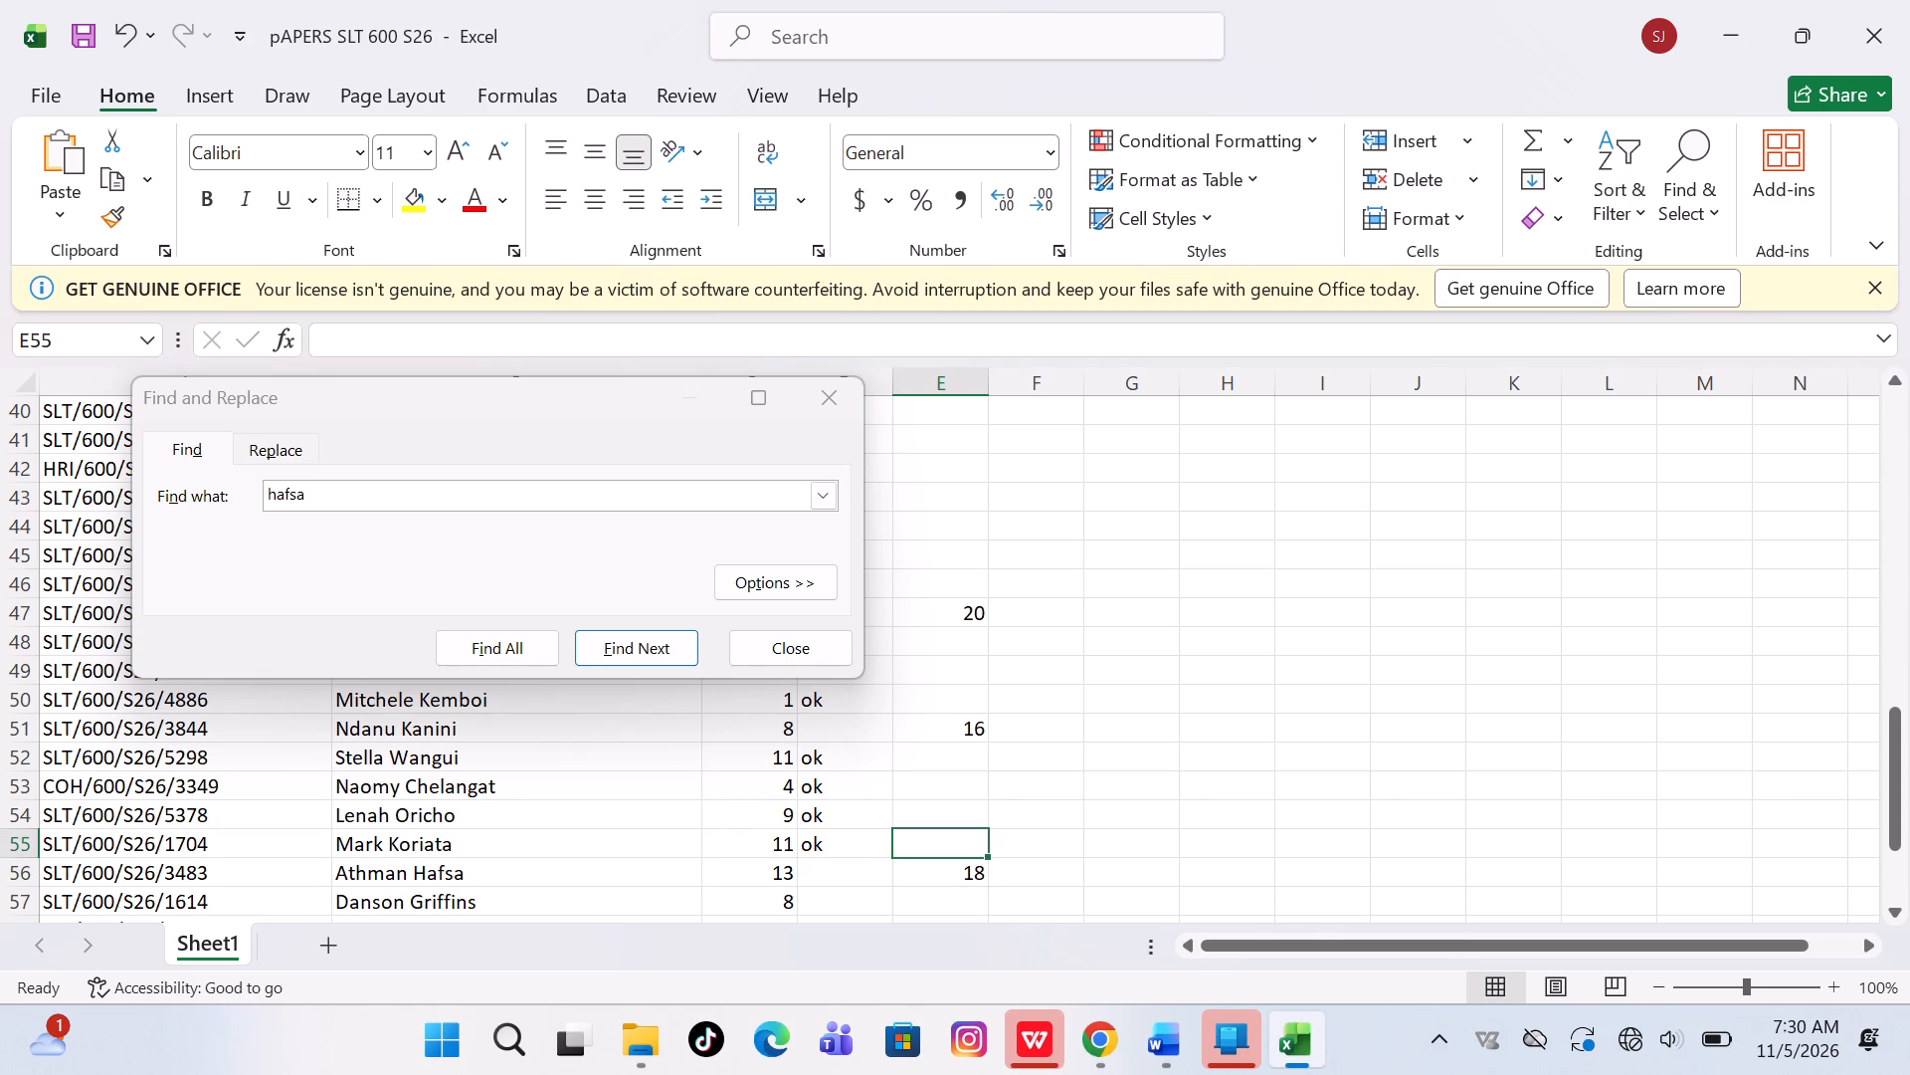
Search the sheet for a student matching "irene".
left_click(349, 502)
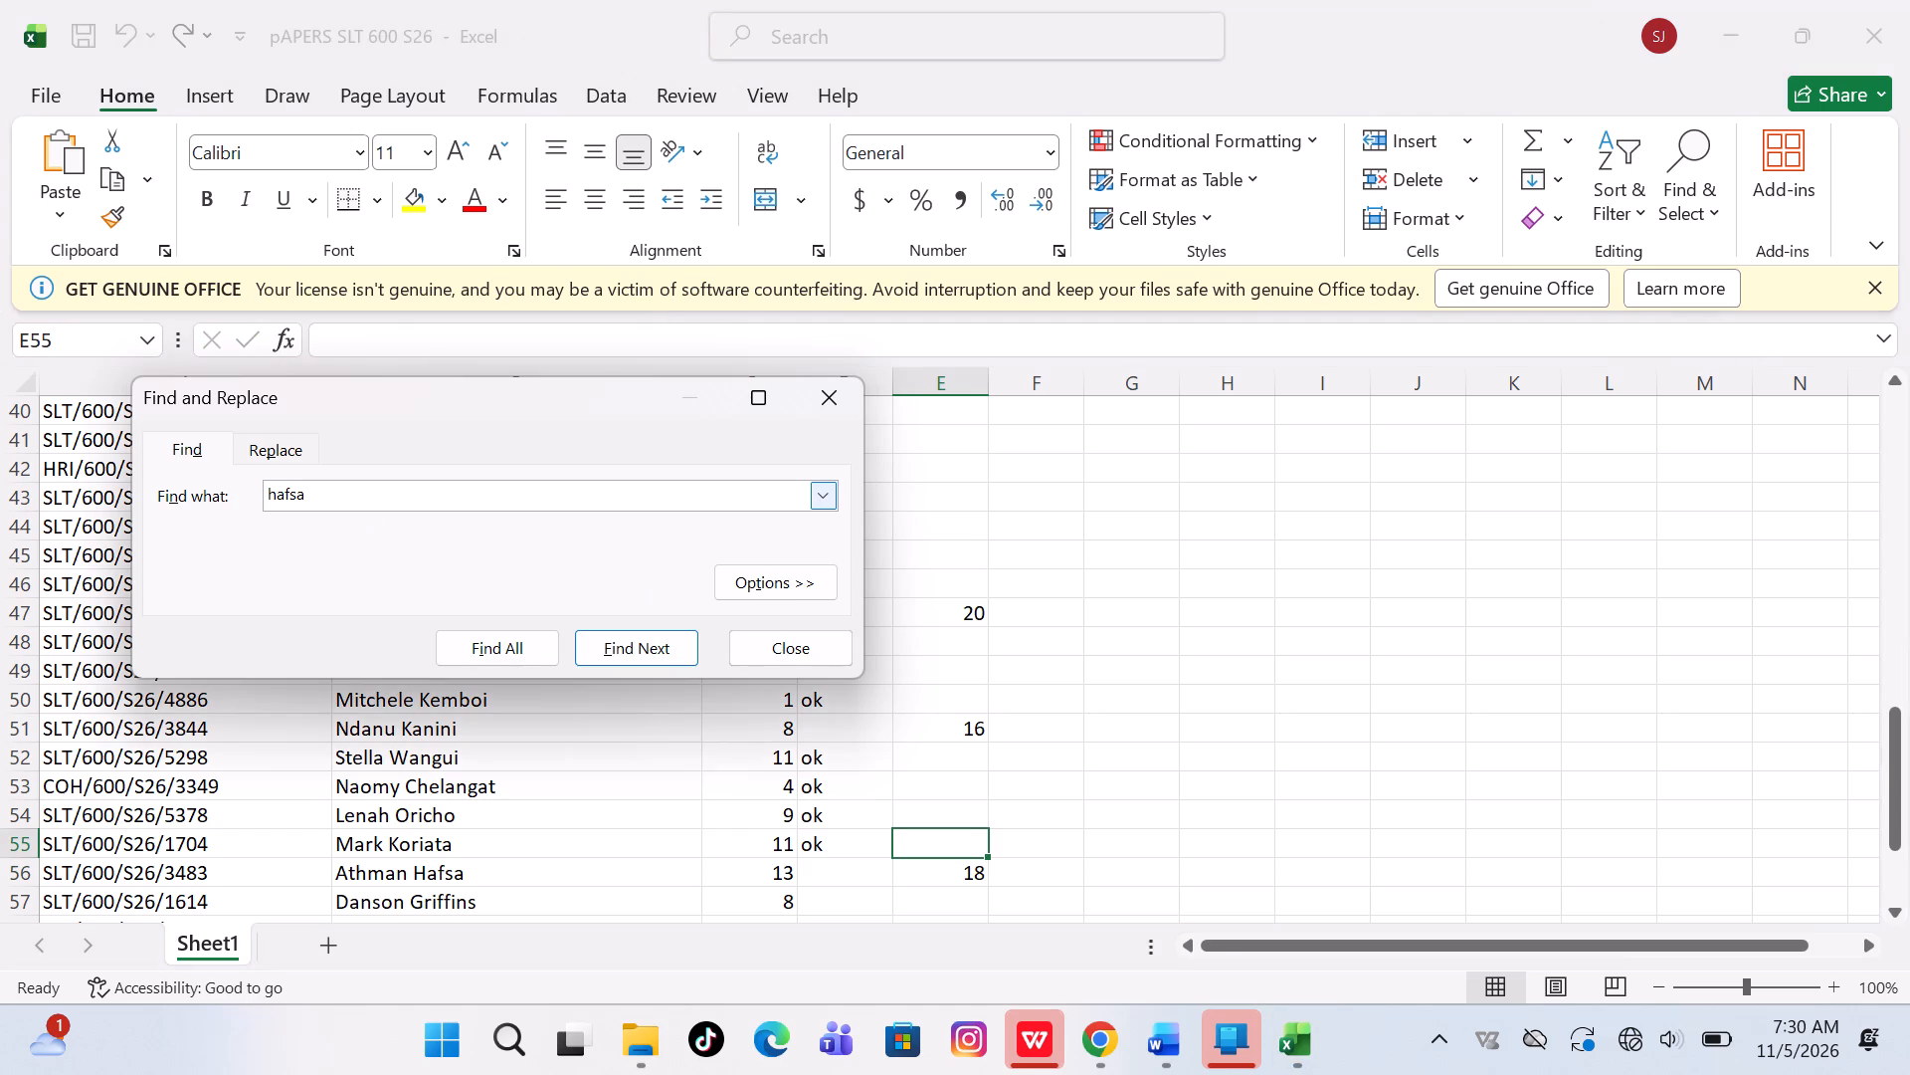
key("BackSpace")
key("BackSpace")
key("BackSpace")
key("BackSpace")
key("BackSpace")
type("irene")
key("Return")
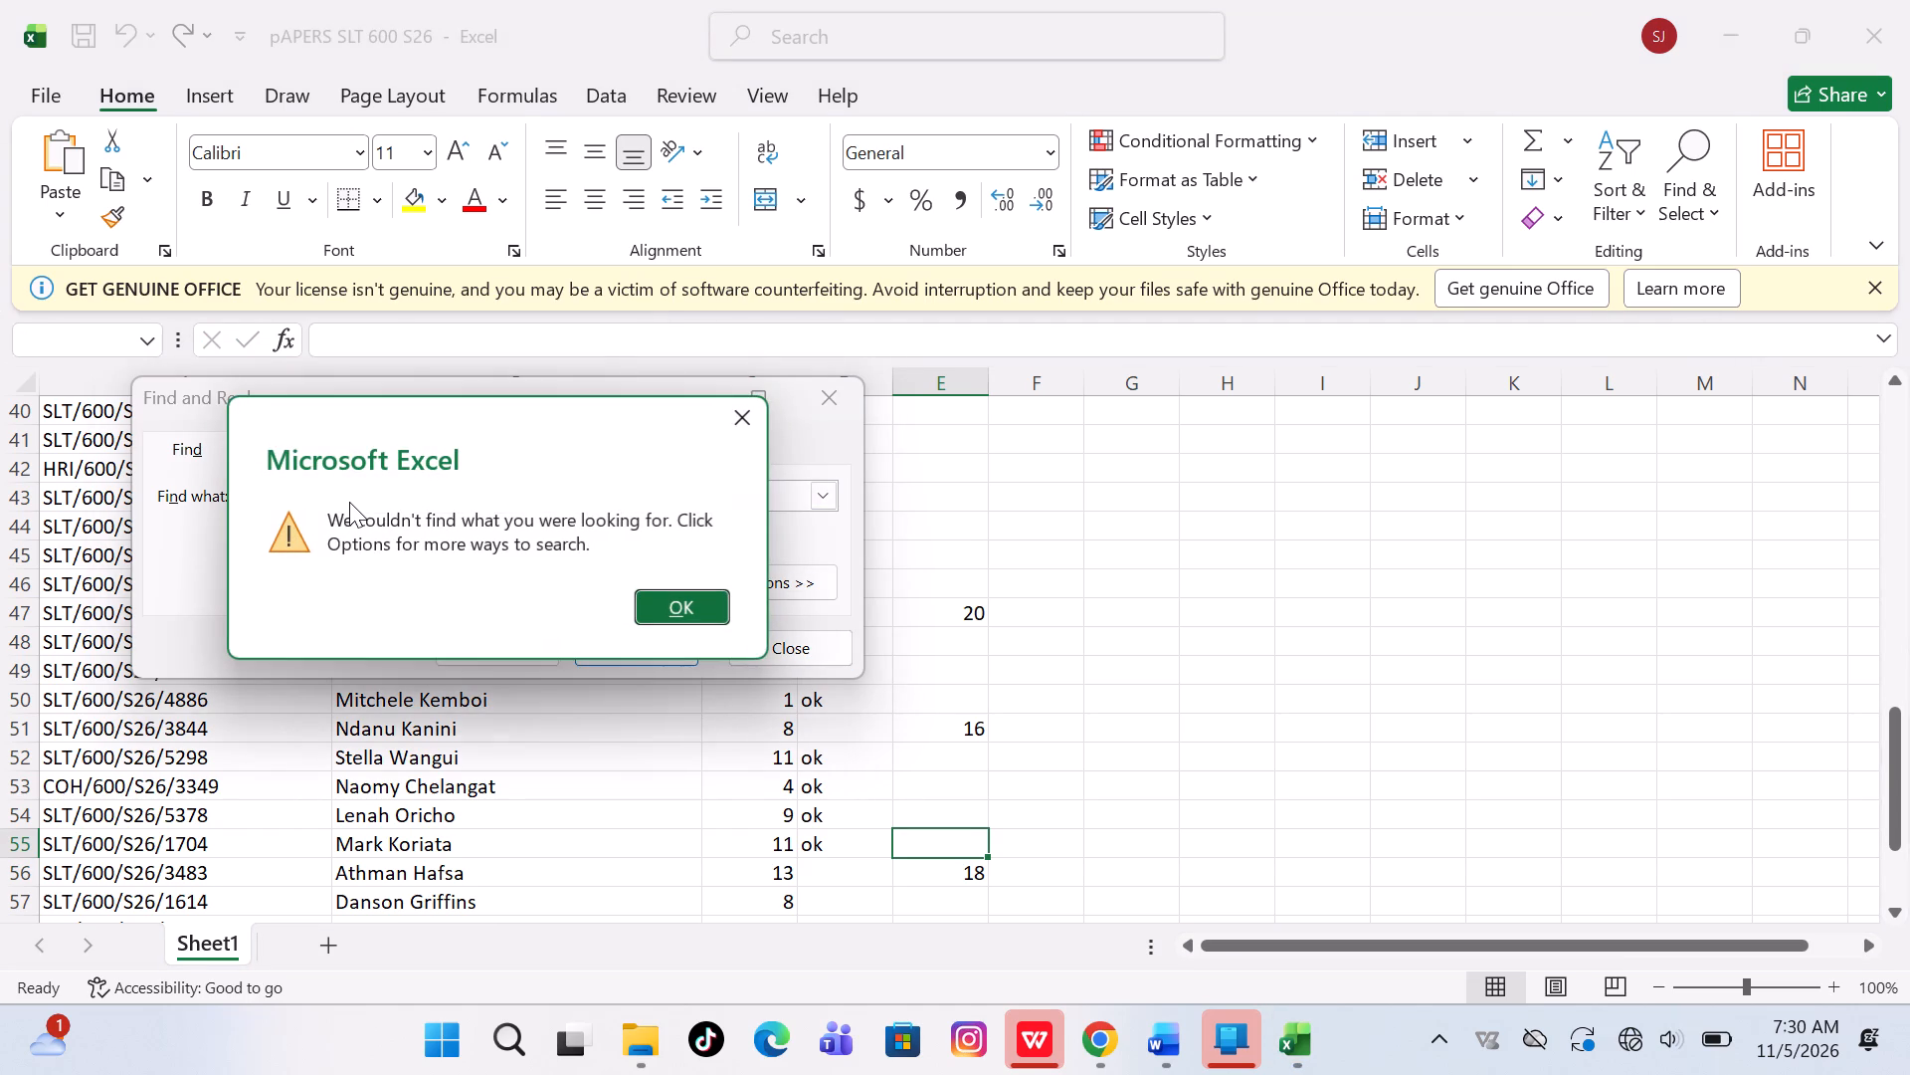
left_click(649, 614)
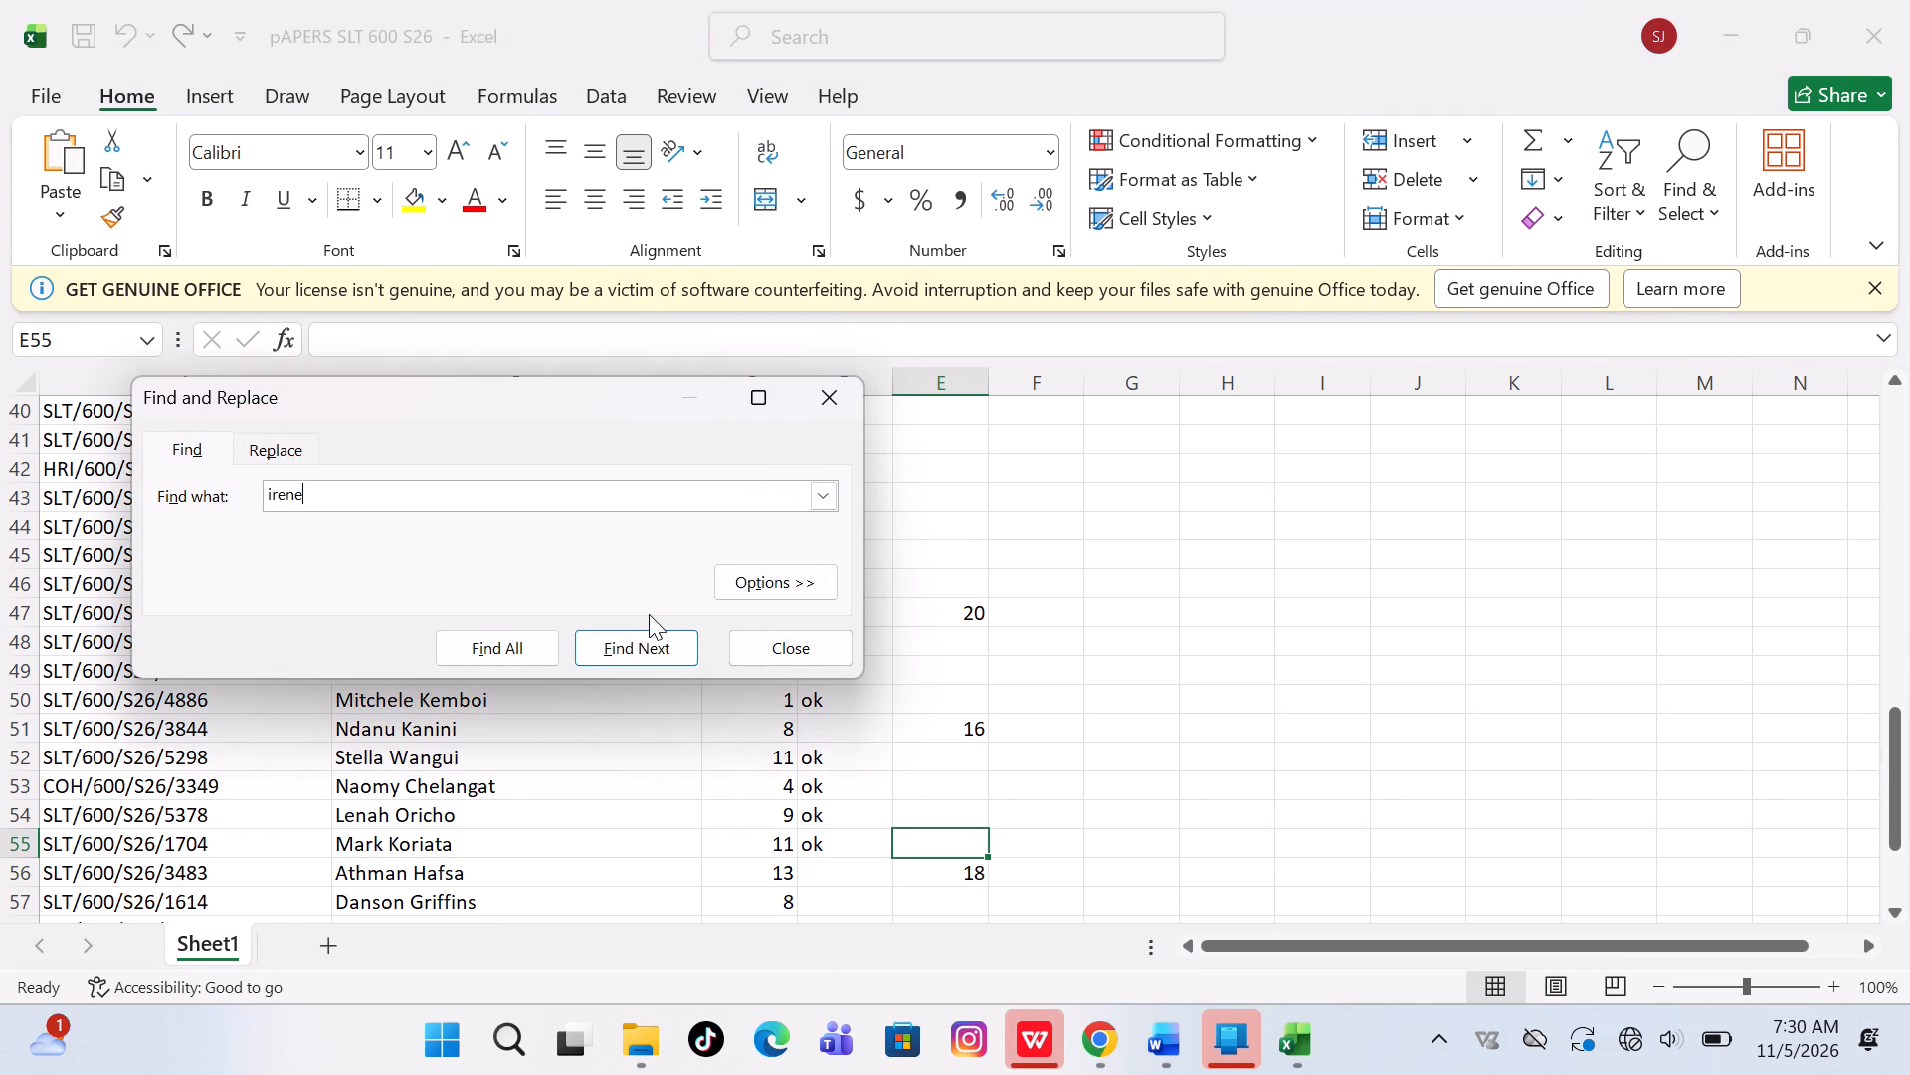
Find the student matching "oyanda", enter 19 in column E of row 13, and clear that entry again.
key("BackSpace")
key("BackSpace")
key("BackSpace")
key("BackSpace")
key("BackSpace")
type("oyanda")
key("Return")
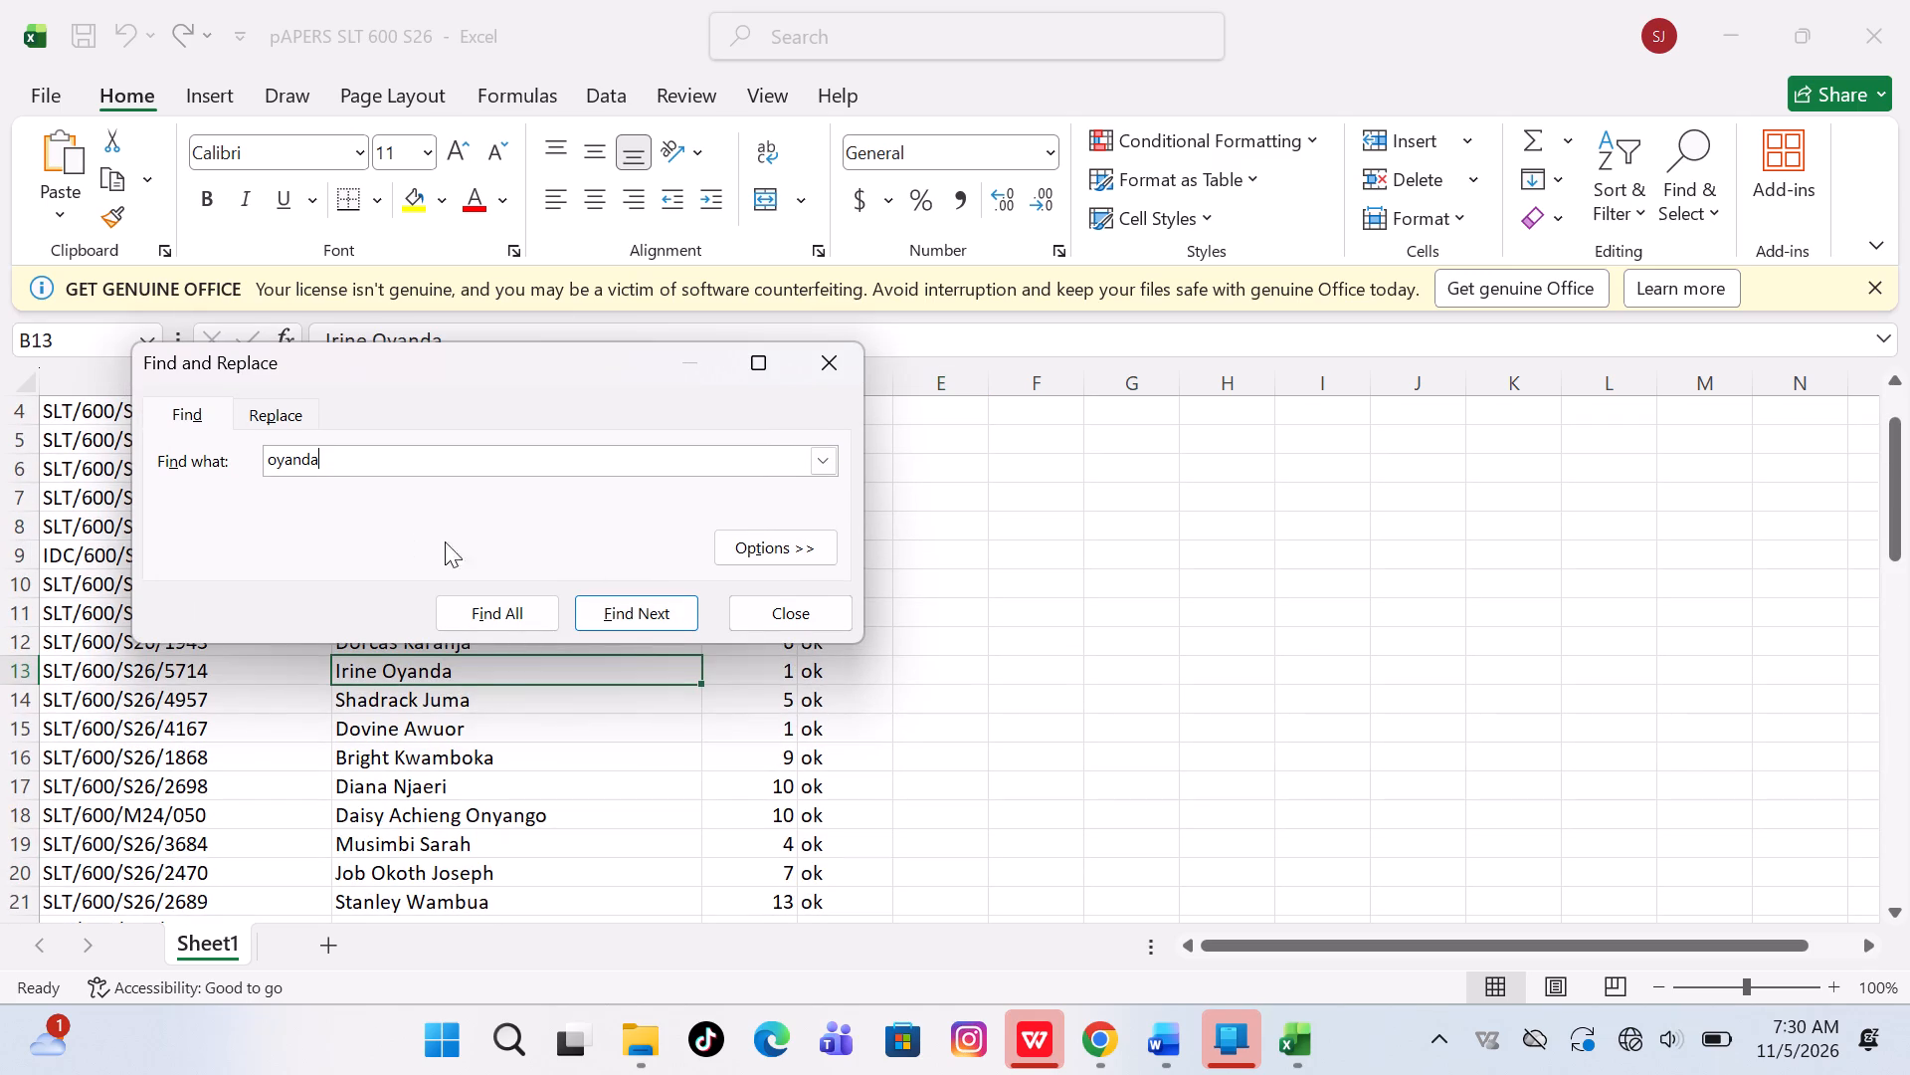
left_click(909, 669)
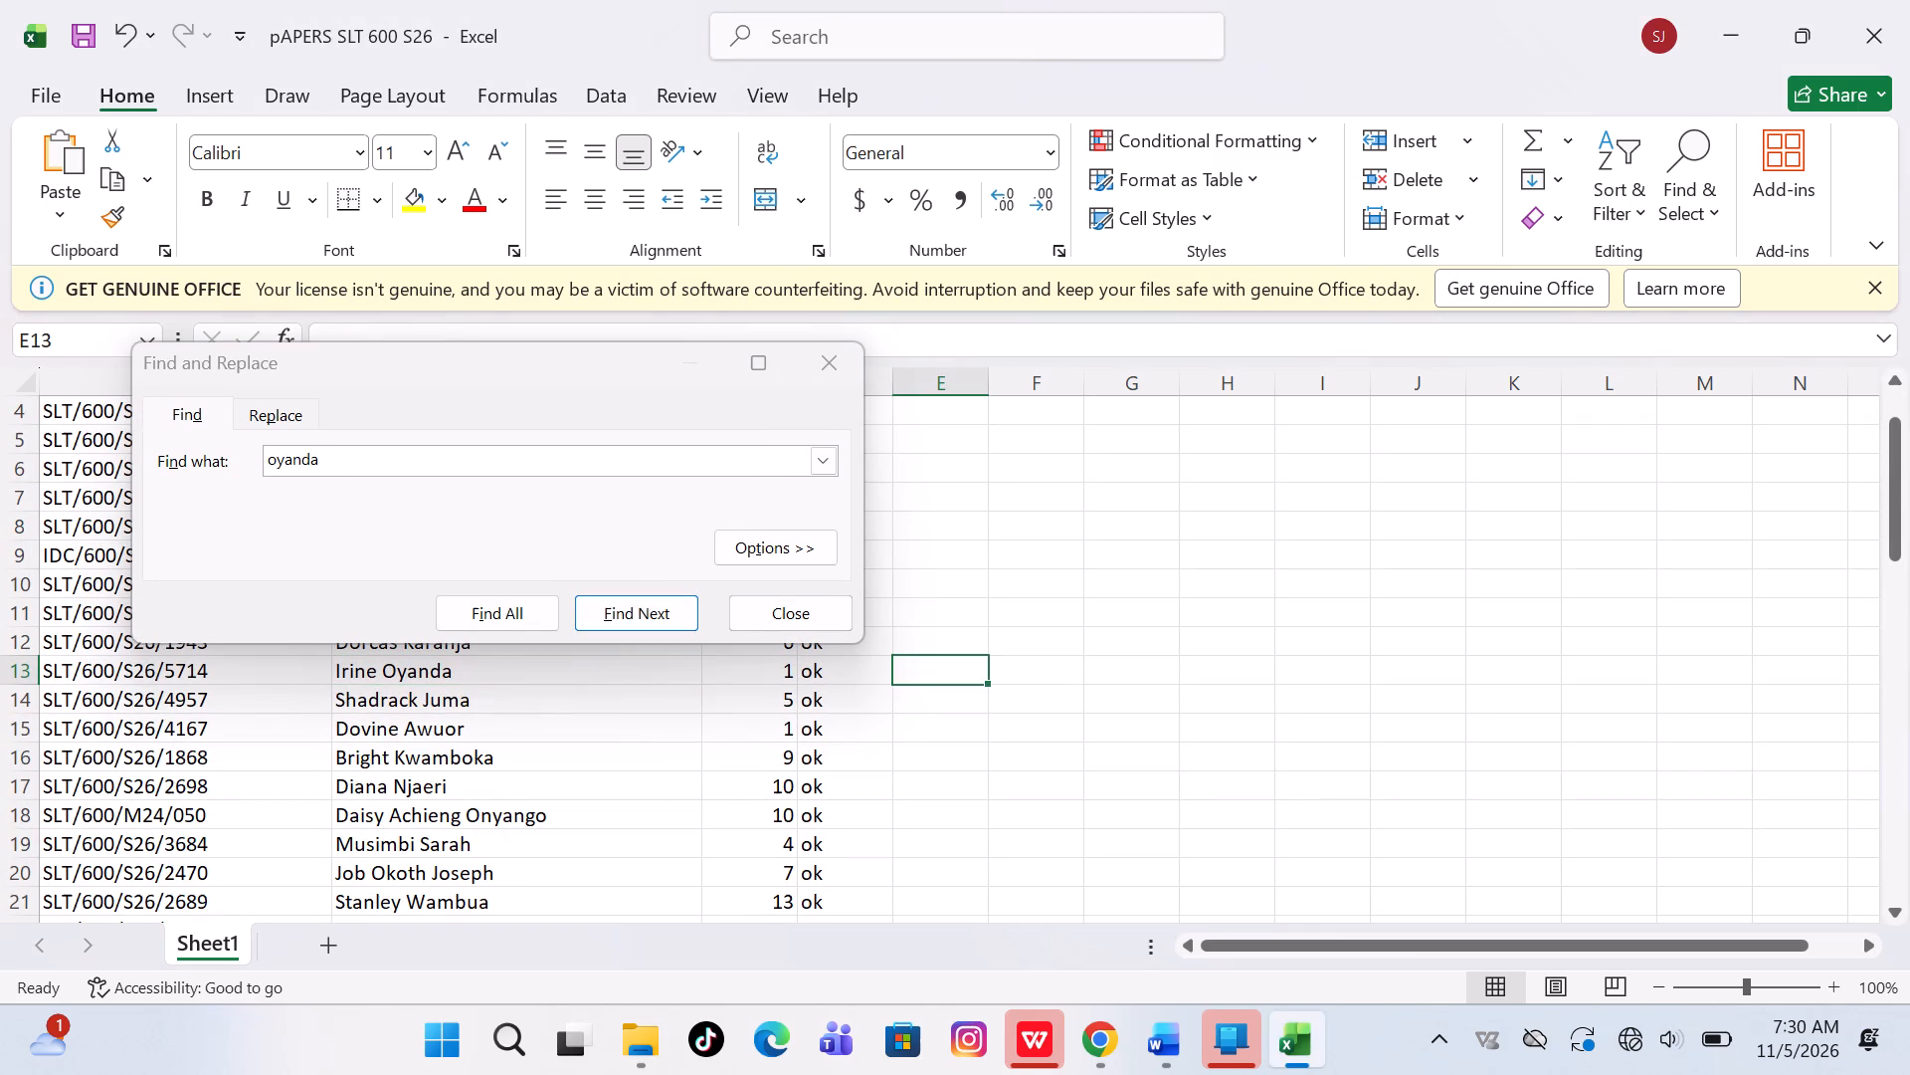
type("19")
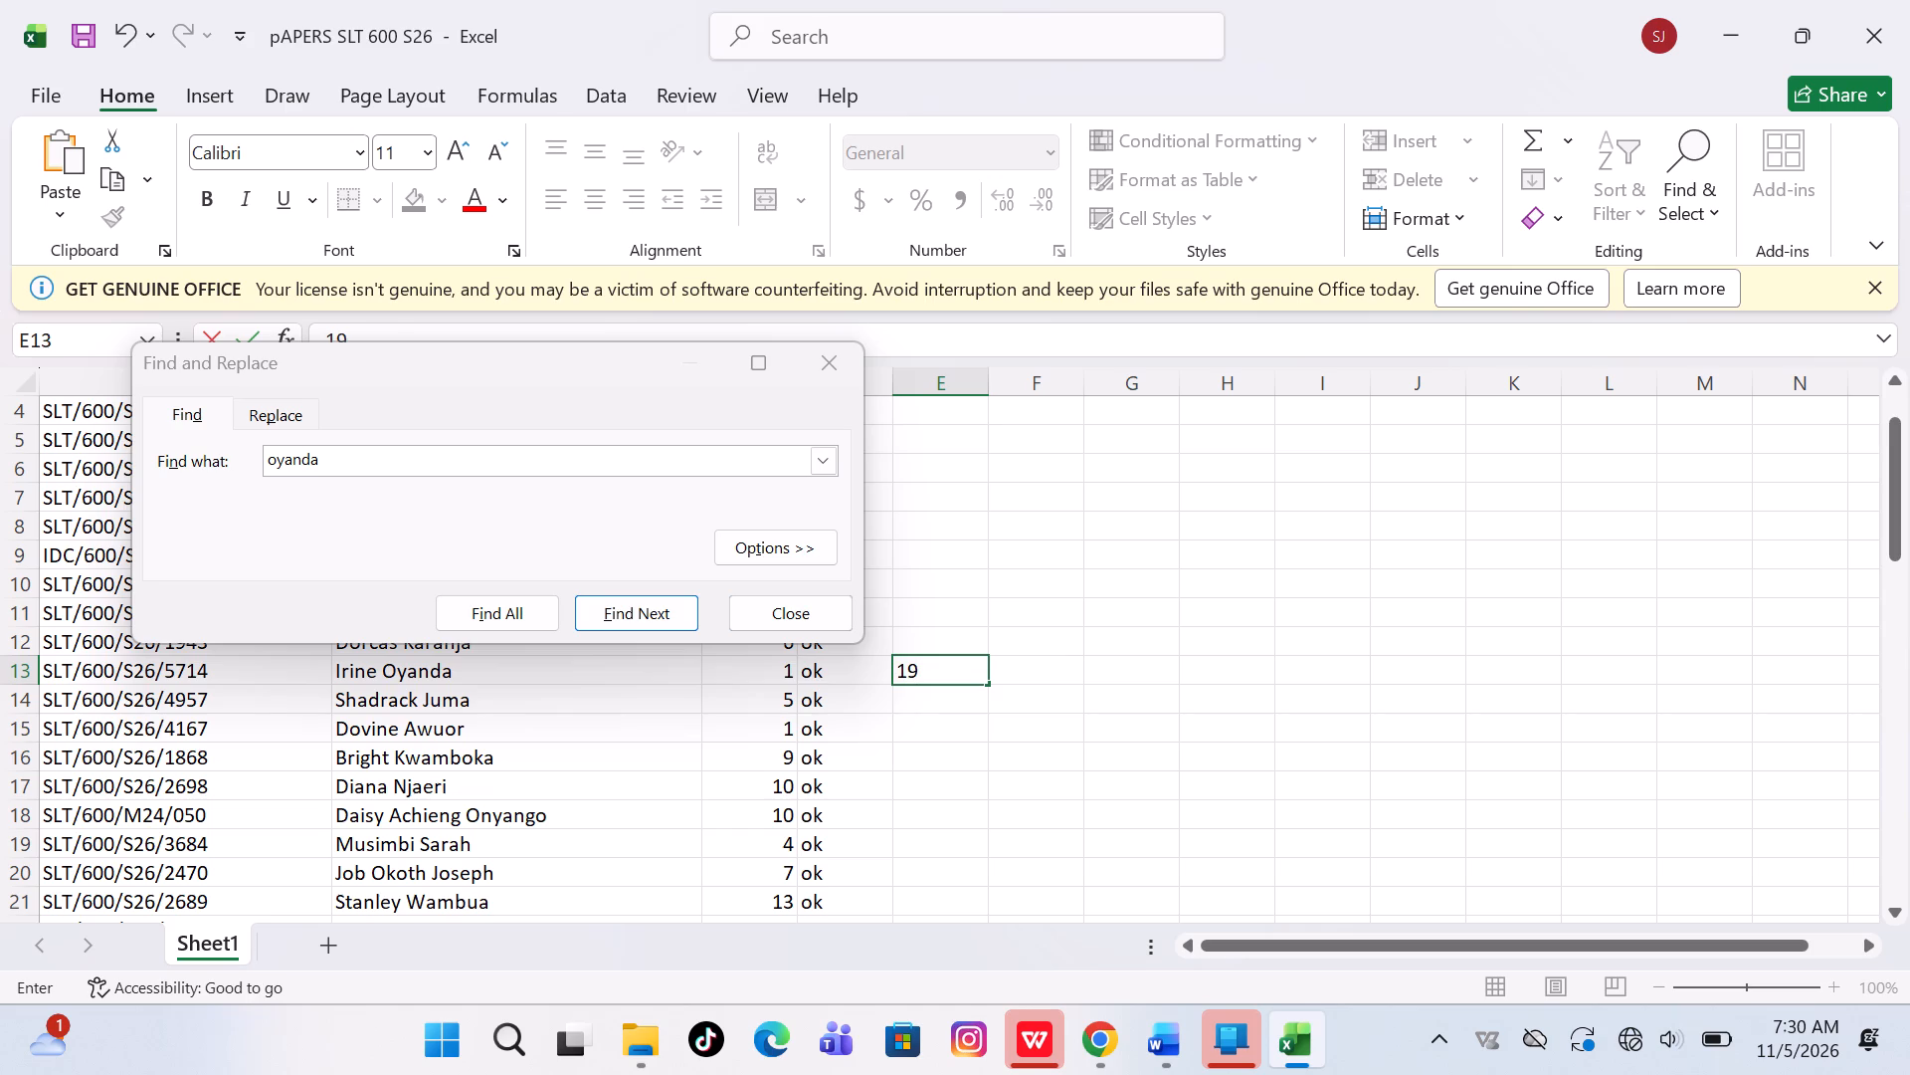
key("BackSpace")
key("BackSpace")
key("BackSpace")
Find the student matching "nancy" and enter the mark 20 in column E of row 28.
left_click(330, 462)
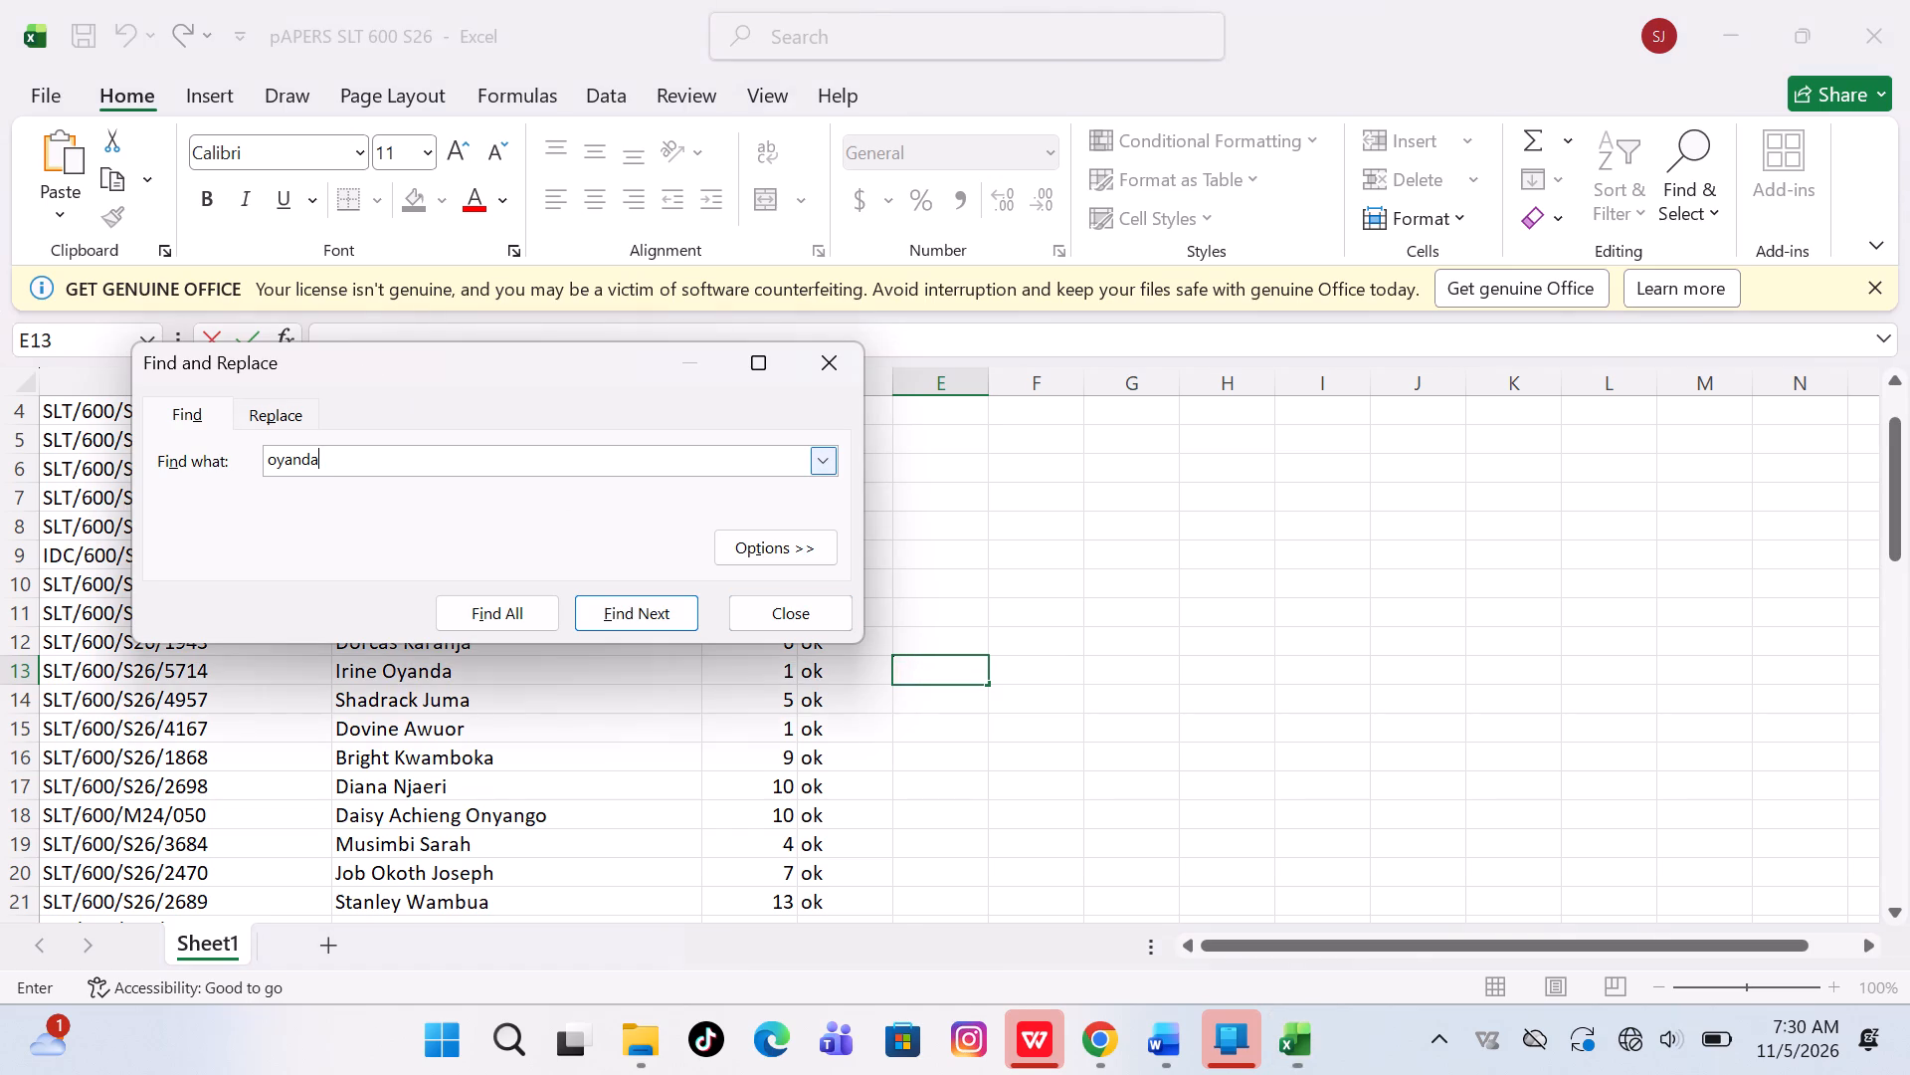
key("BackSpace")
key("BackSpace")
key("BackSpace")
key("BackSpace")
key("BackSpace")
key("BackSpace")
key("BackSpace")
type("nancy")
key("Return")
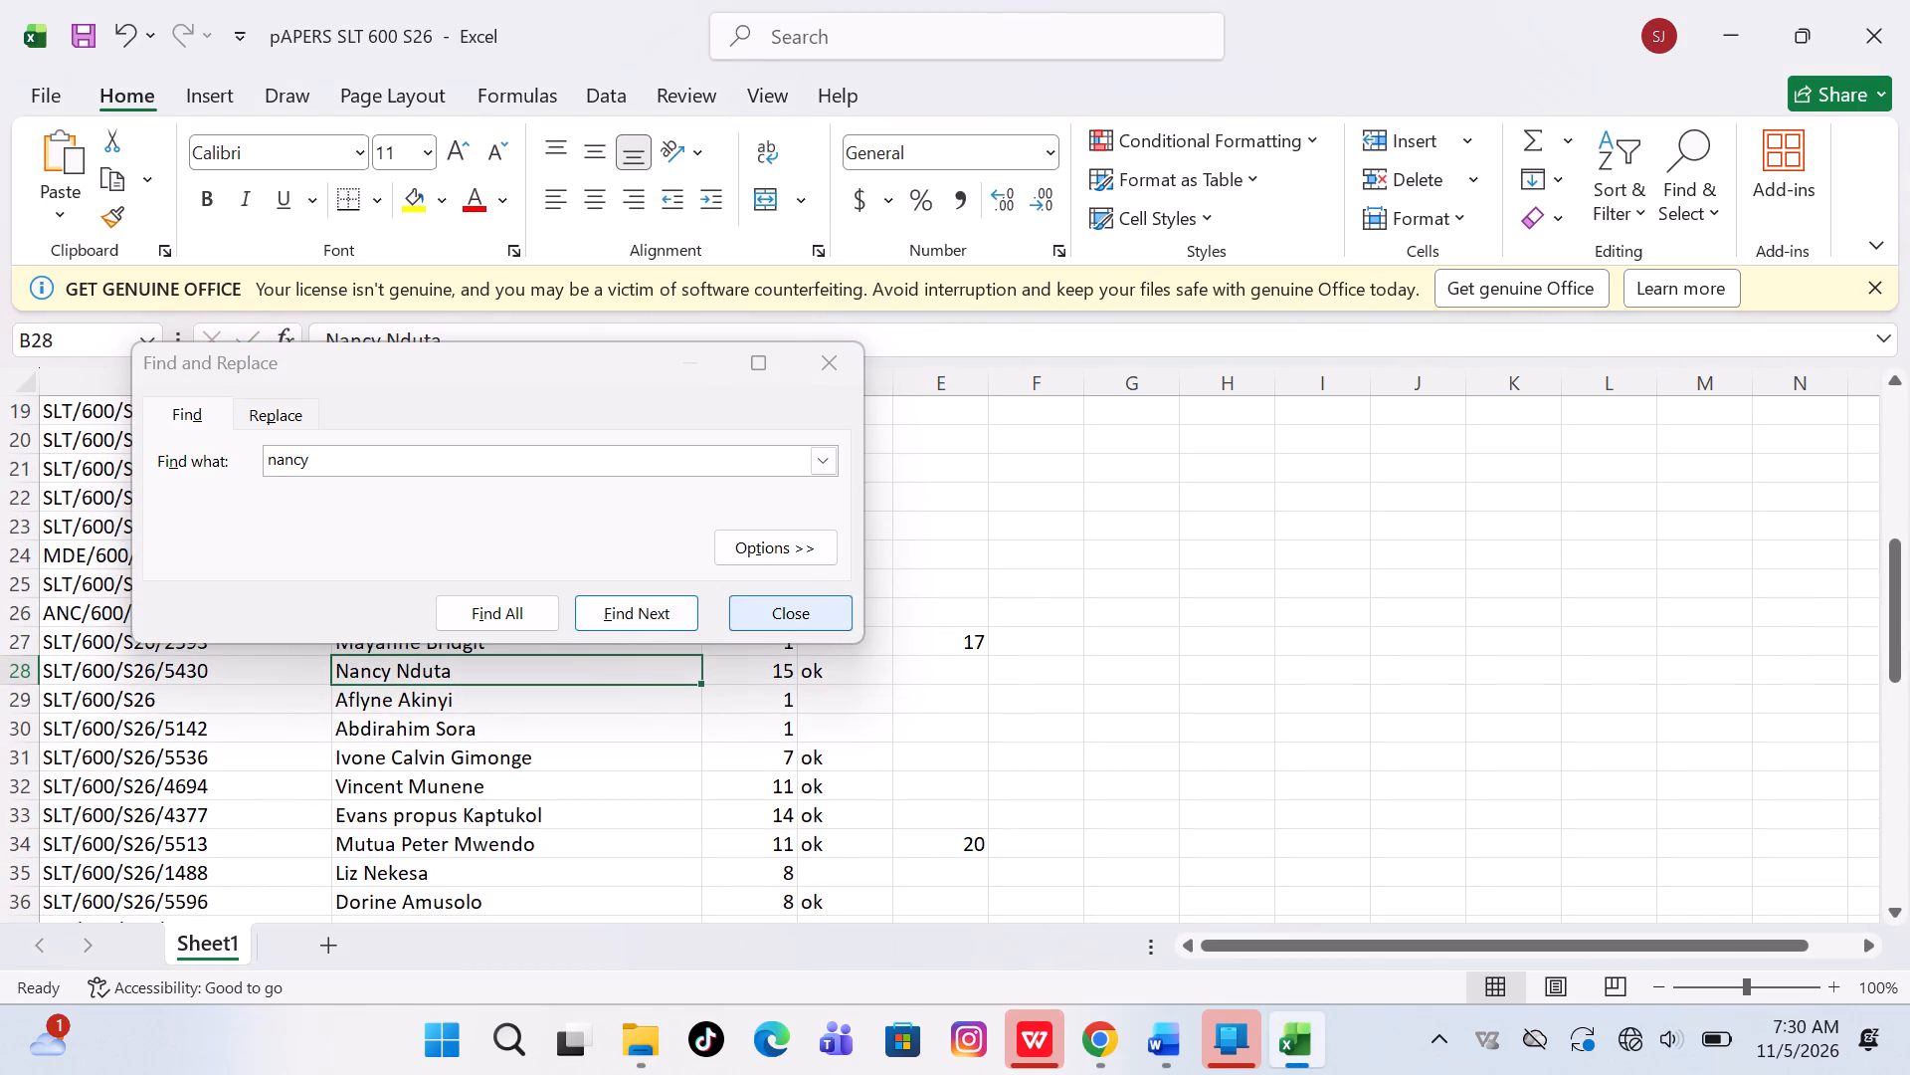
left_click(951, 676)
type("20")
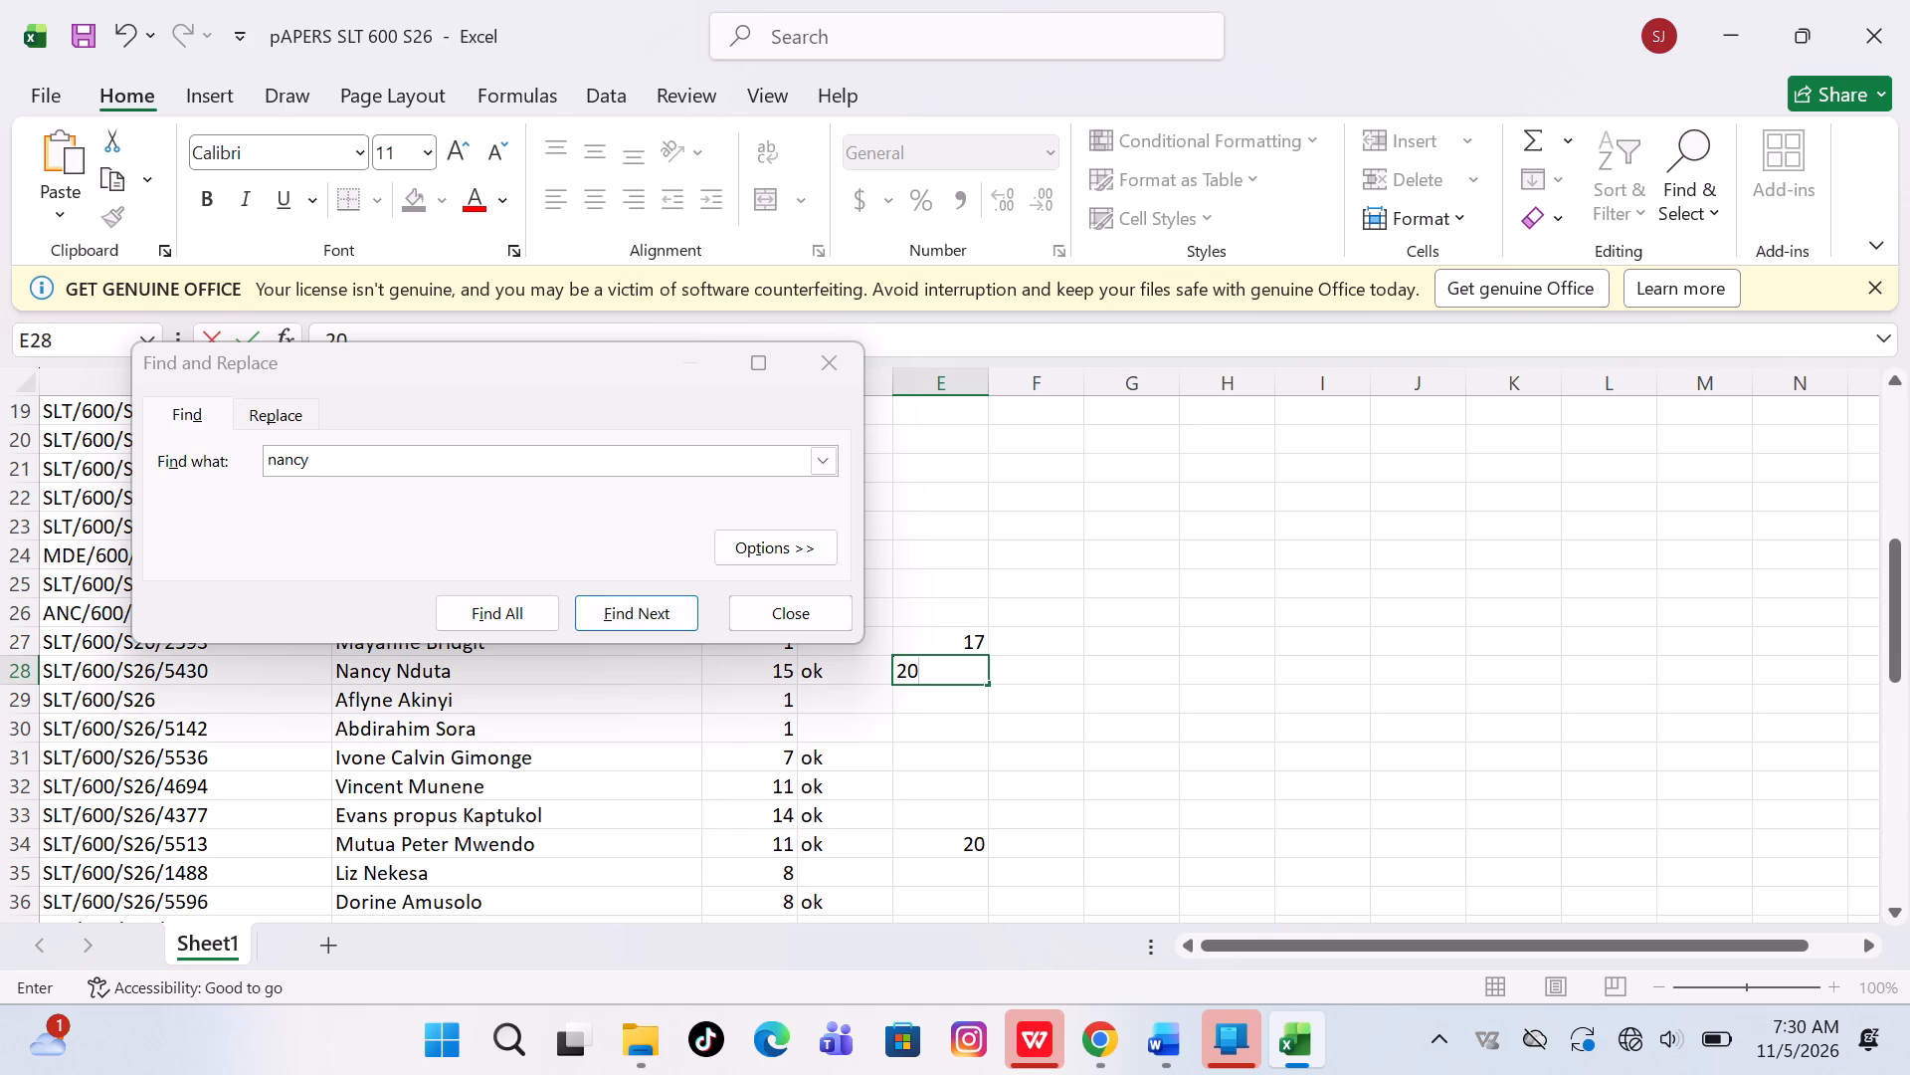
Find the student matching "stella" and enter the mark 19 in column E of row 52.
left_click(442, 460)
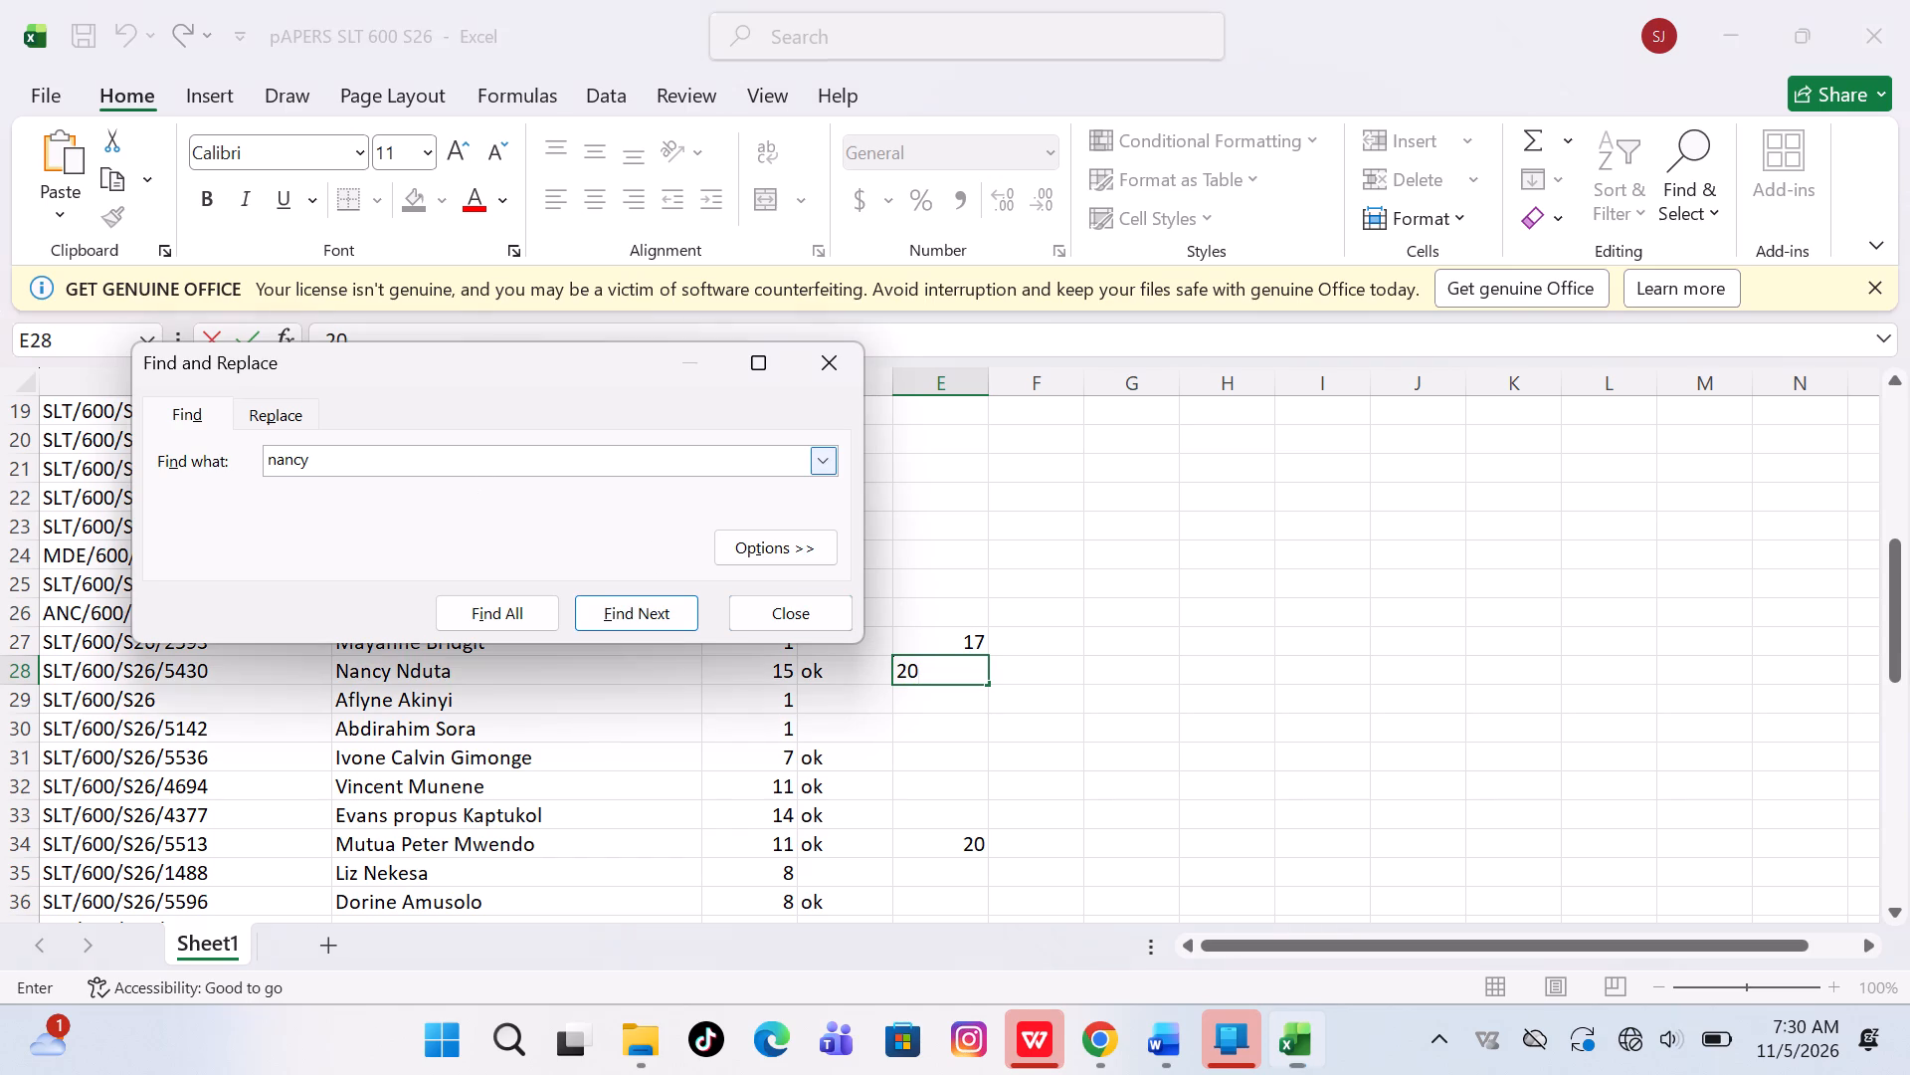
key("BackSpace")
key("BackSpace")
key("BackSpace")
key("BackSpace")
key("BackSpace")
key("BackSpace")
type("syte")
key("BackSpace")
key("BackSpace")
key("BackSpace")
type("tella")
key("Return")
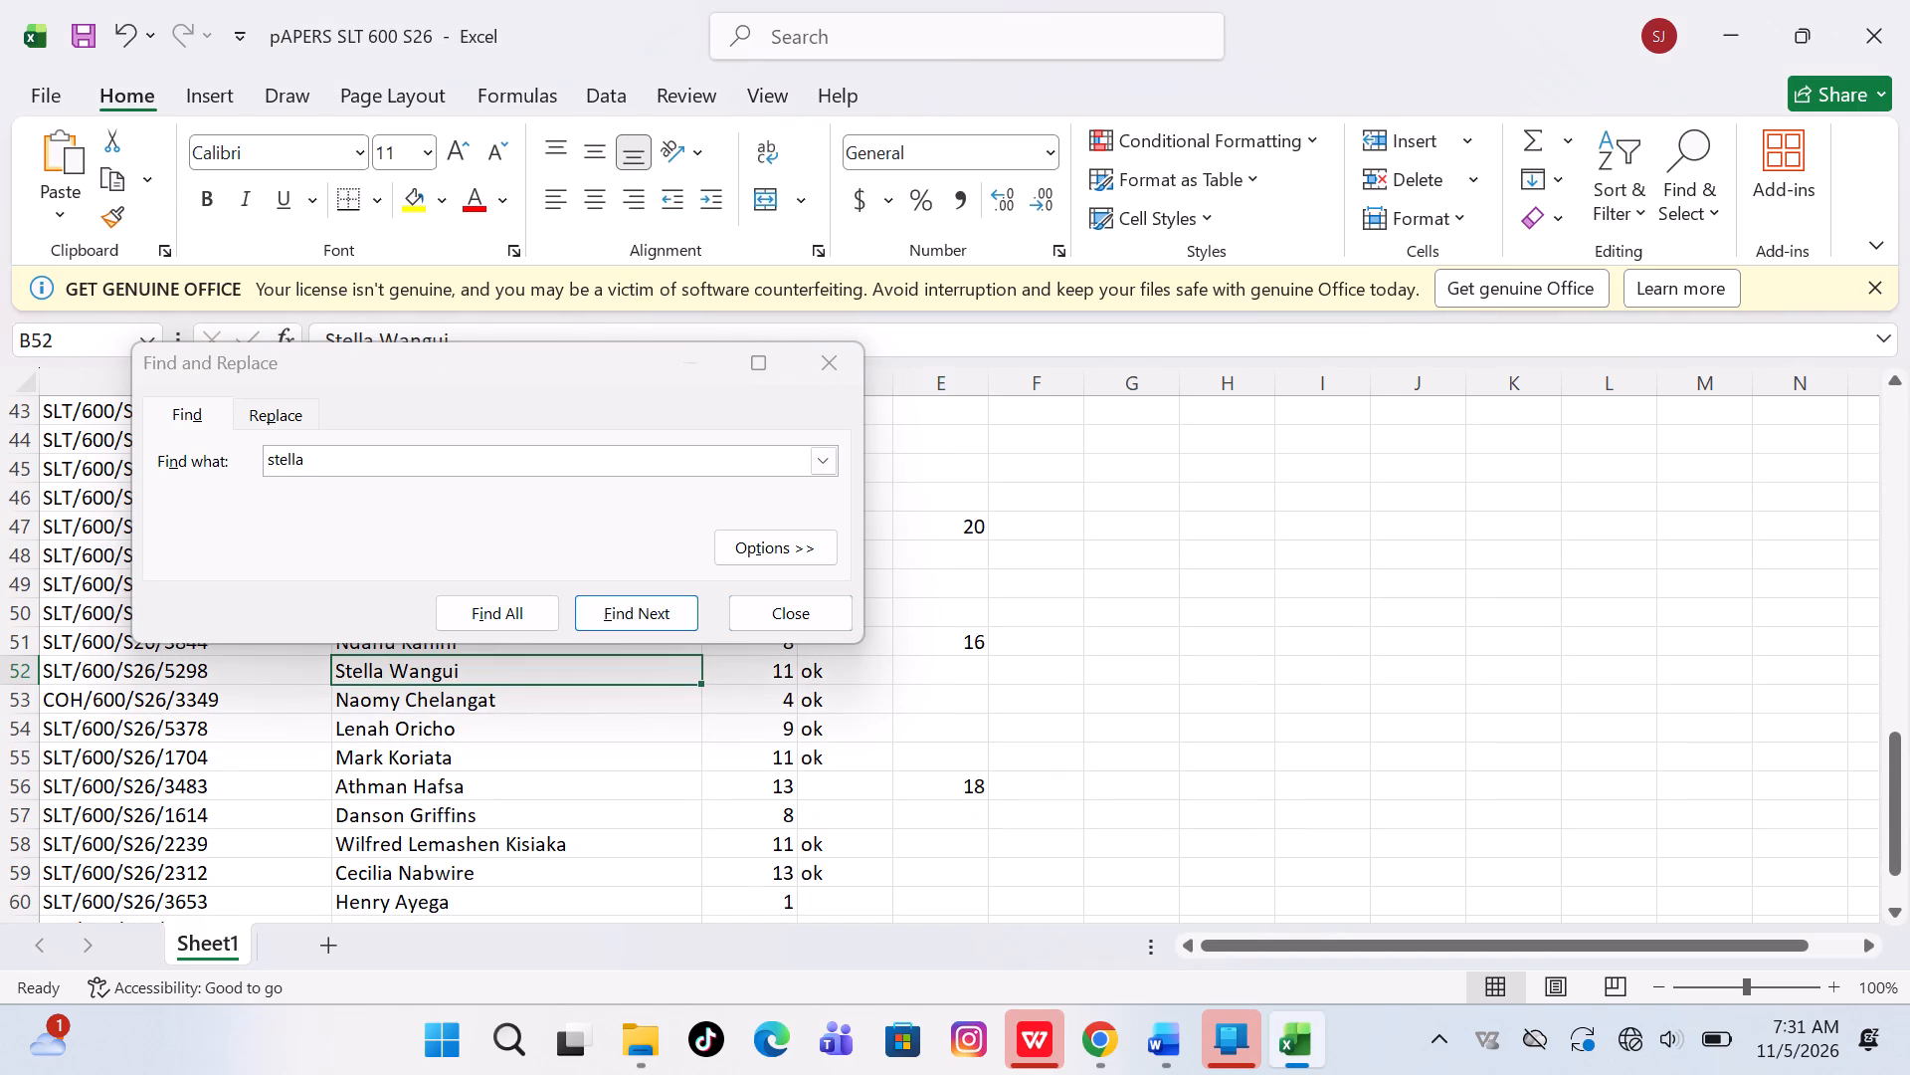
left_click(944, 669)
type("19")
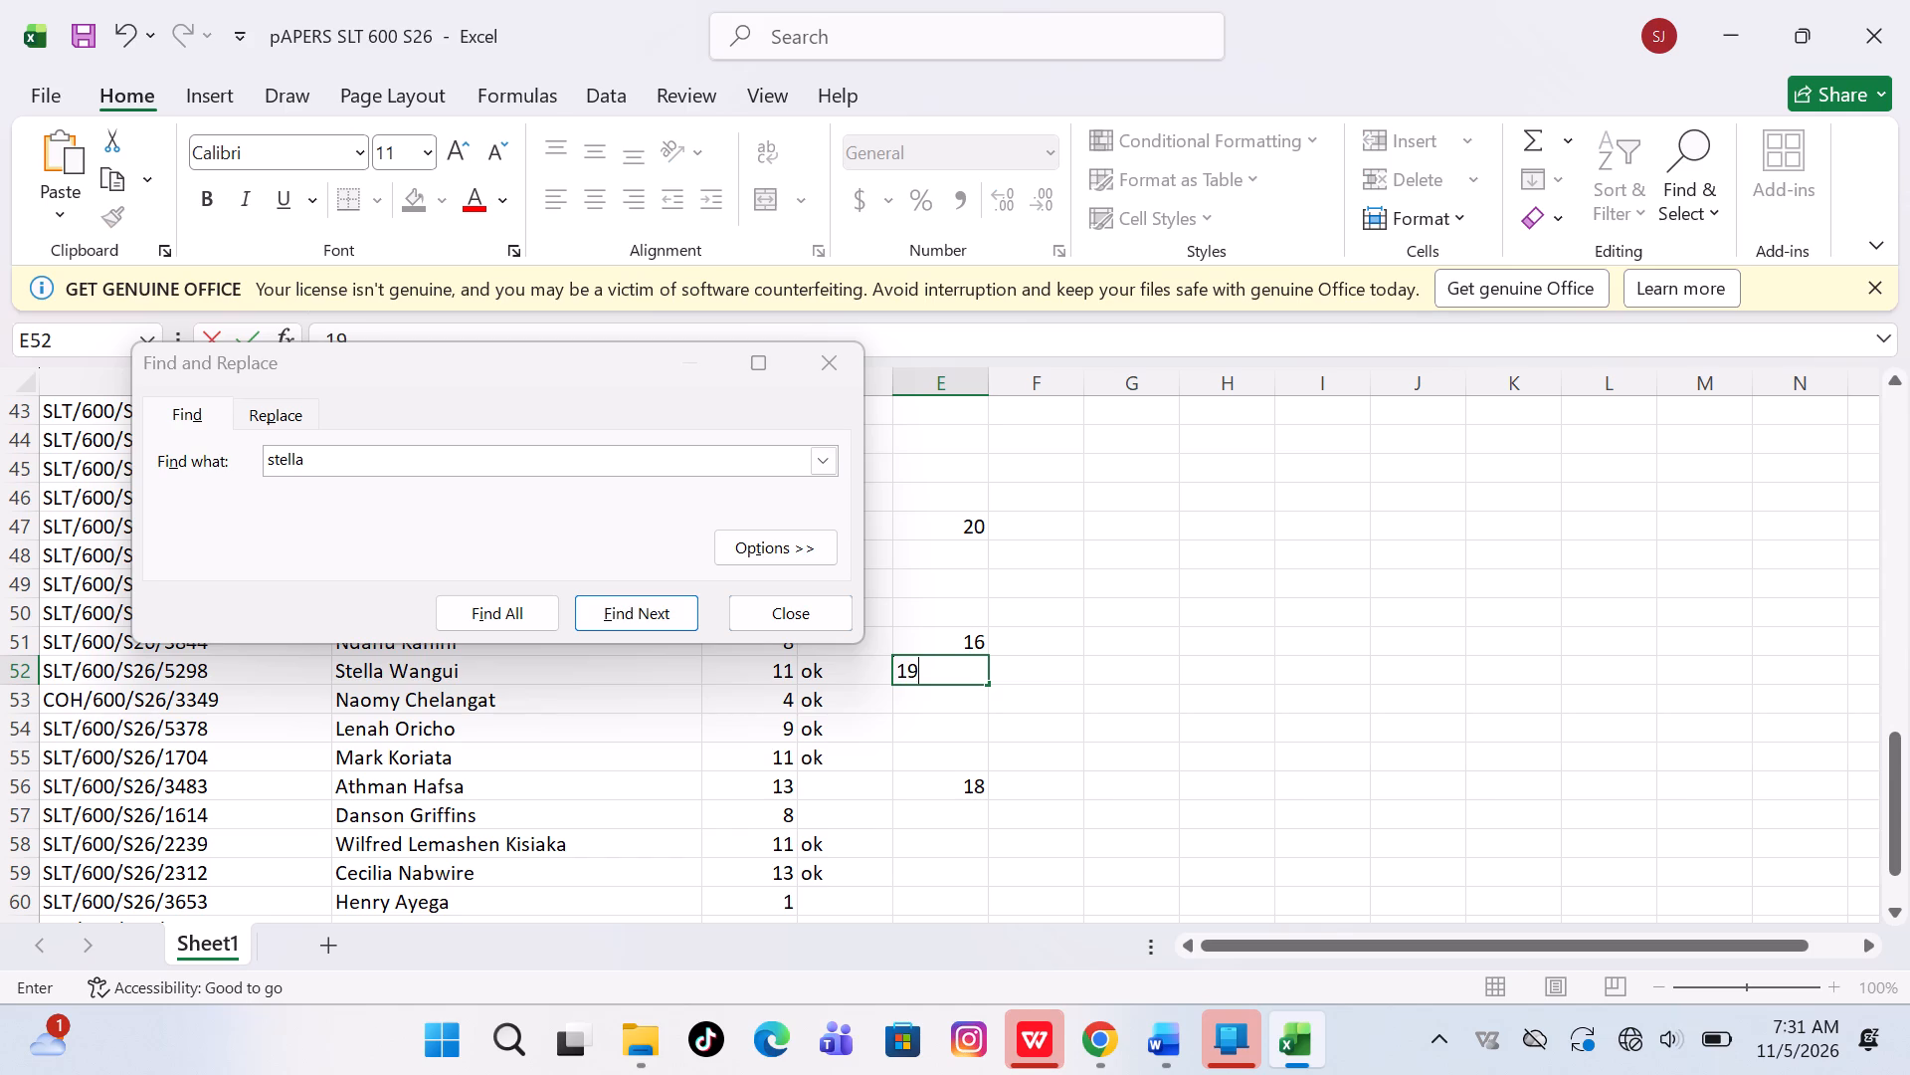
Find the student matching "musimbi" and enter the mark 18 in column E of row 19.
left_click(384, 456)
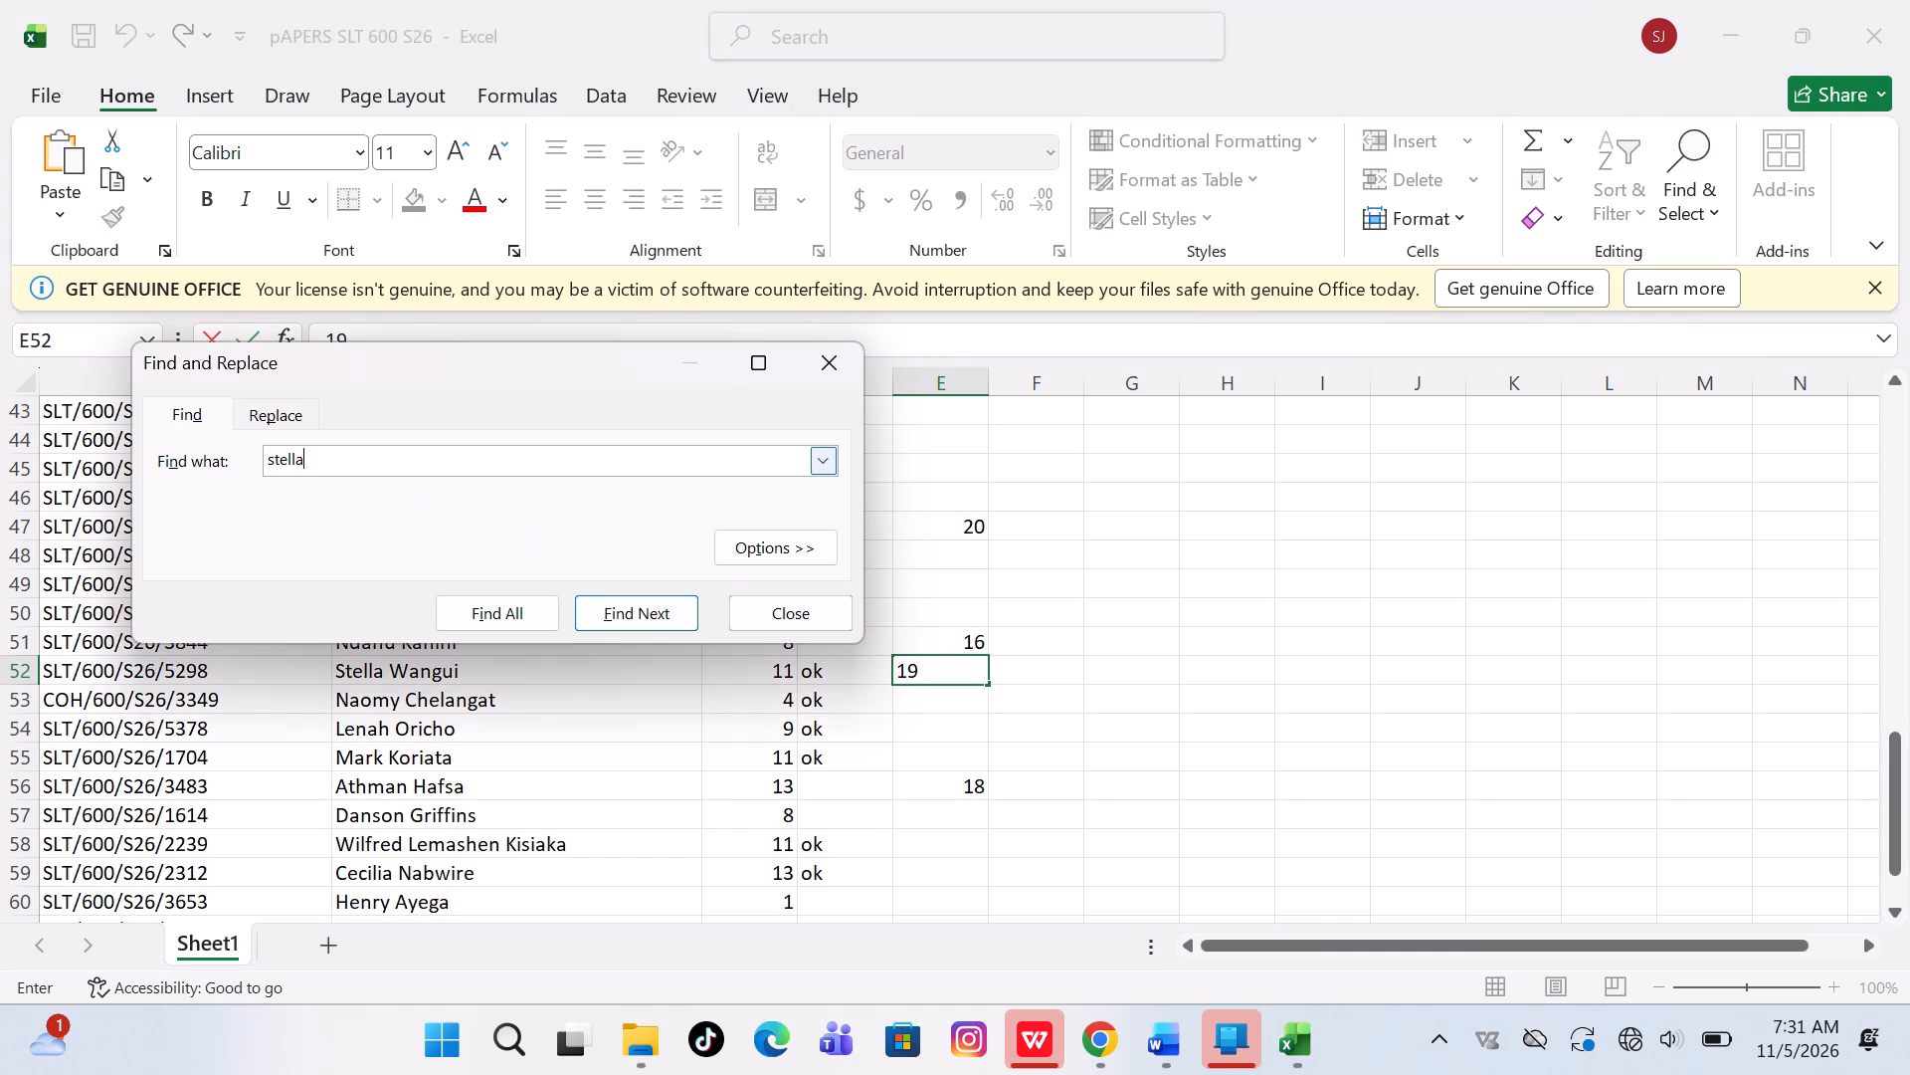
key("BackSpace")
key("BackSpace")
key("BackSpace")
key("BackSpace")
key("BackSpace")
key("BackSpace")
type("musimbi")
key("Return")
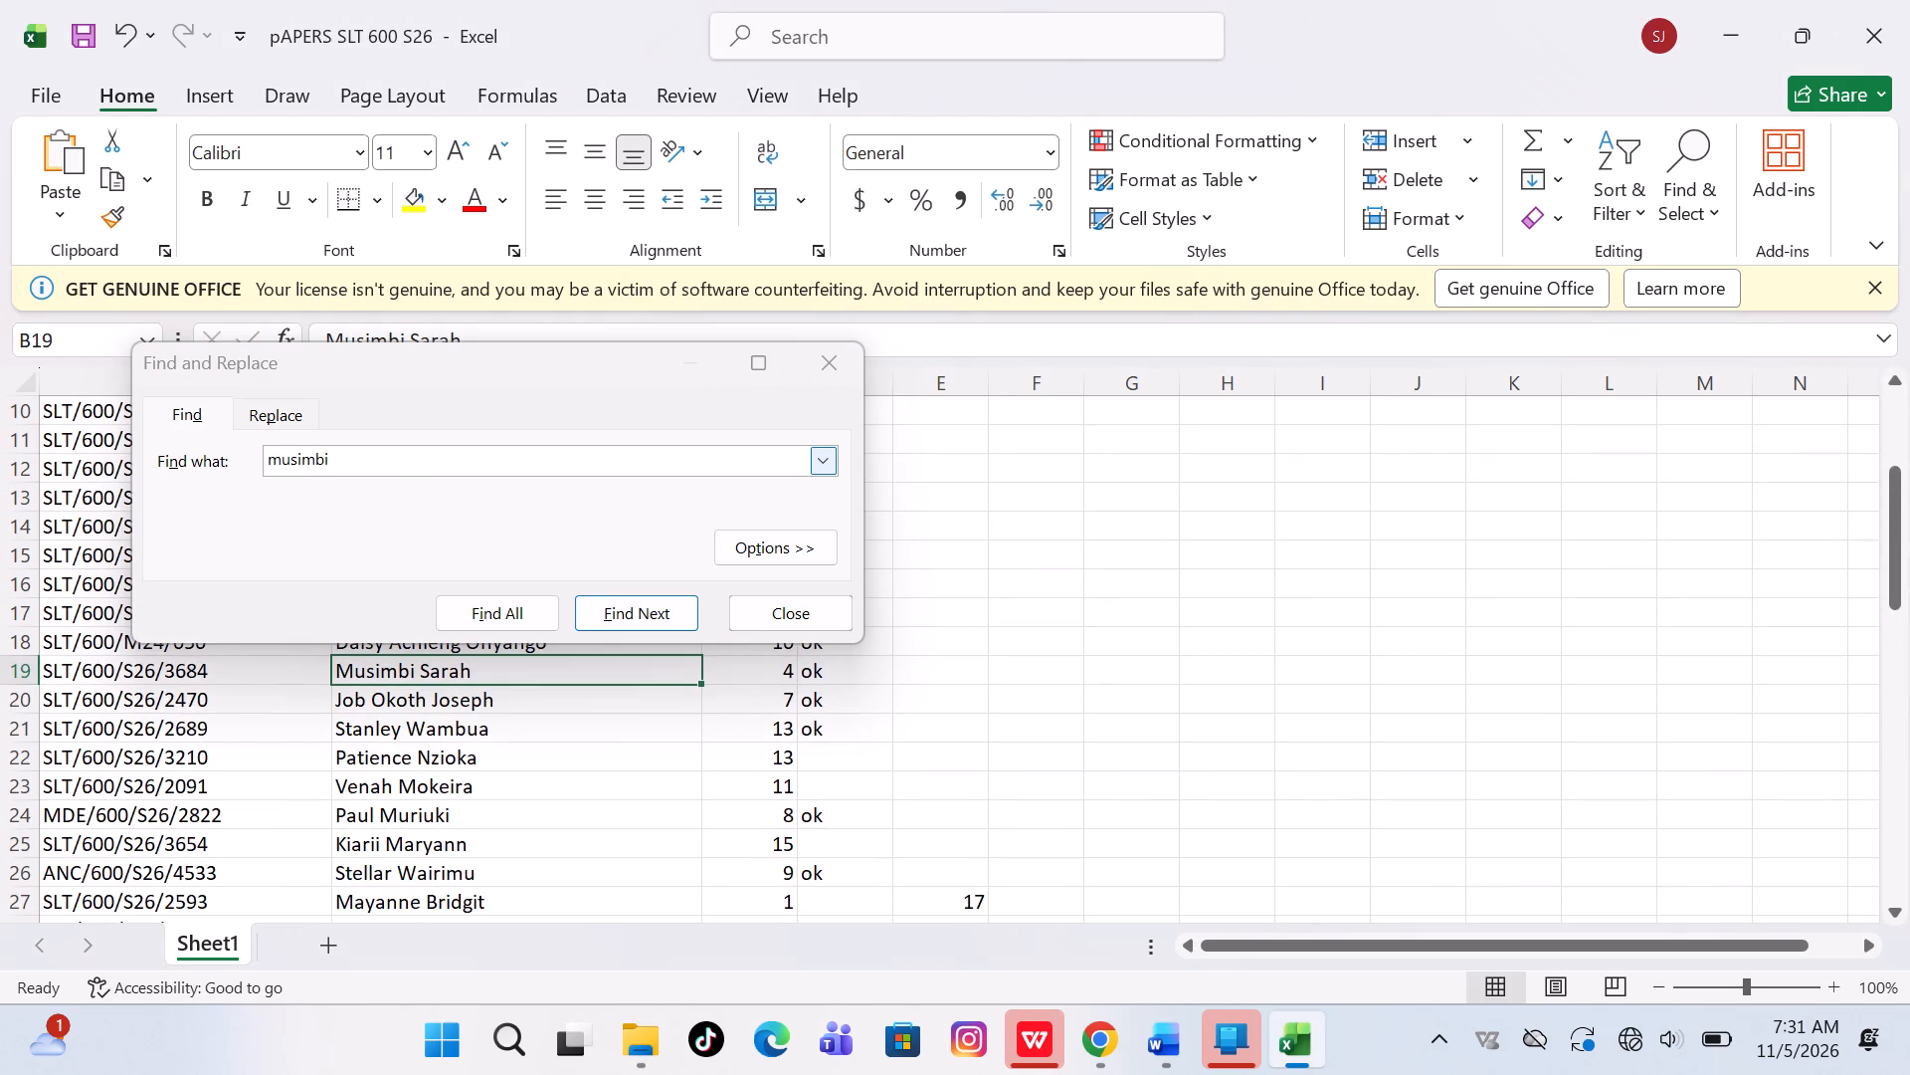
left_click(935, 680)
type("18")
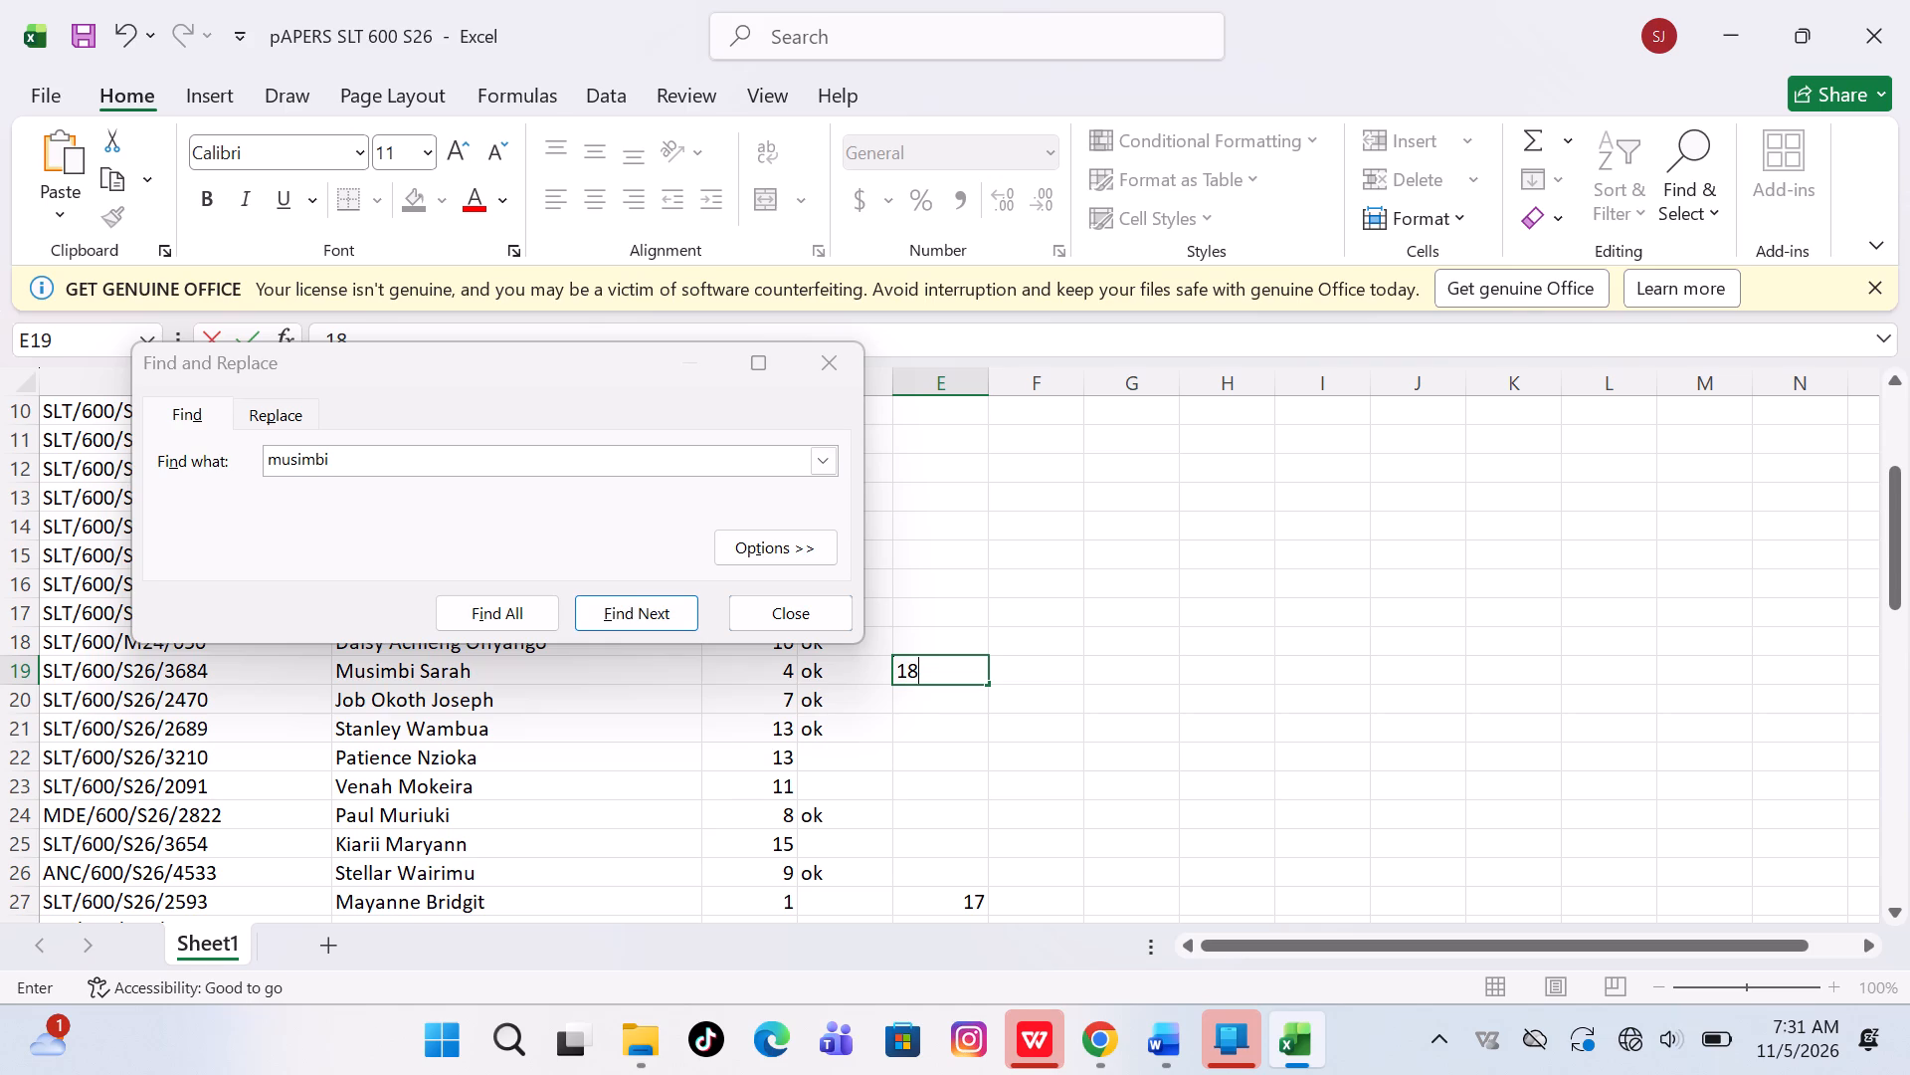
left_click(919, 710)
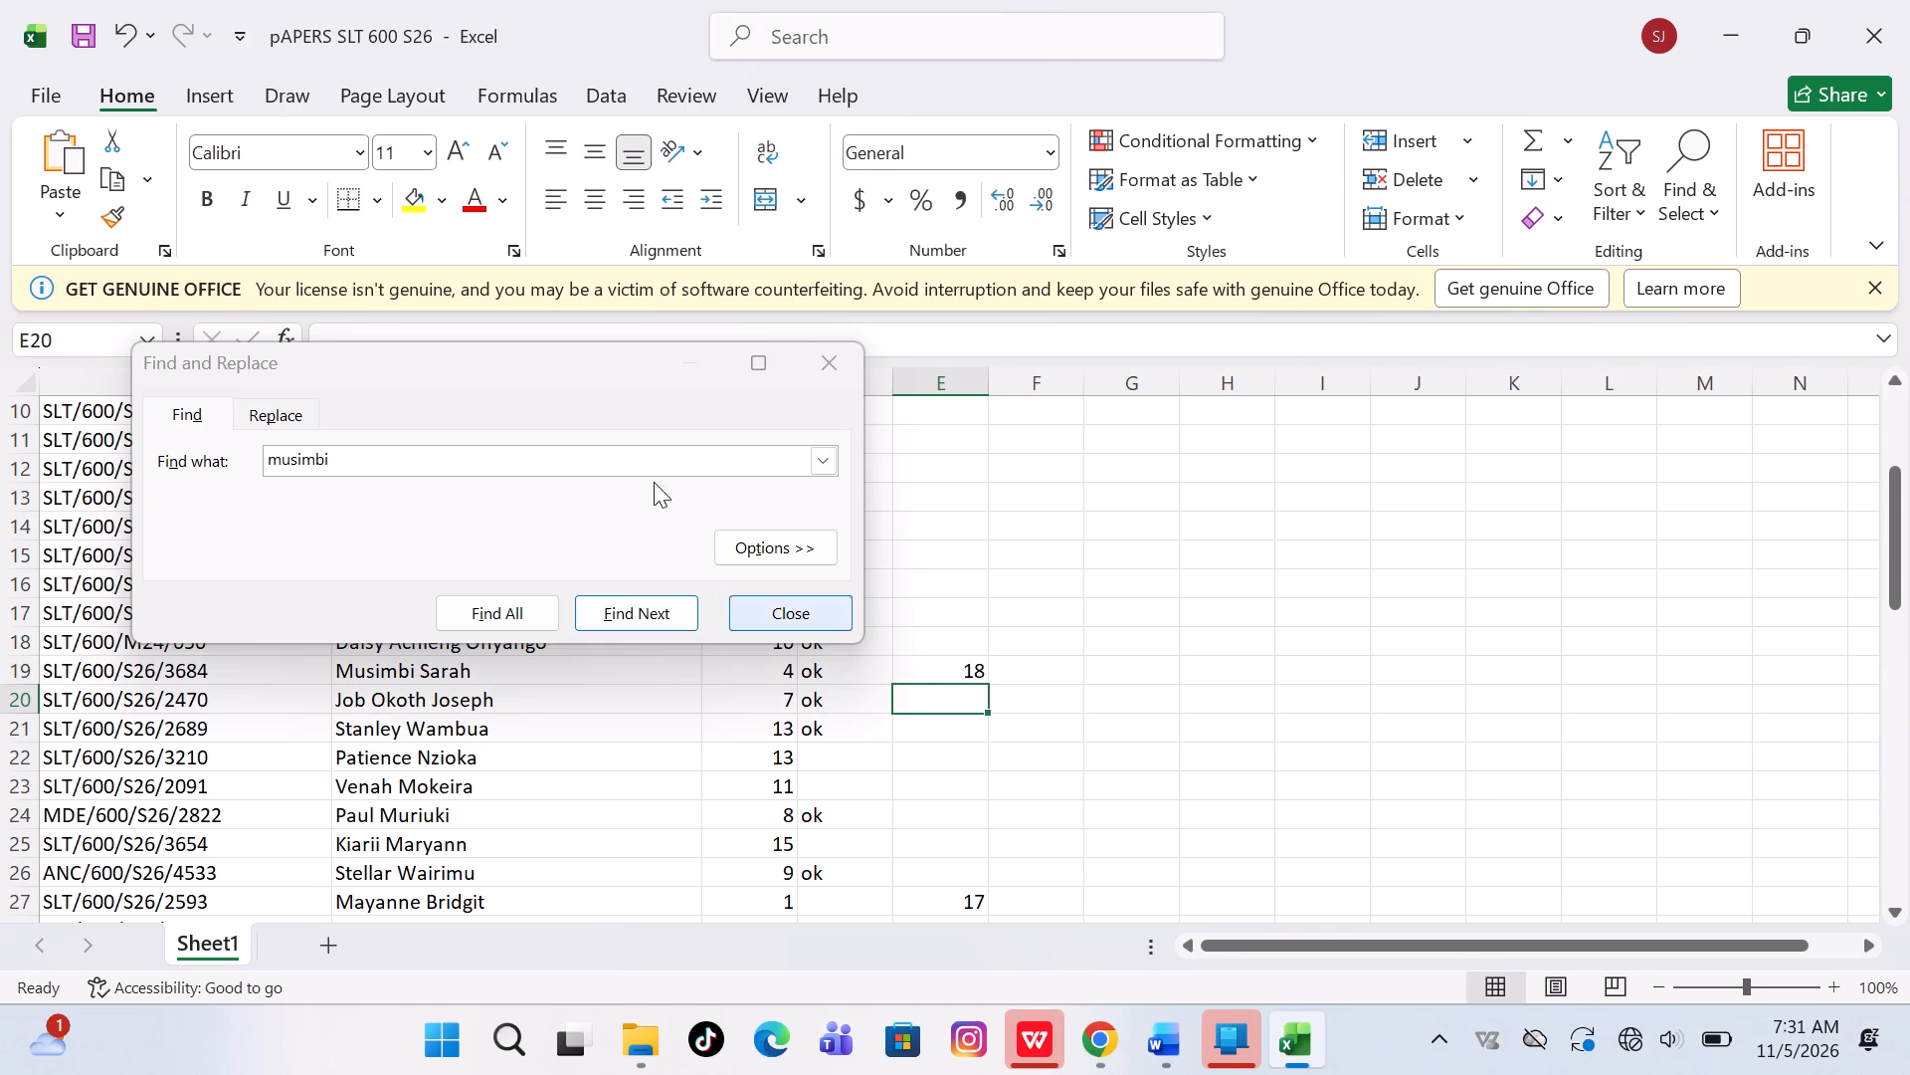
Find the student matching "lenah" and enter the mark 16 in column E of row 54.
left_click(364, 465)
key("BackSpace")
key("BackSpace")
key("BackSpace")
key("BackSpace")
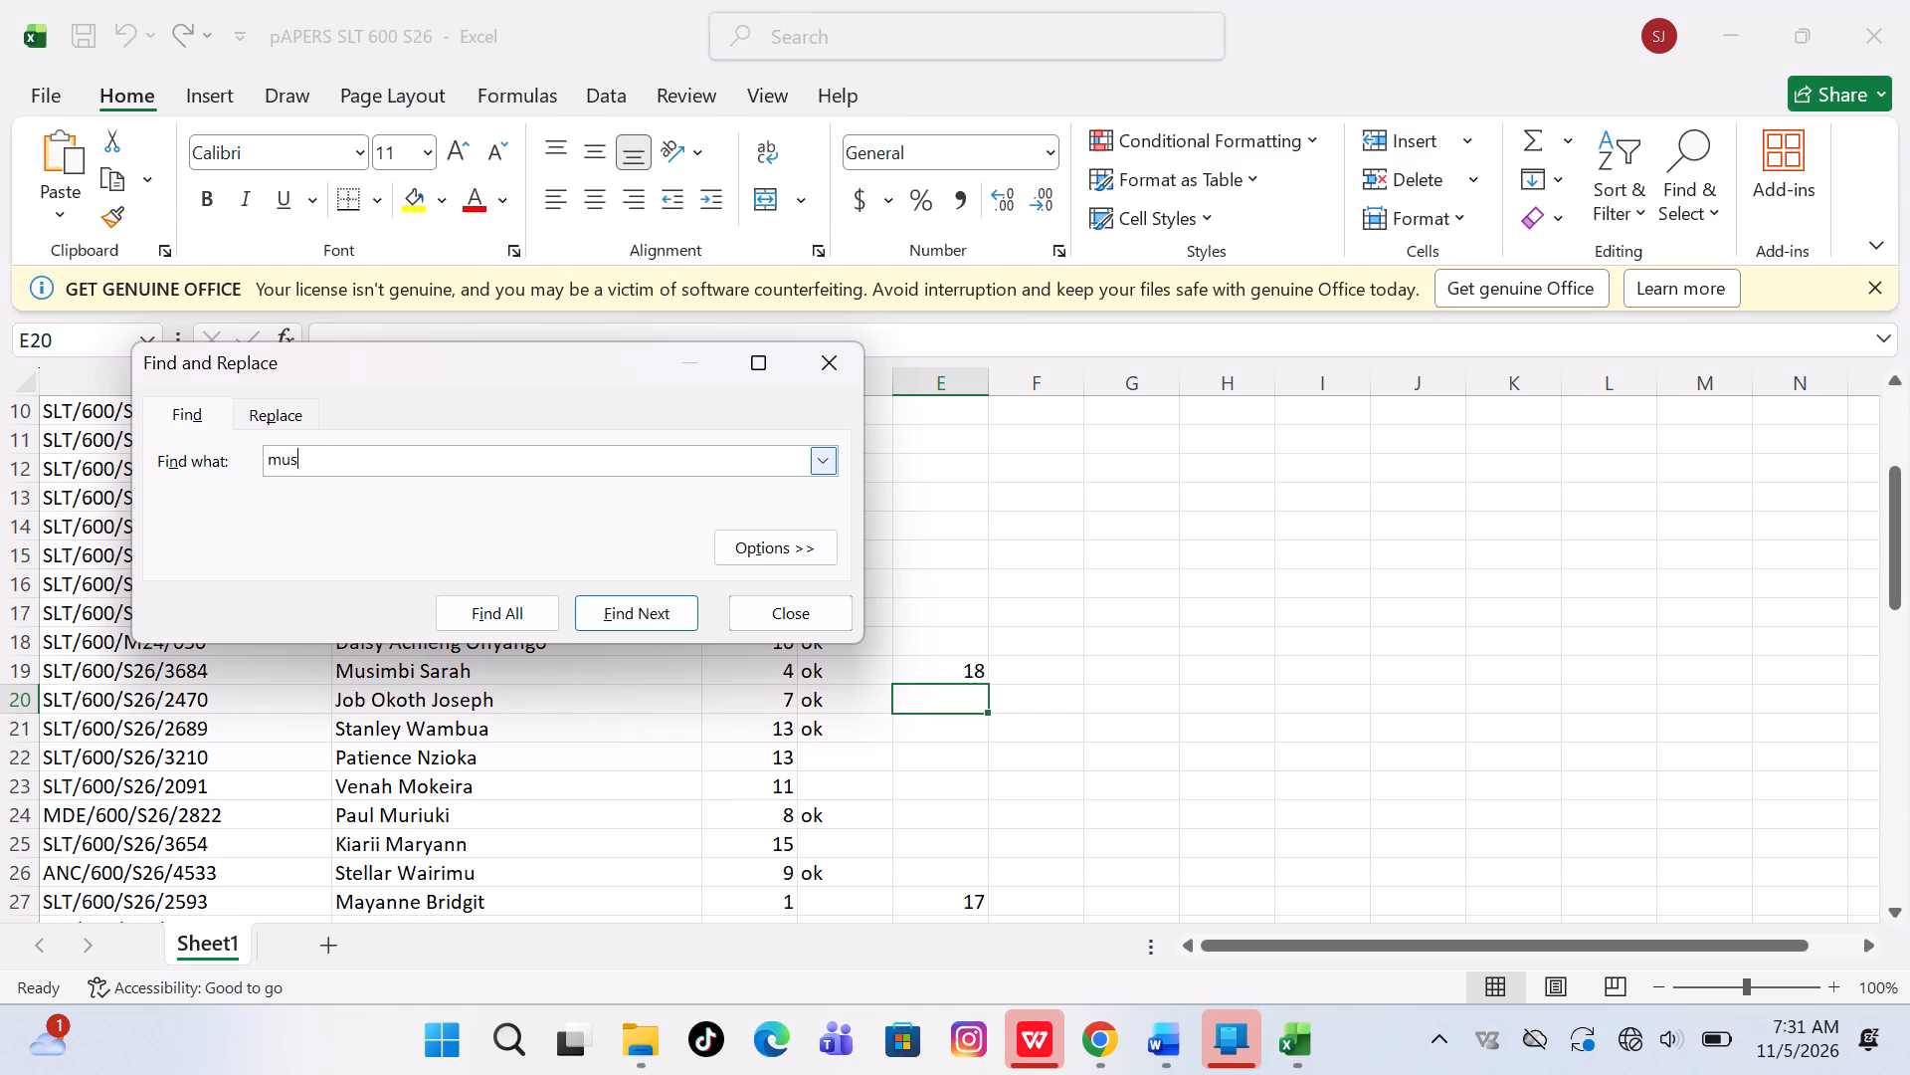
key("BackSpace")
key("BackSpace")
key("BackSpace")
type("lenah")
key("Return")
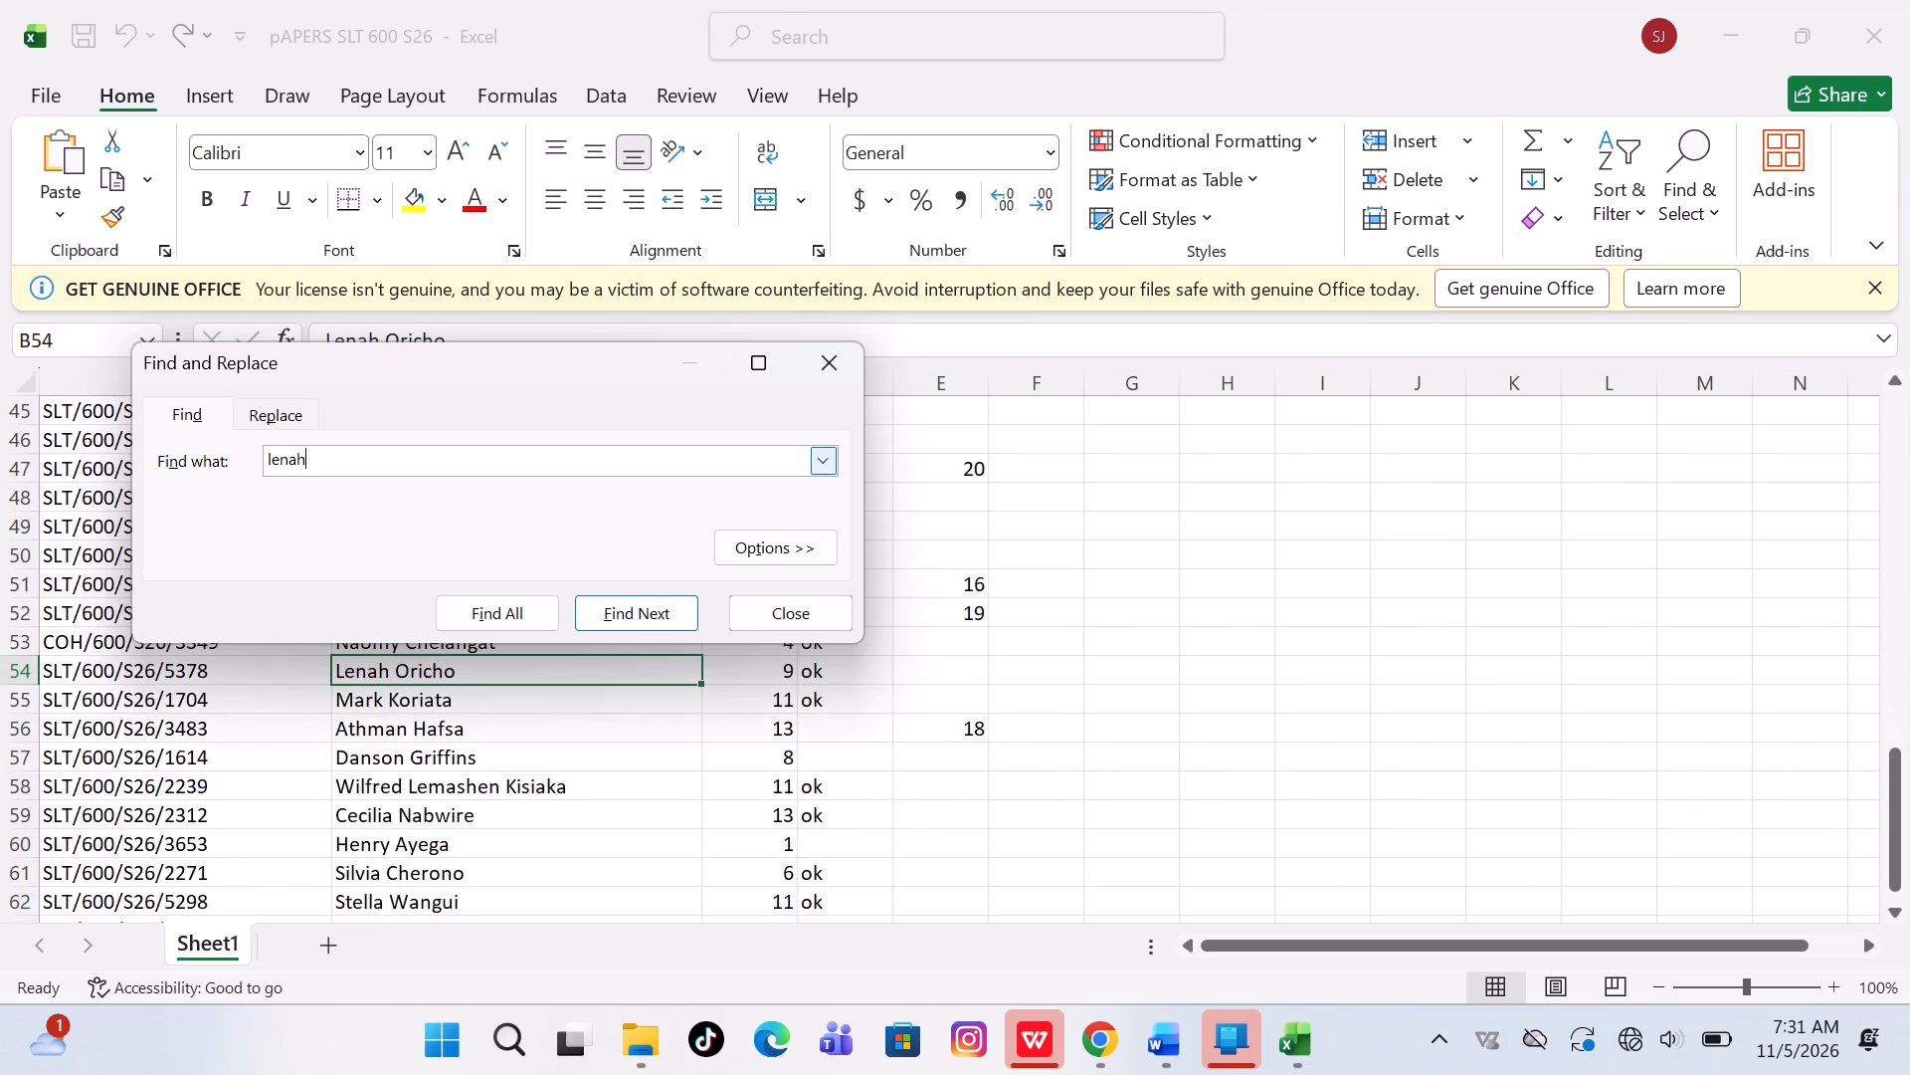
left_click(947, 672)
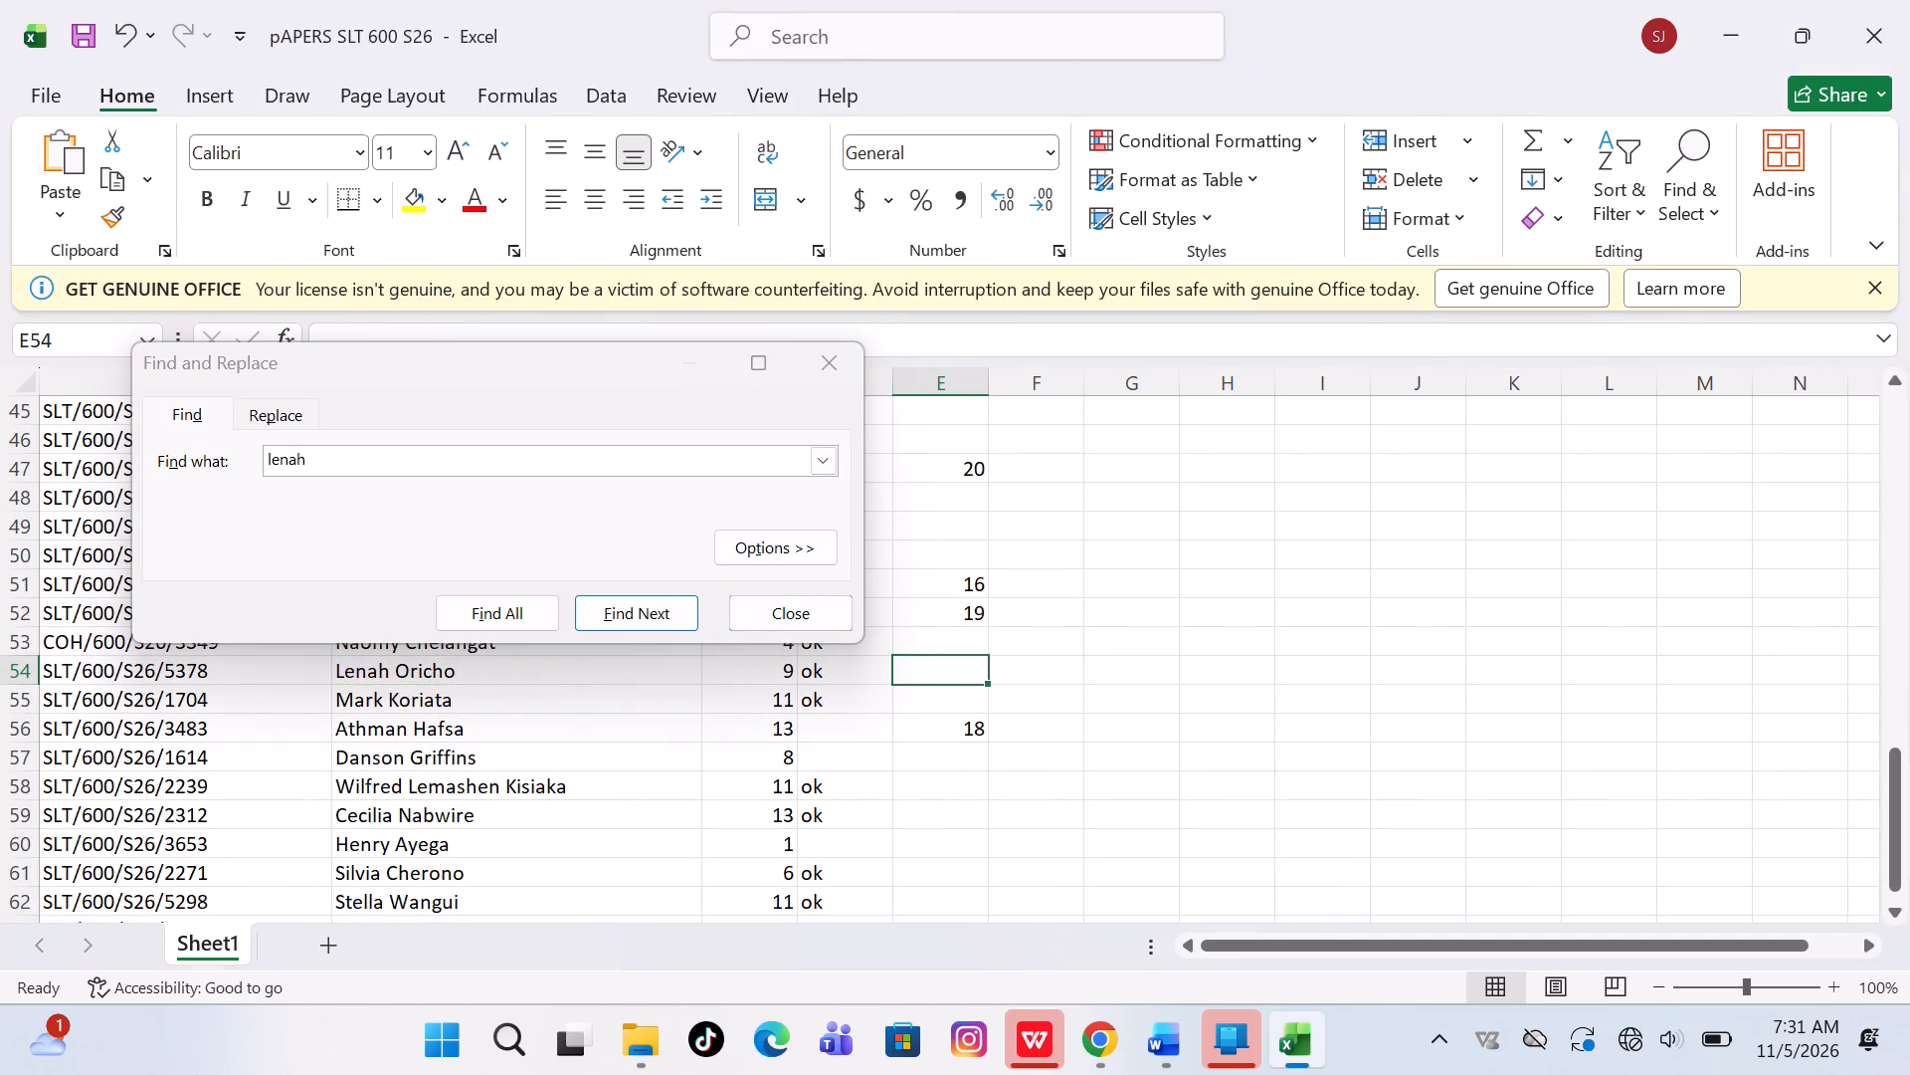
type("16")
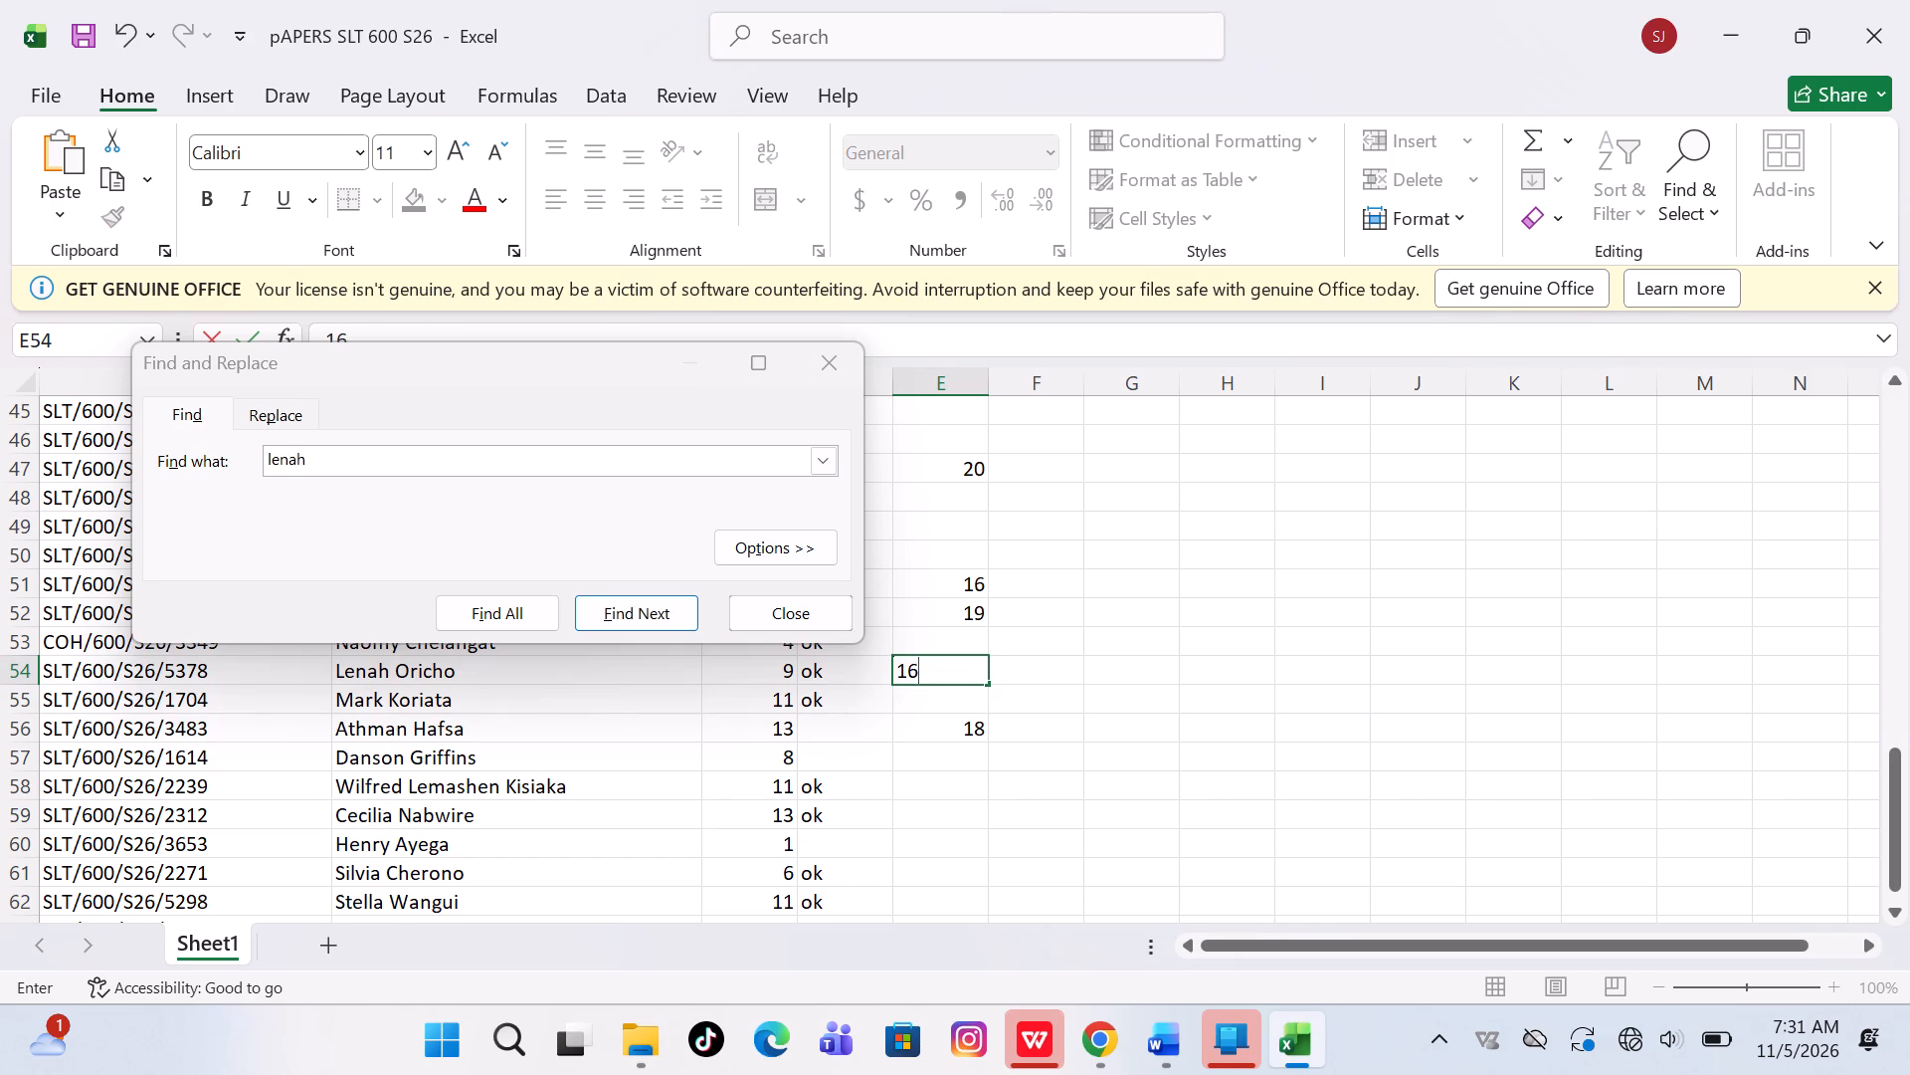
left_click(916, 714)
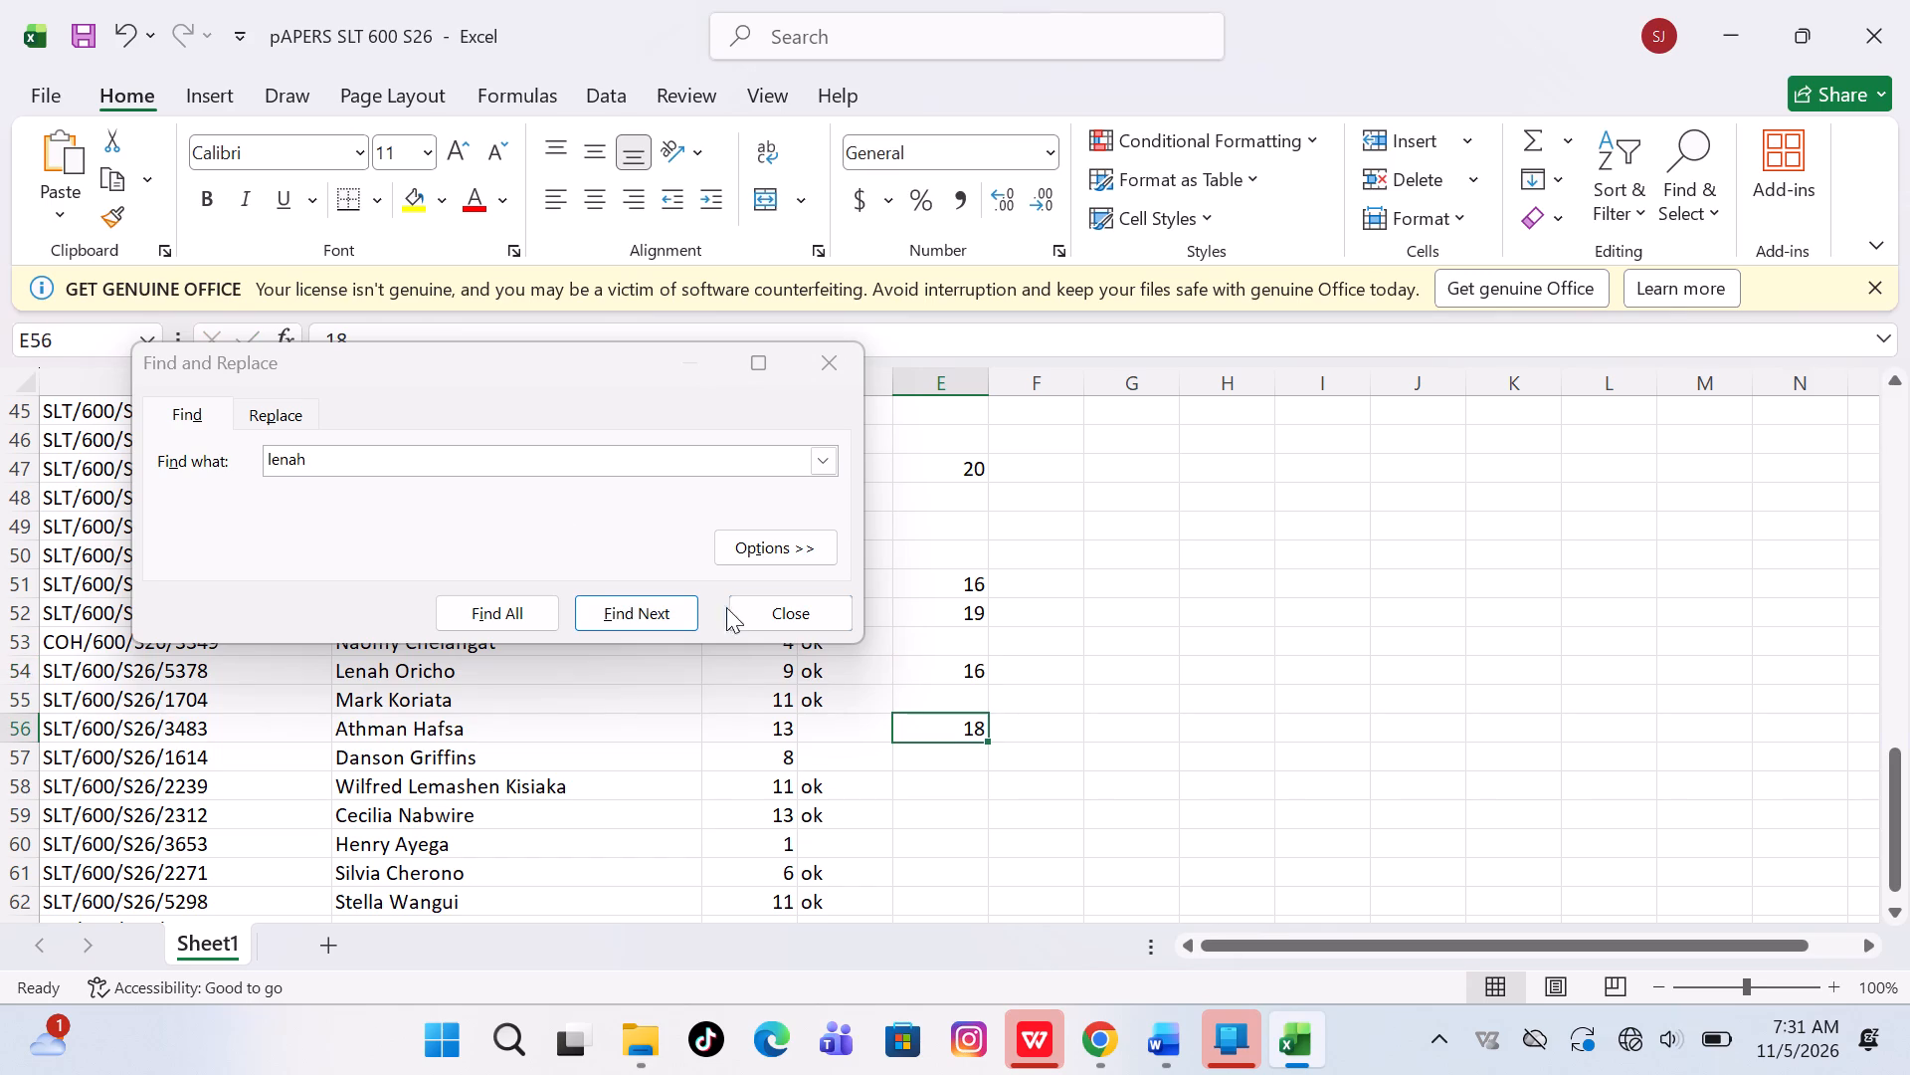
Find the student matching "daisy" and enter the mark 20 in column E of row 18.
left_click(400, 470)
key("BackSpace")
key("BackSpace")
key("BackSpace")
key("BackSpace")
key("BackSpace")
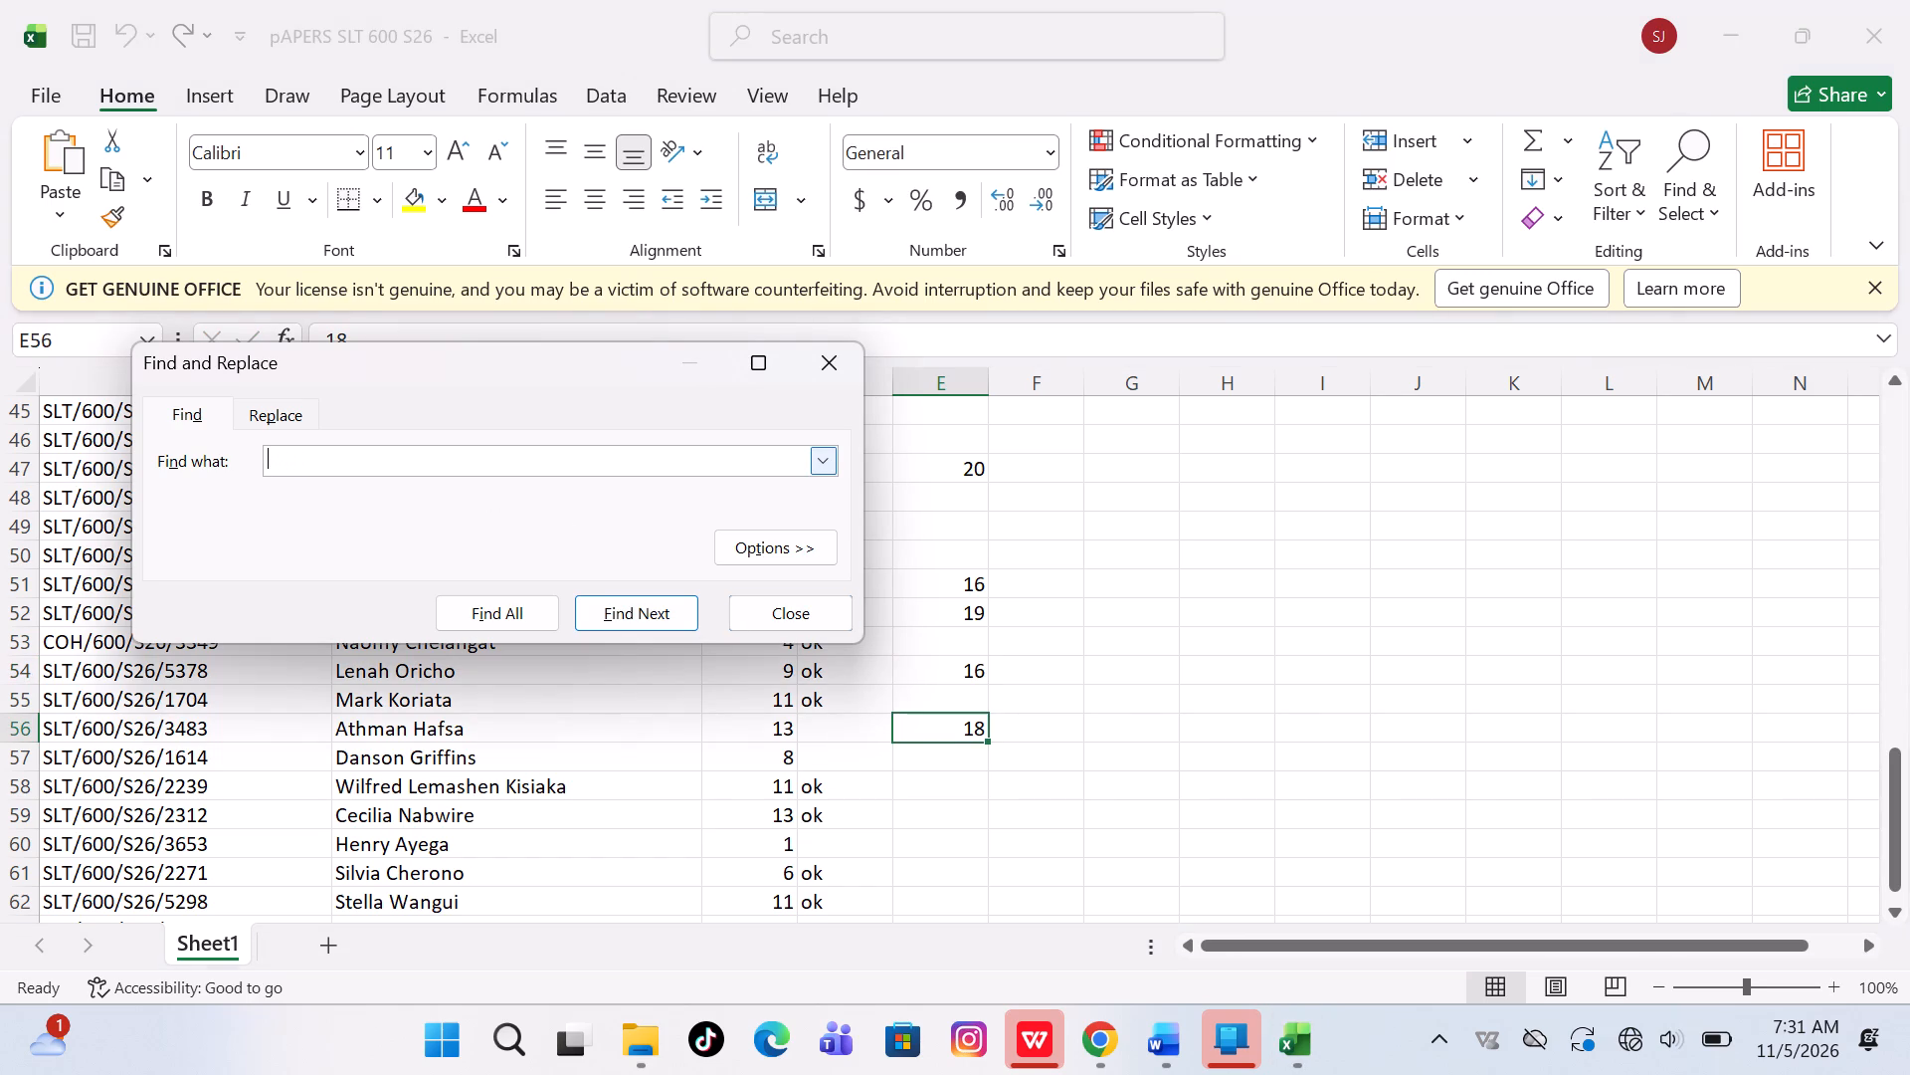
key("BackSpace")
type("daisy")
key("Return")
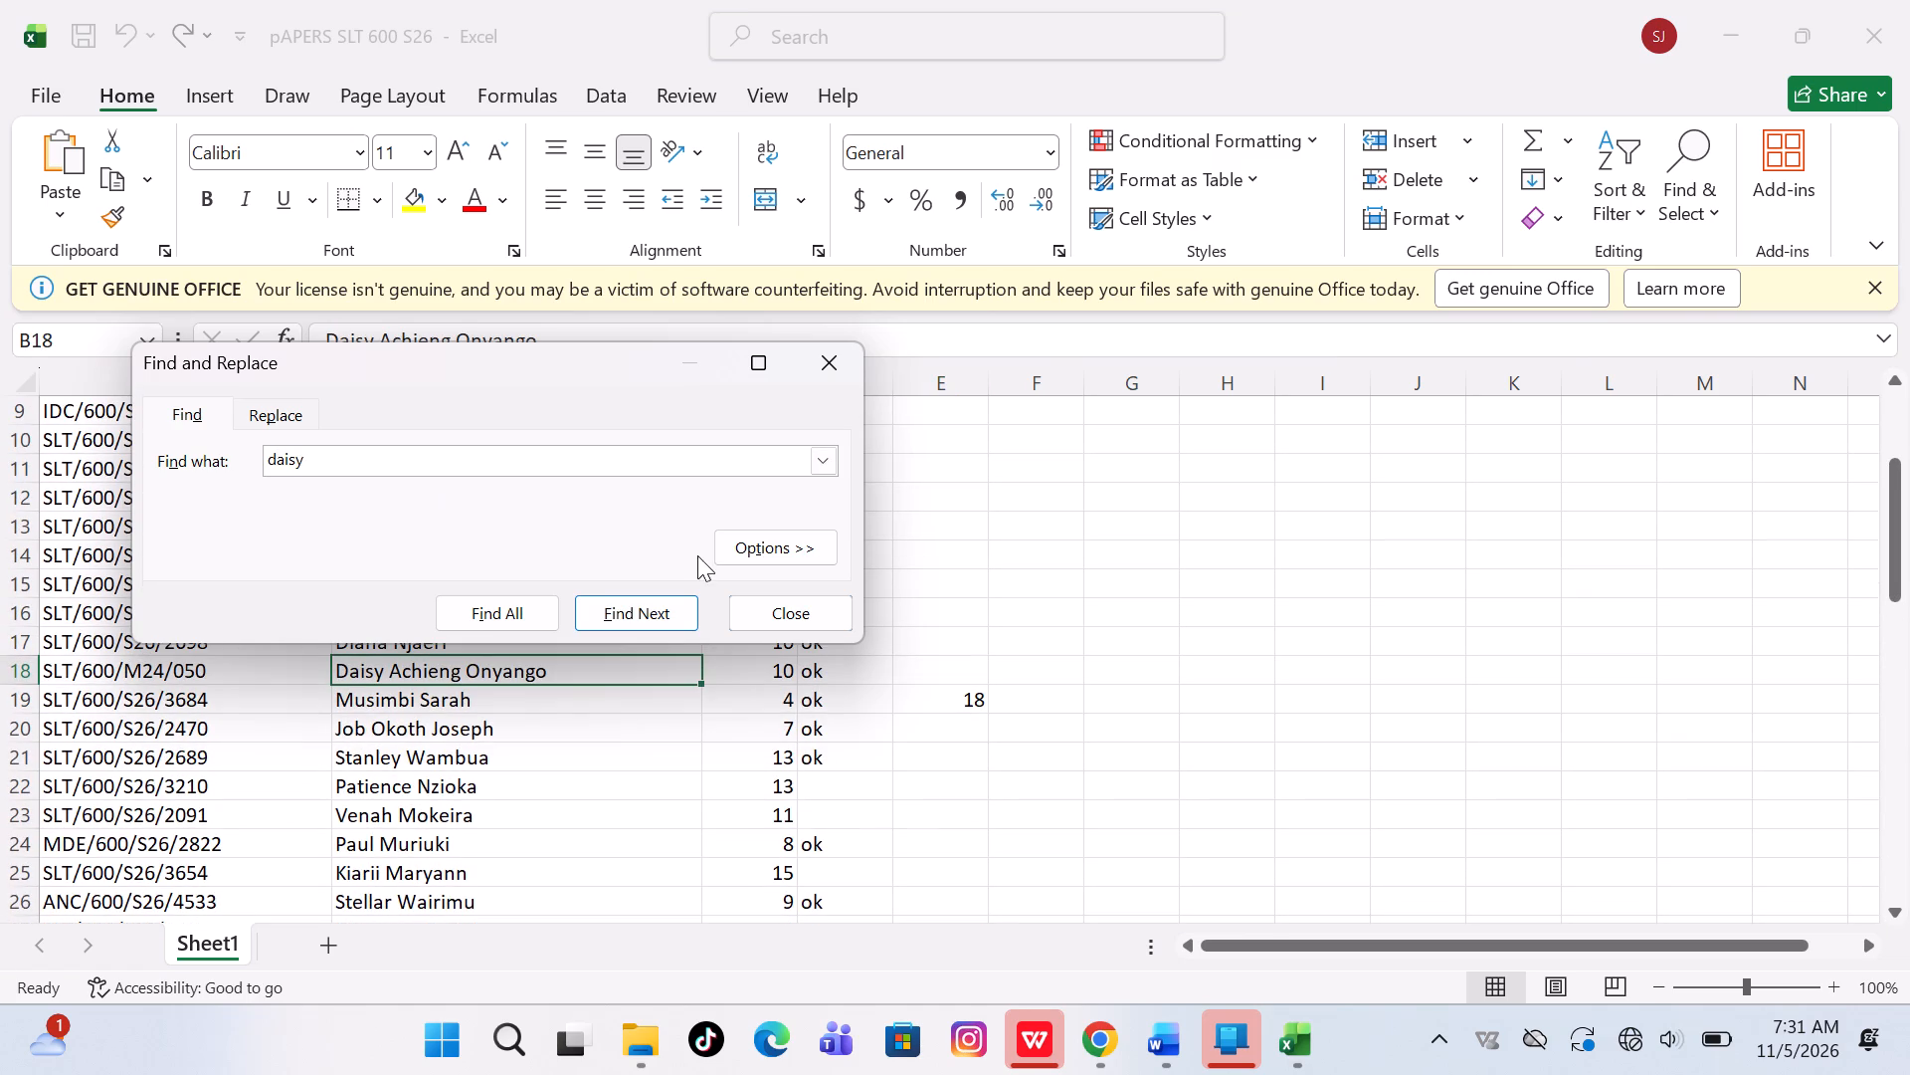
left_click(948, 673)
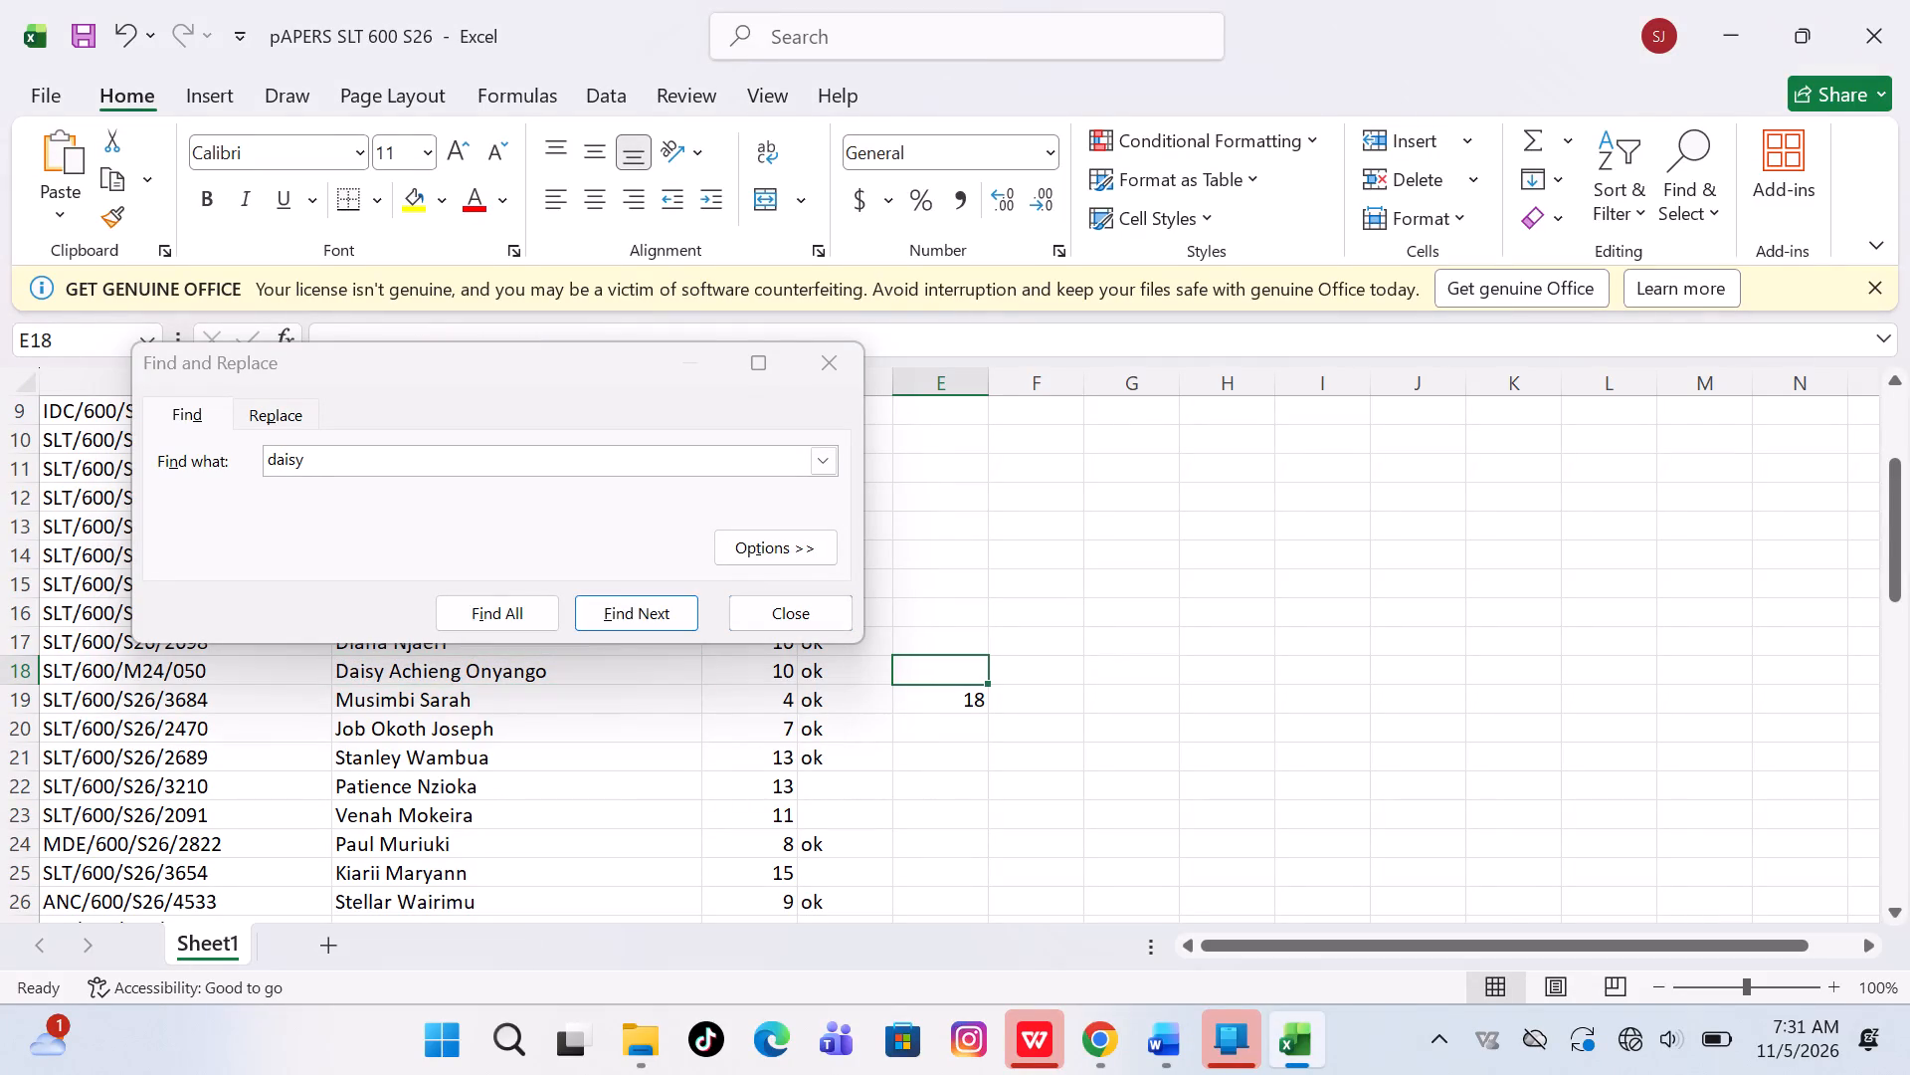
type("20")
left_click(939, 768)
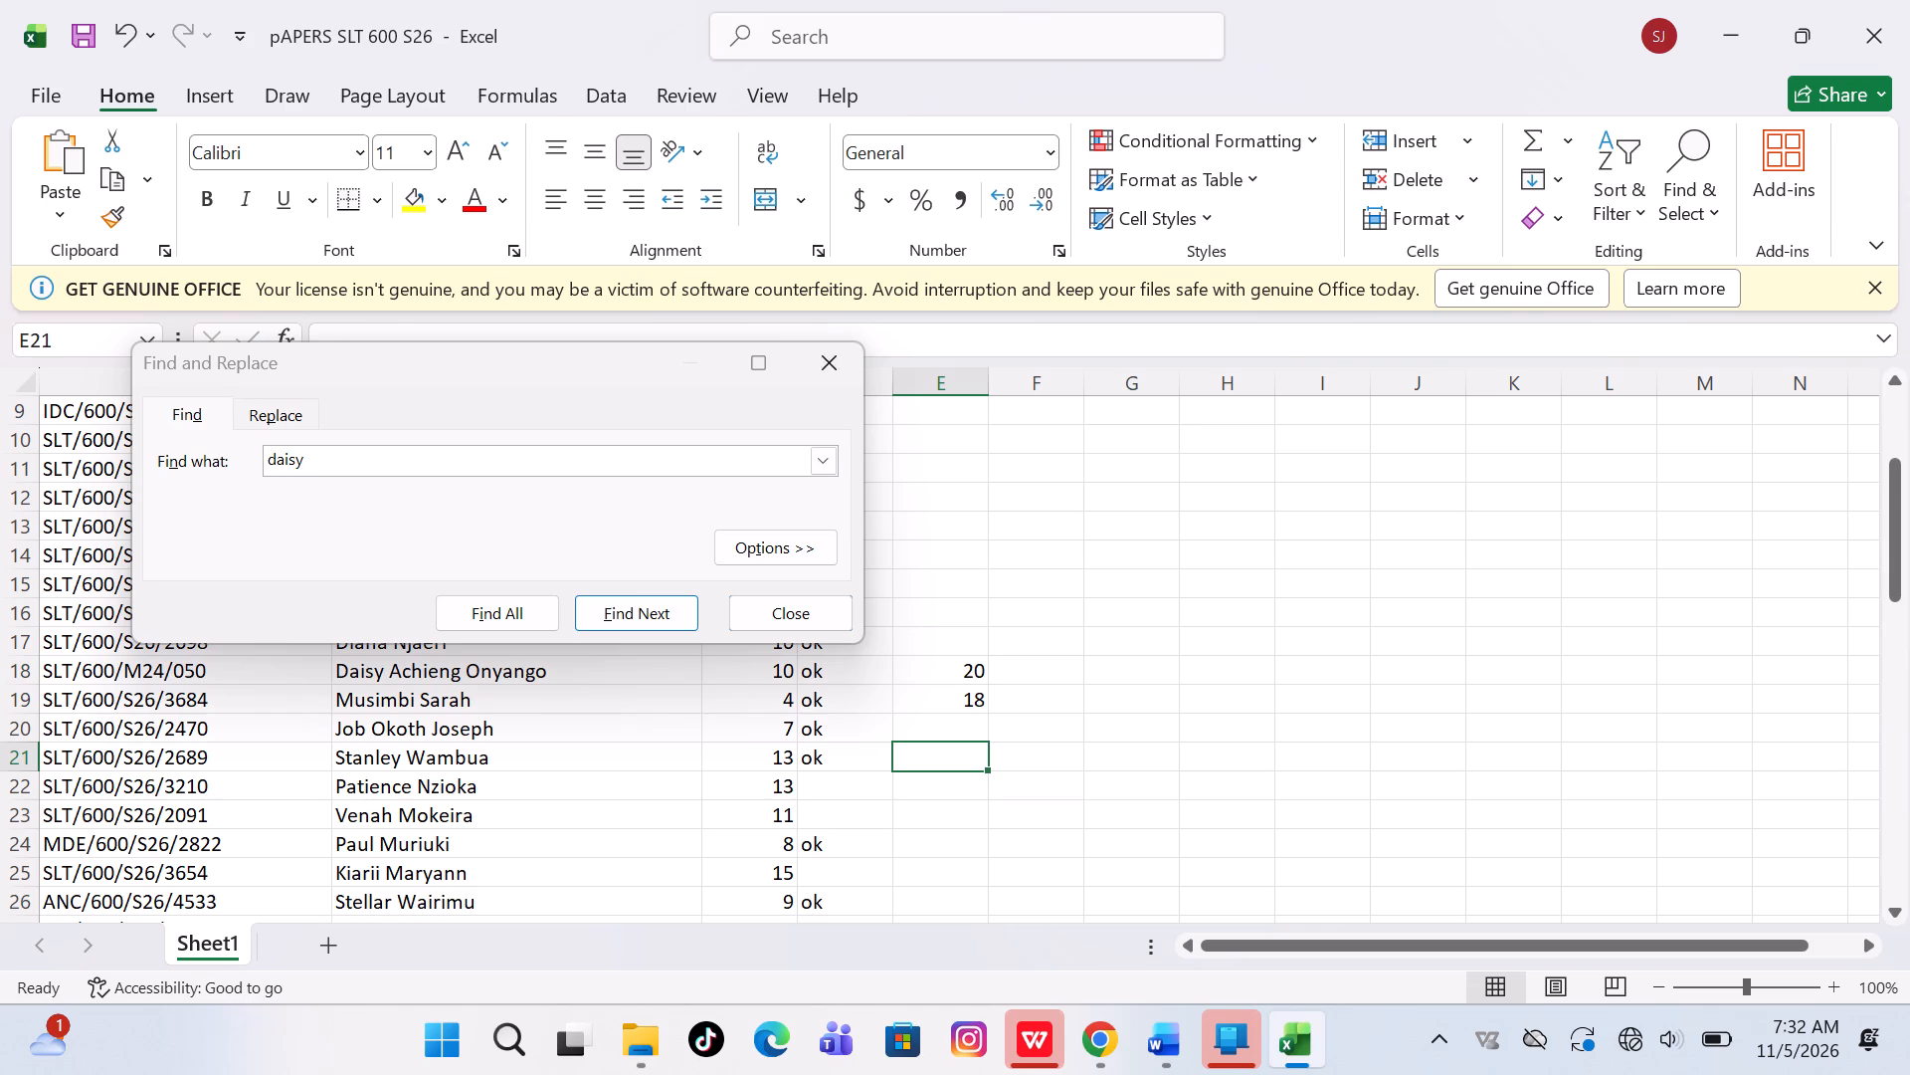
Find the student matching "abdirahim" and enter the mark 20 in column E of row 30.
left_click(331, 462)
key("BackSpace")
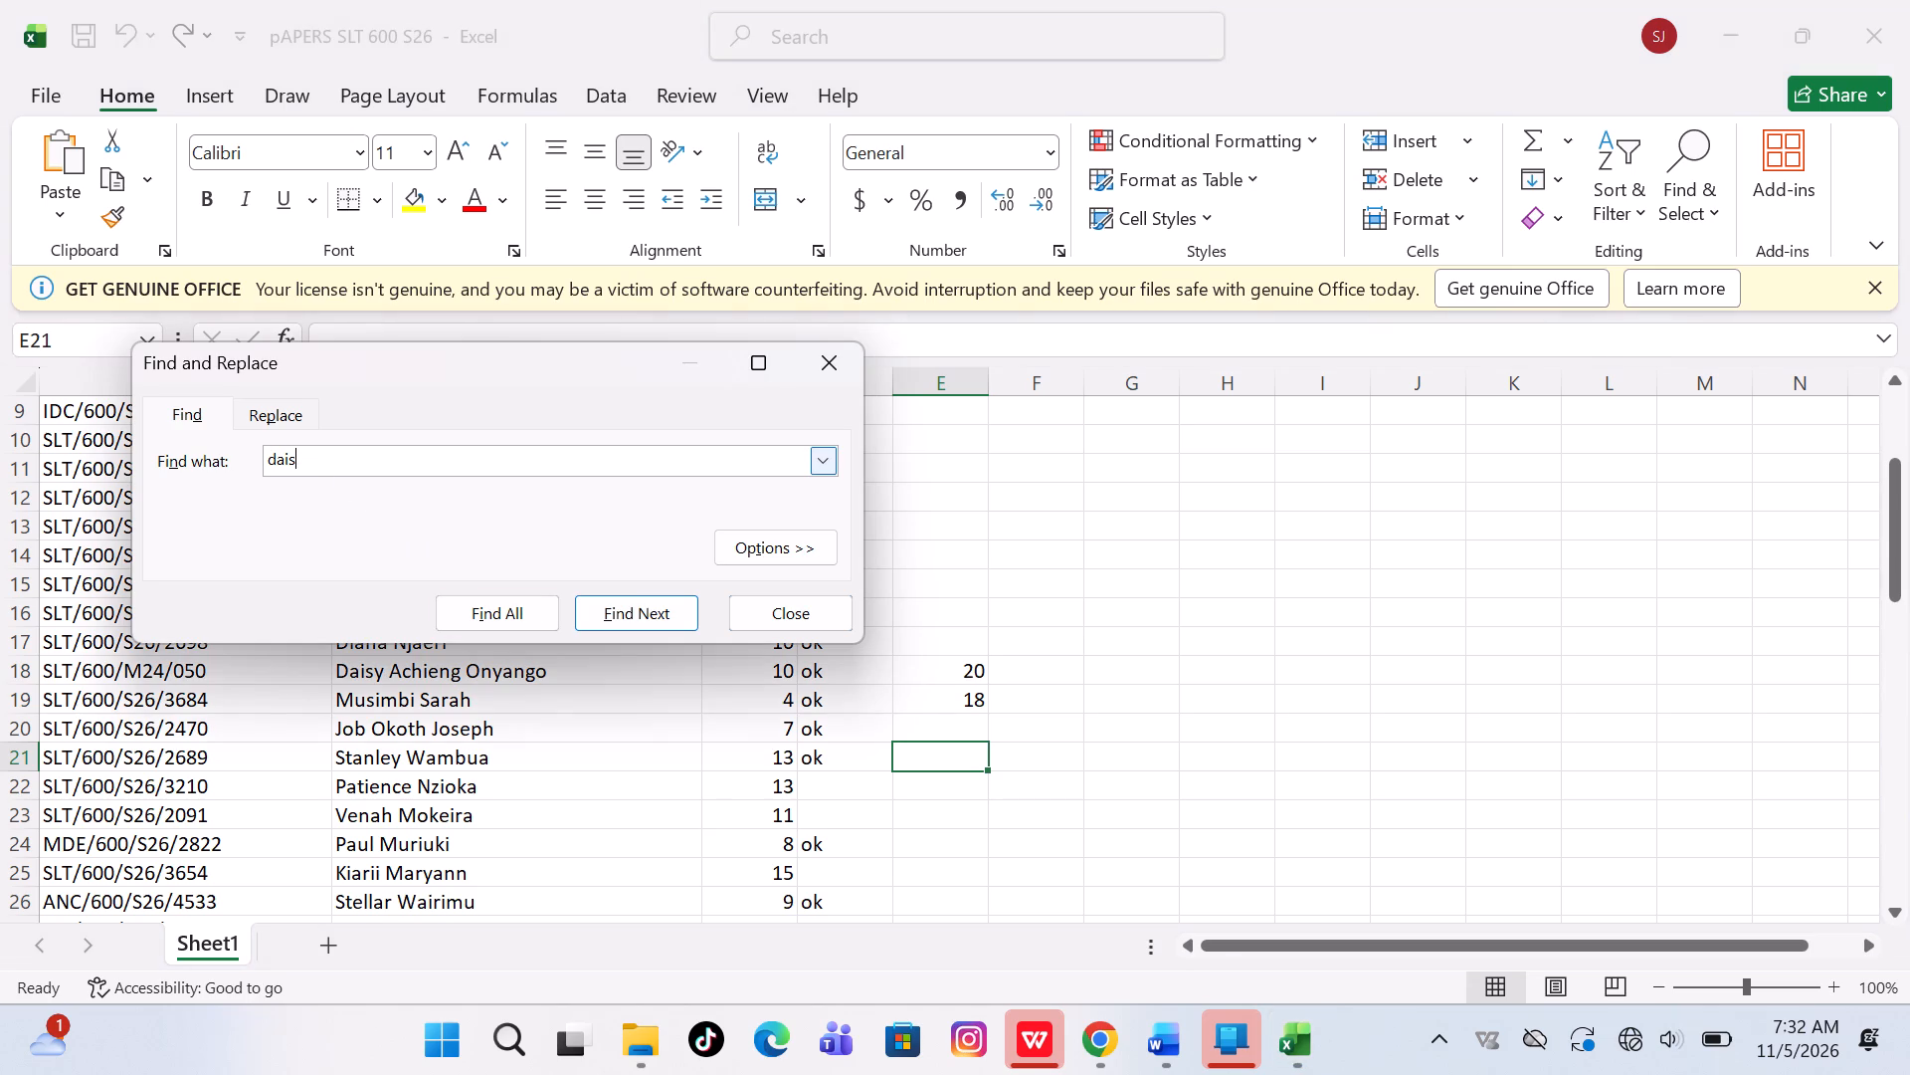
key("BackSpace")
key("BackSpace")
key("BackSpace")
key("BackSpace")
key("BackSpace")
type("abdir")
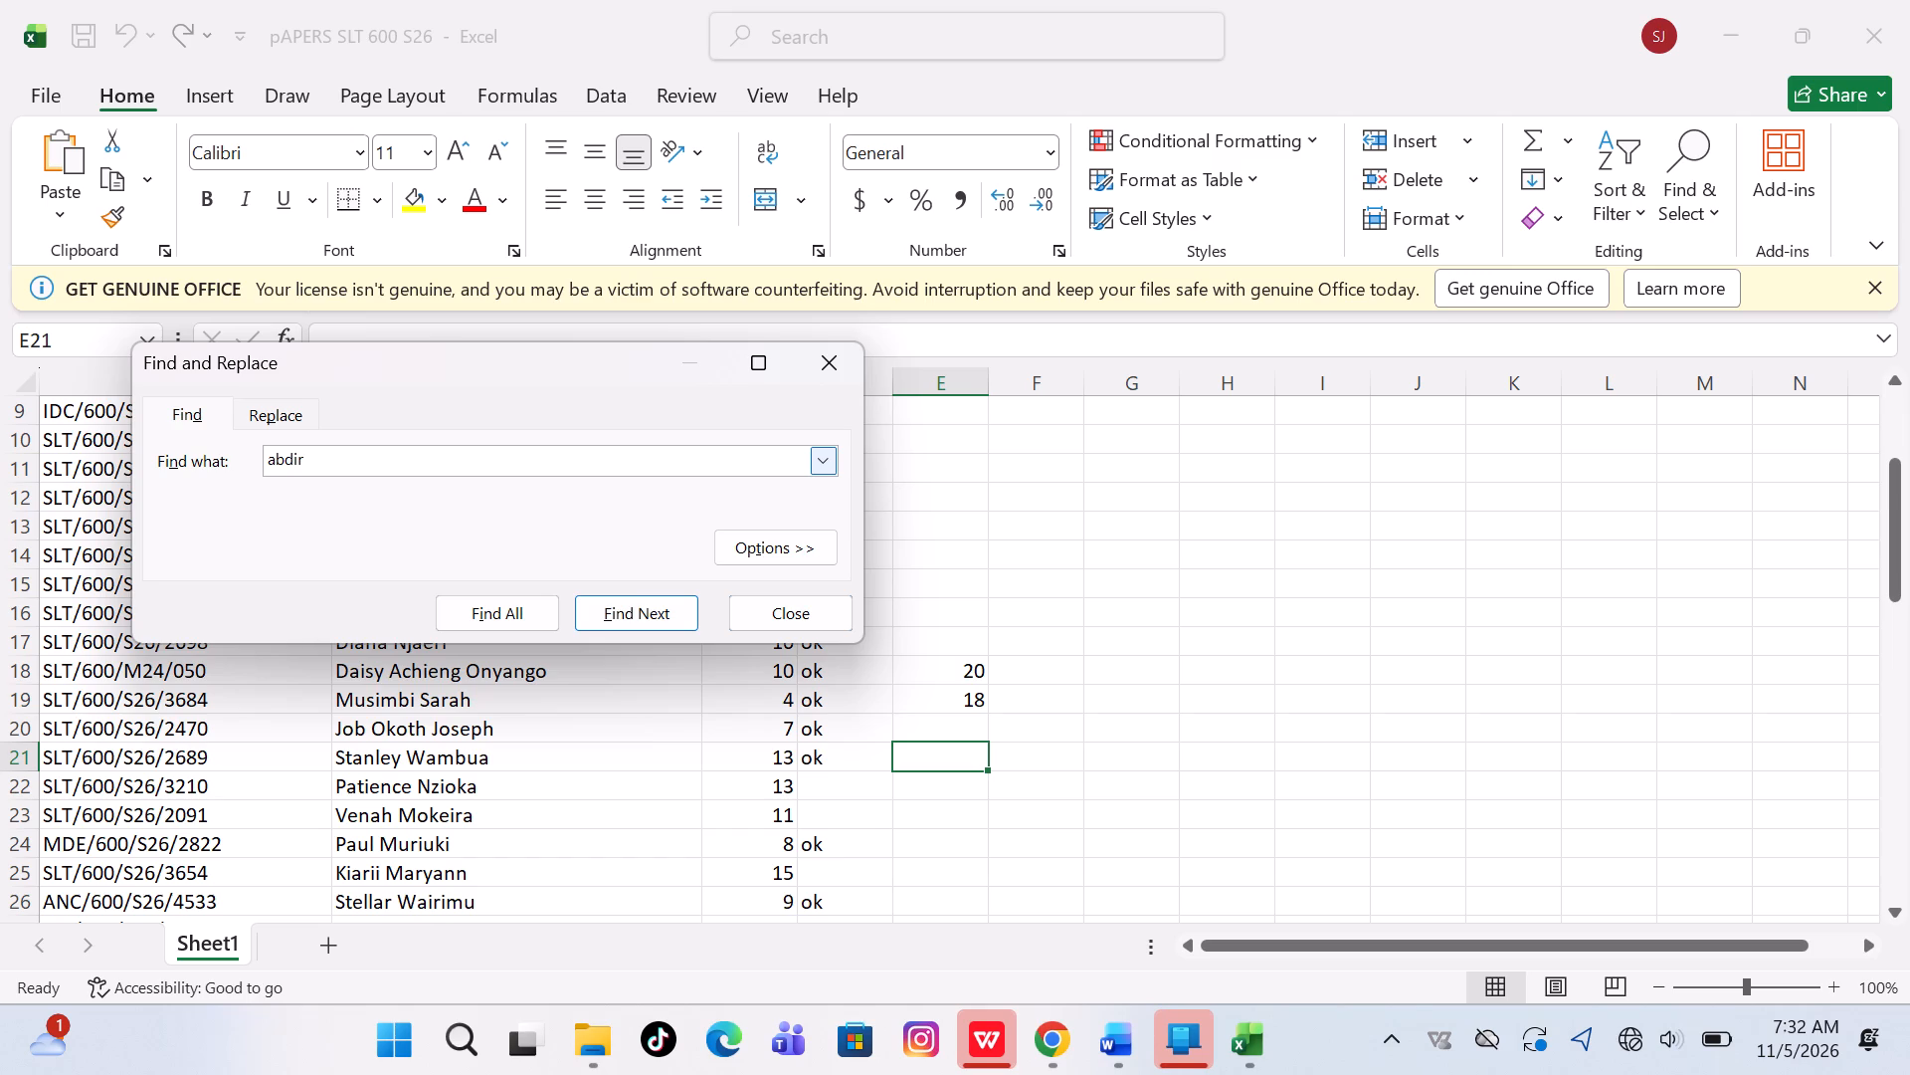
key("a")
type("him")
key("Return")
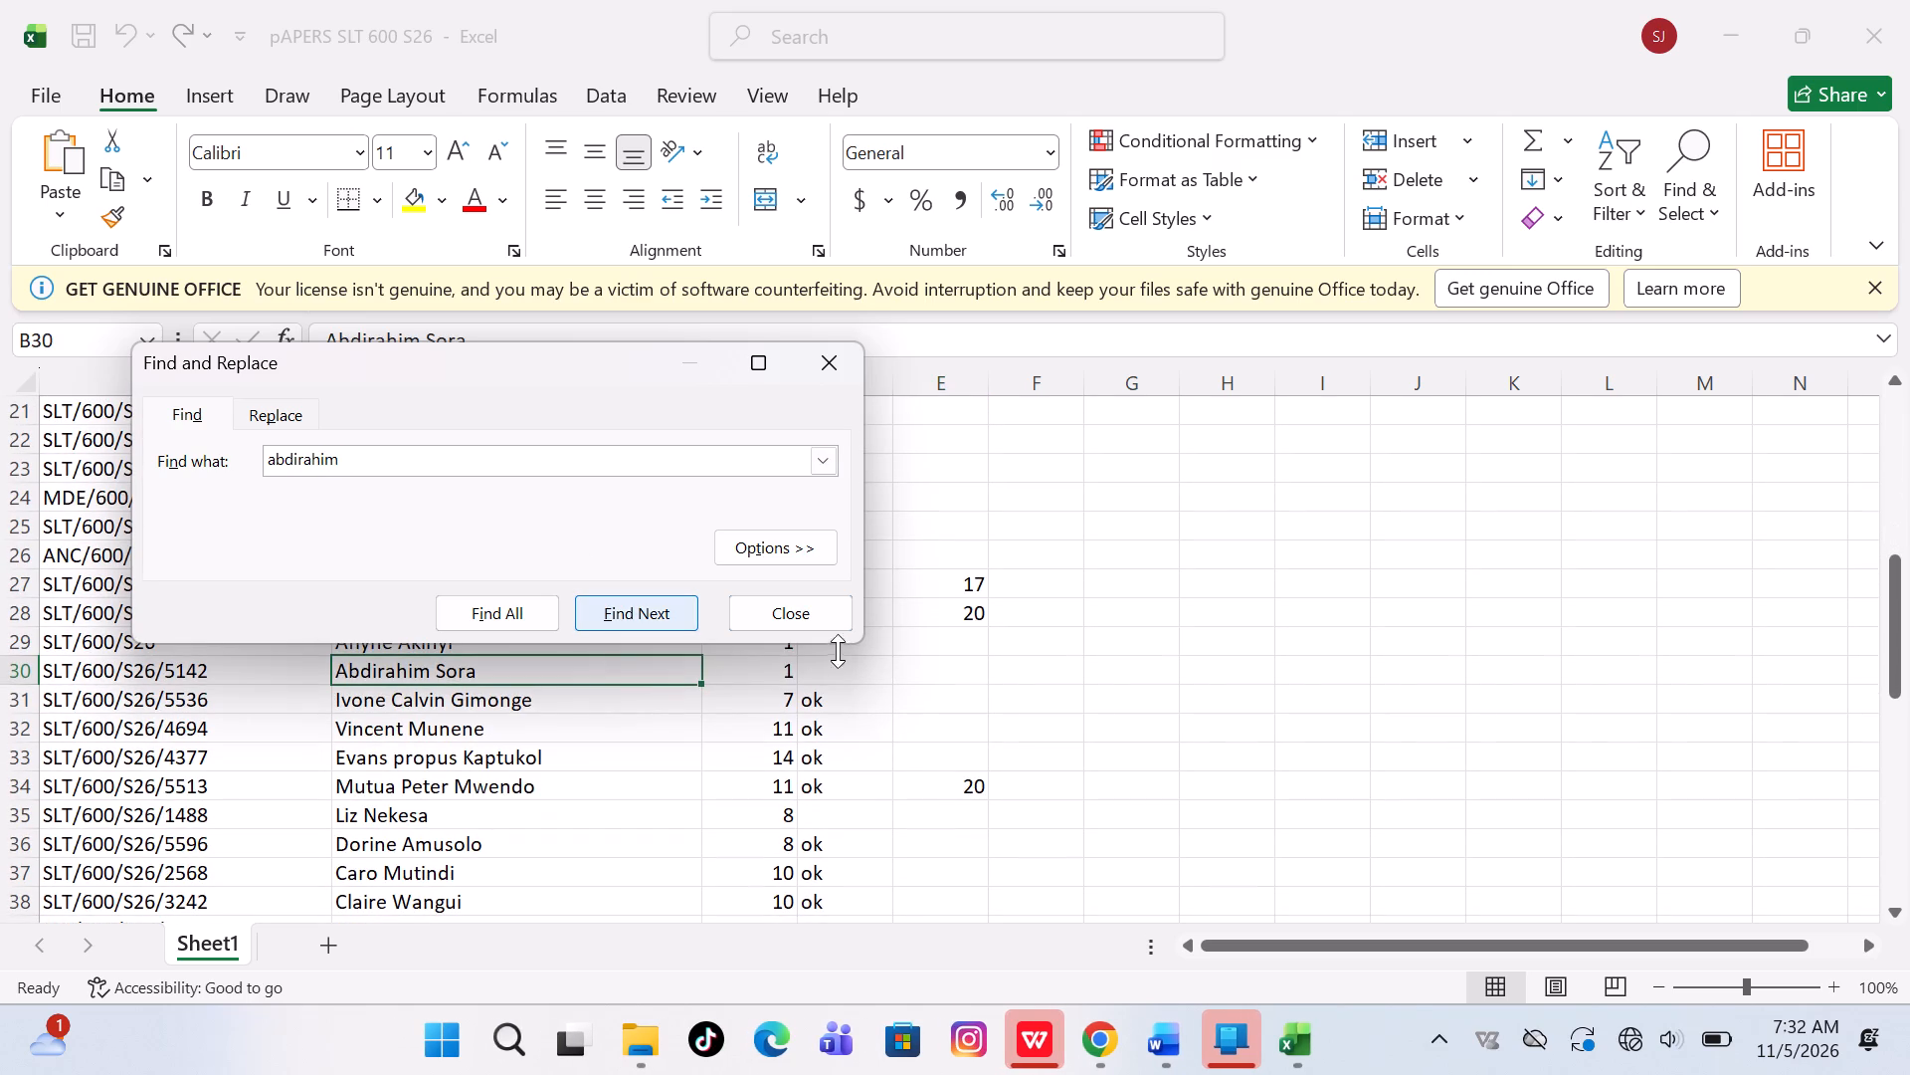
left_click(930, 674)
type("20")
key("F10")
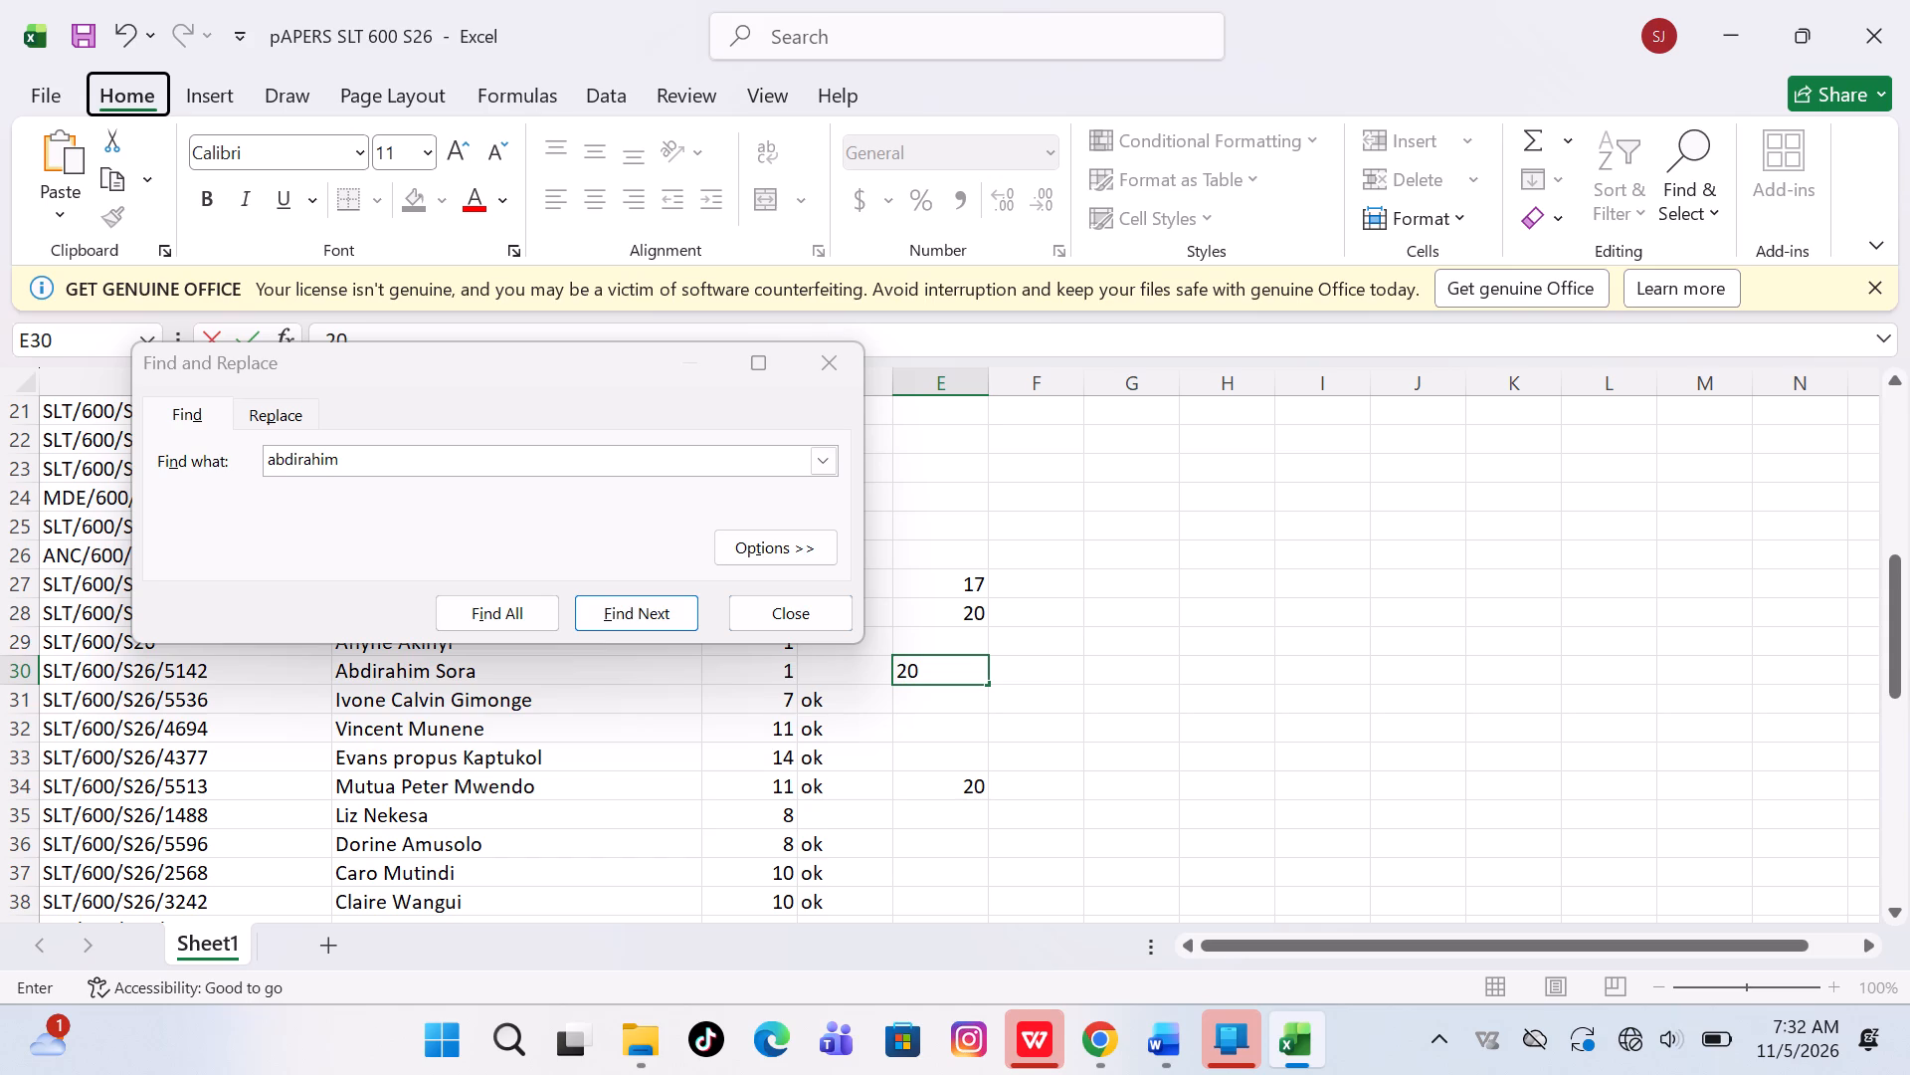
left_click(955, 702)
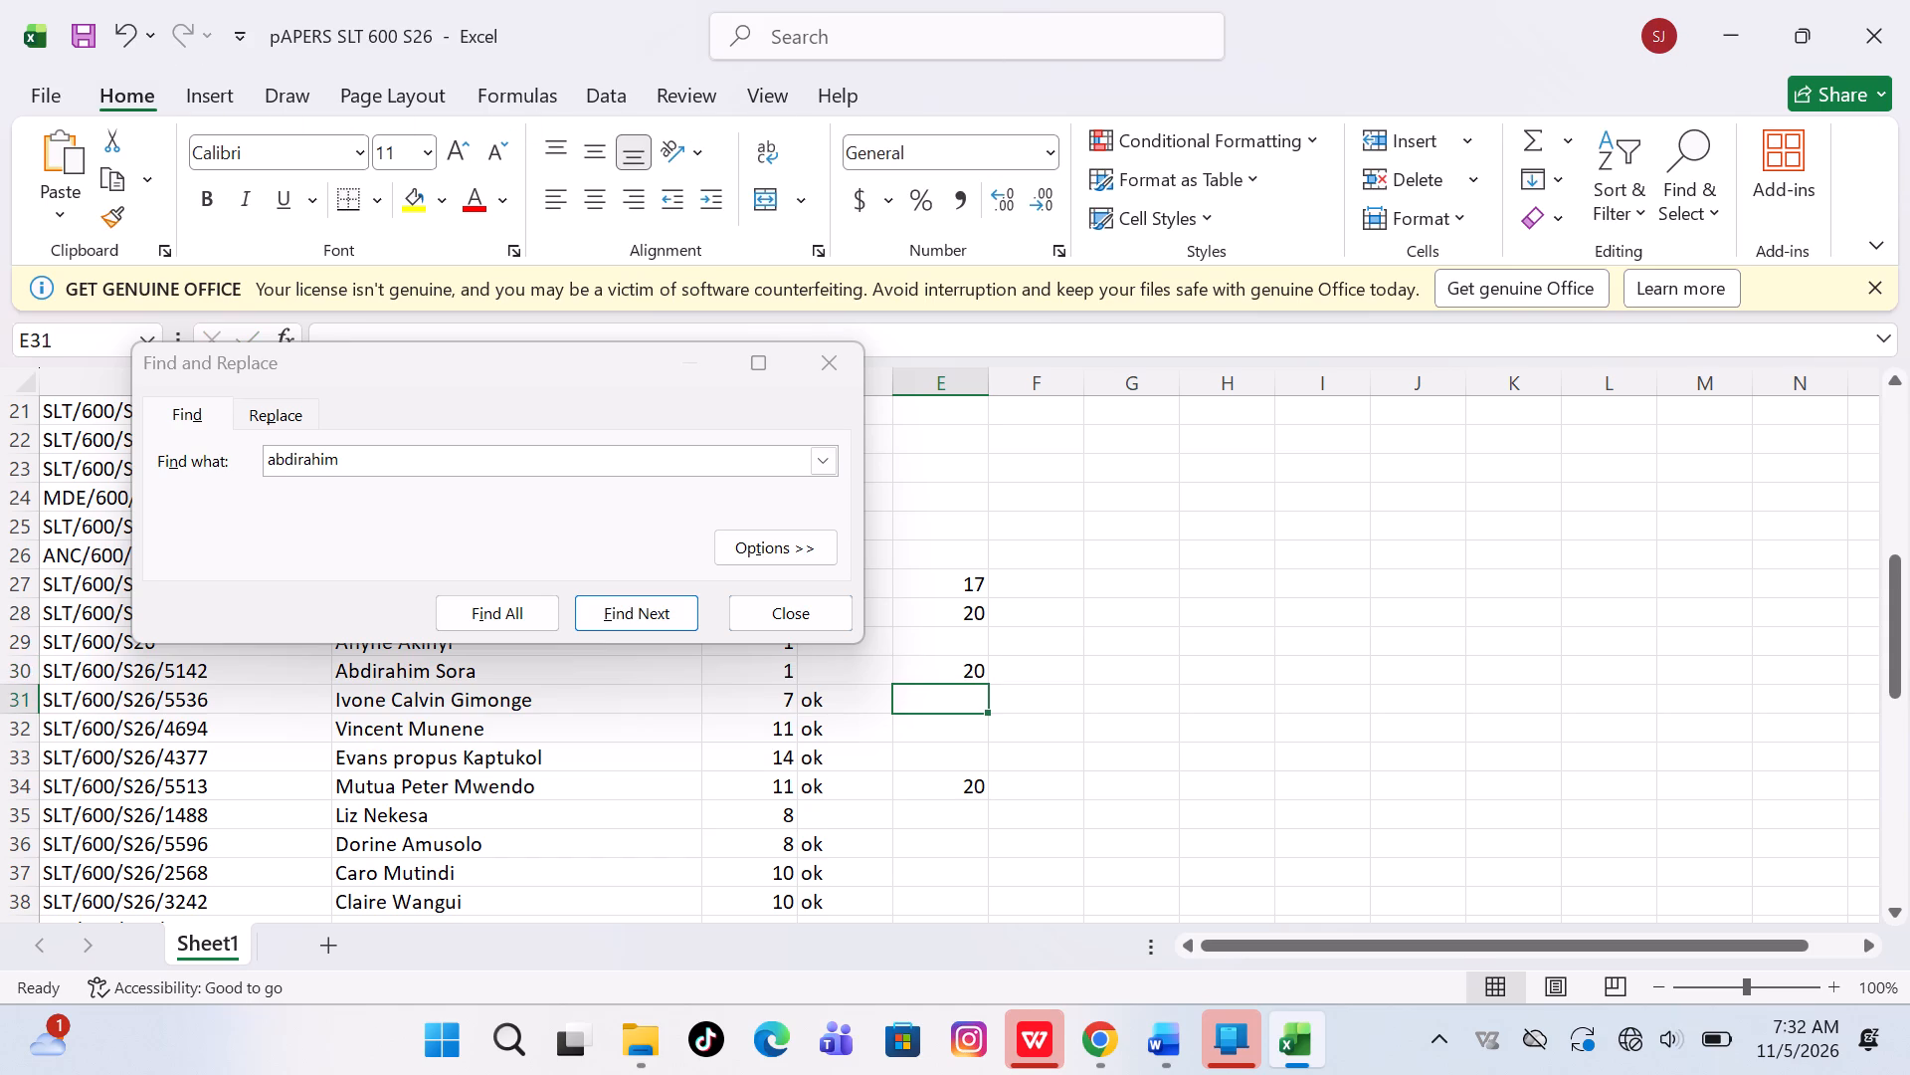
Find the second student matching "dorcas" and enter the mark 20 in column E of row 12.
left_click(452, 467)
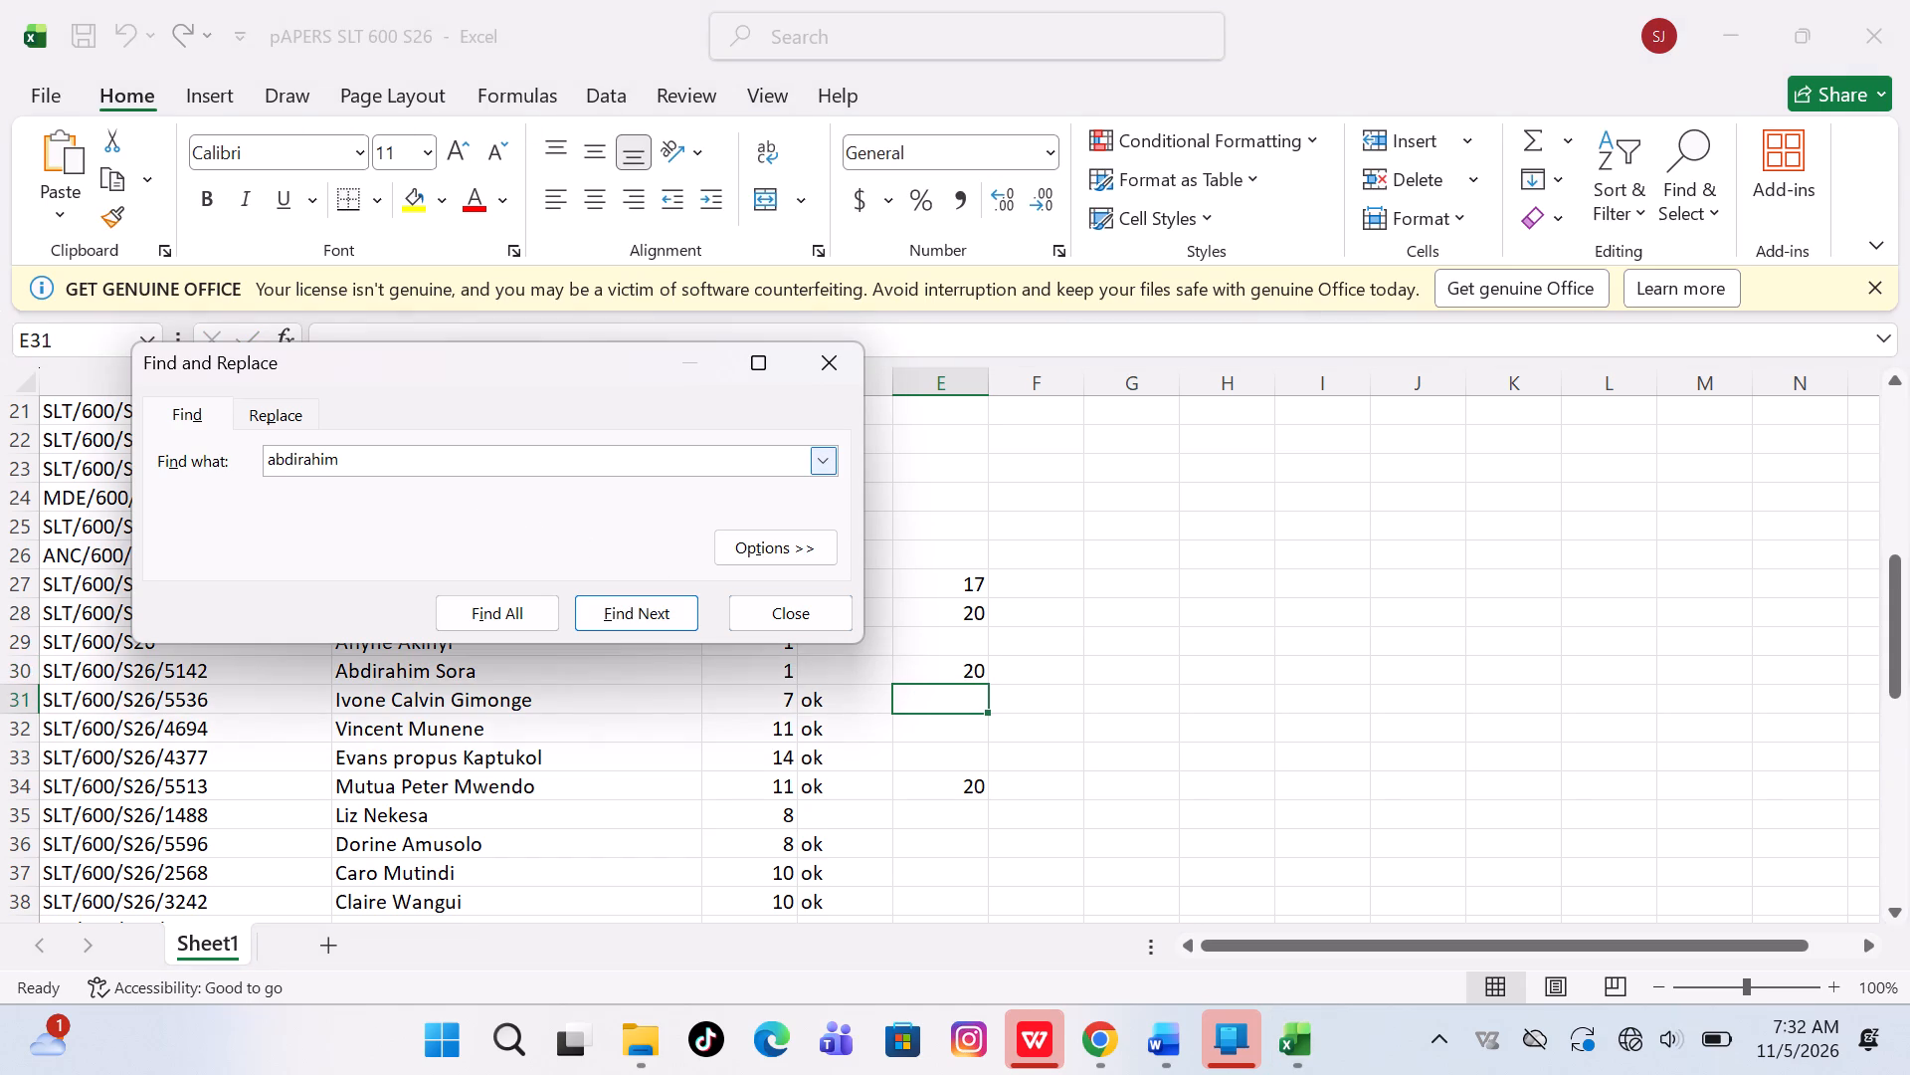
key("BackSpace")
key("BackSpace")
key("BackSpace")
key("BackSpace")
key("BackSpace")
key("BackSpace")
key("BackSpace")
key("BackSpace")
key("BackSpace")
key("BackSpace")
key("BackSpace")
key("BackSpace")
key("BackSpace")
key("BackSpace")
type("dorcas")
key("Return")
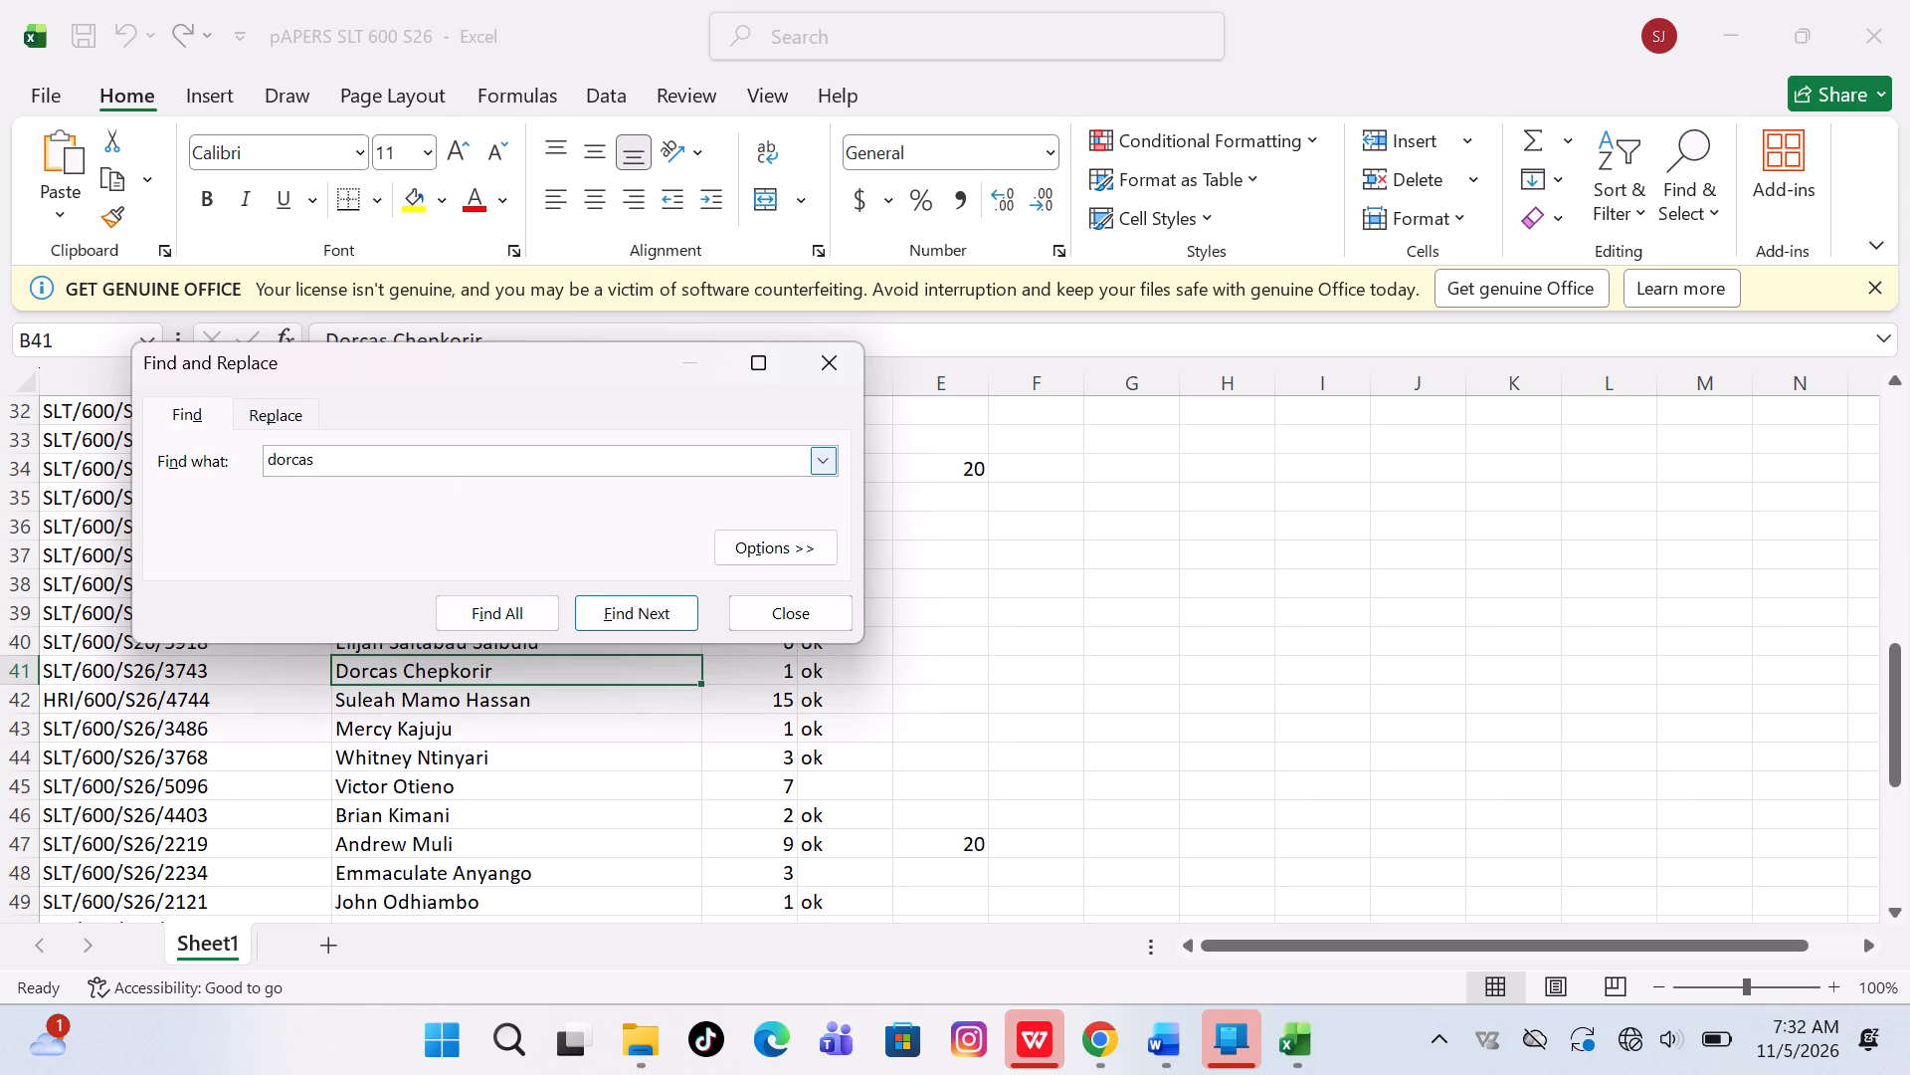
key("Return")
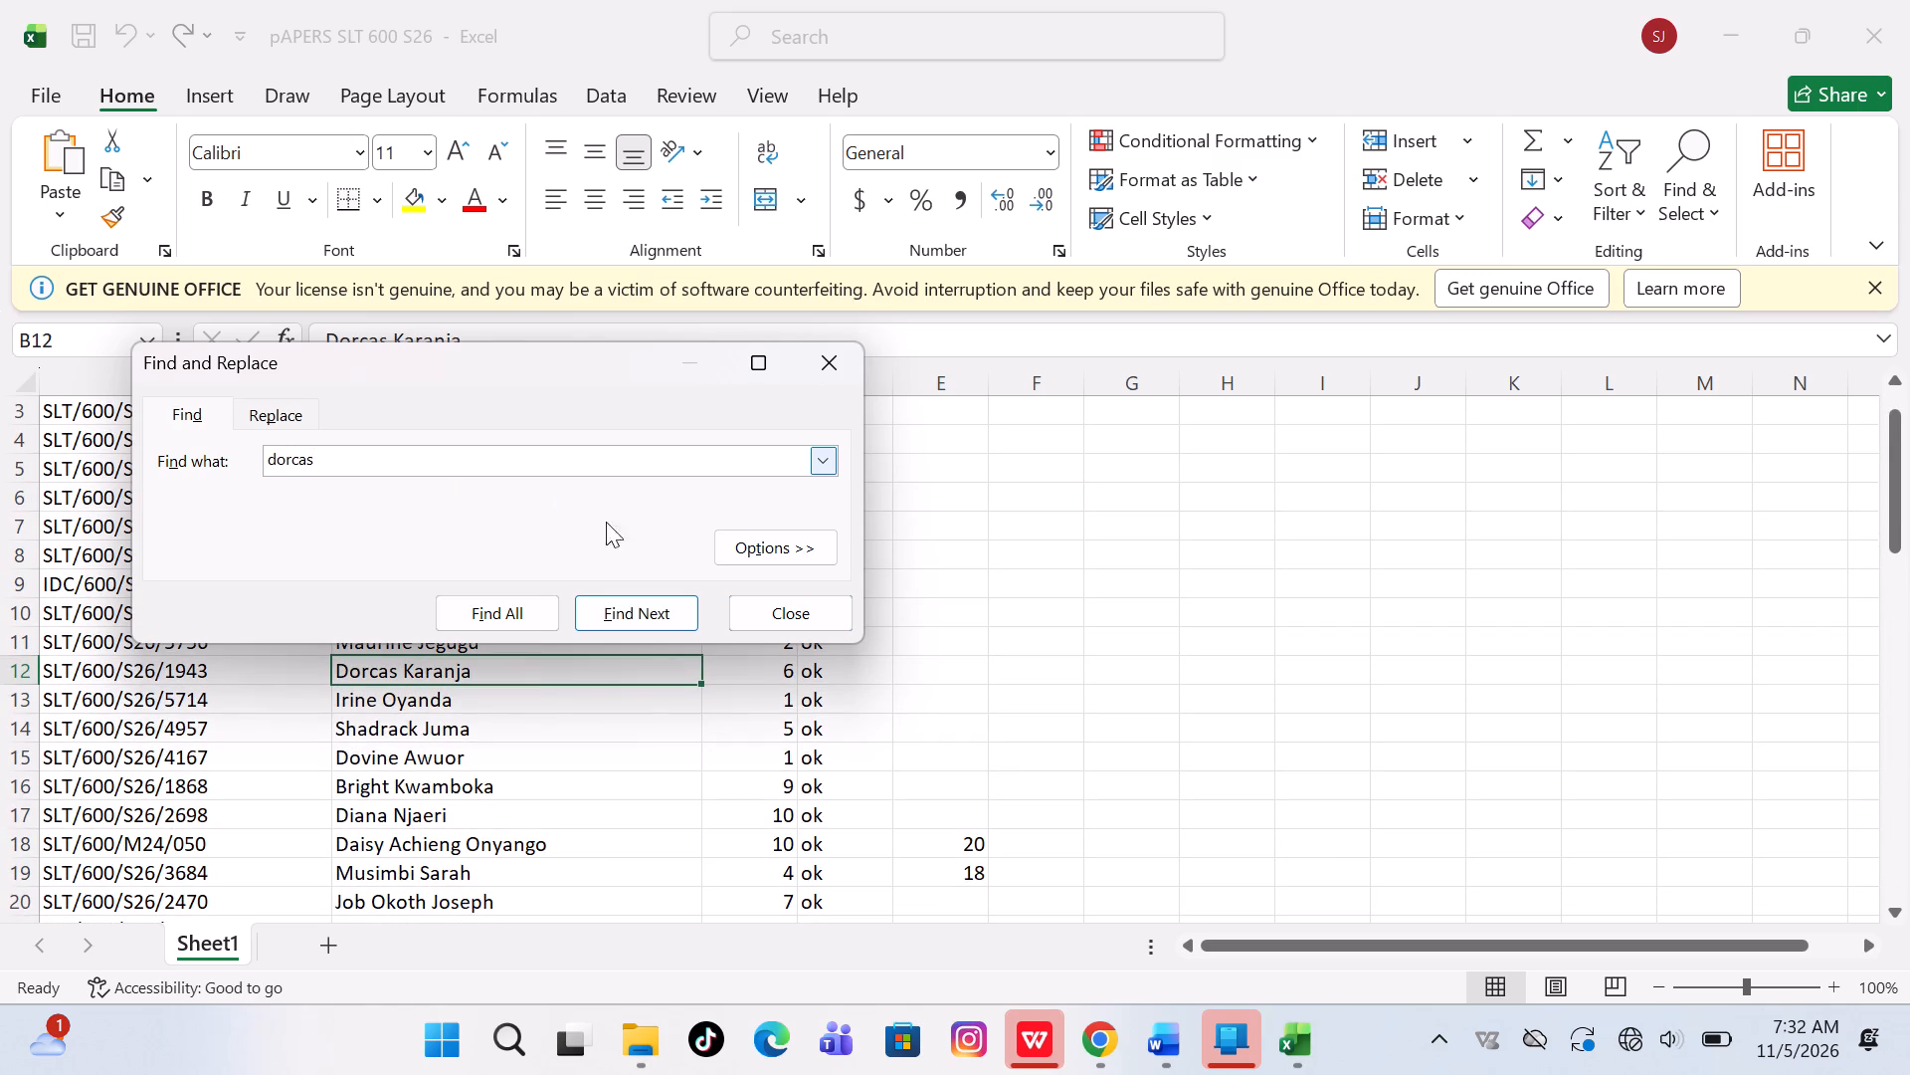
left_click(928, 680)
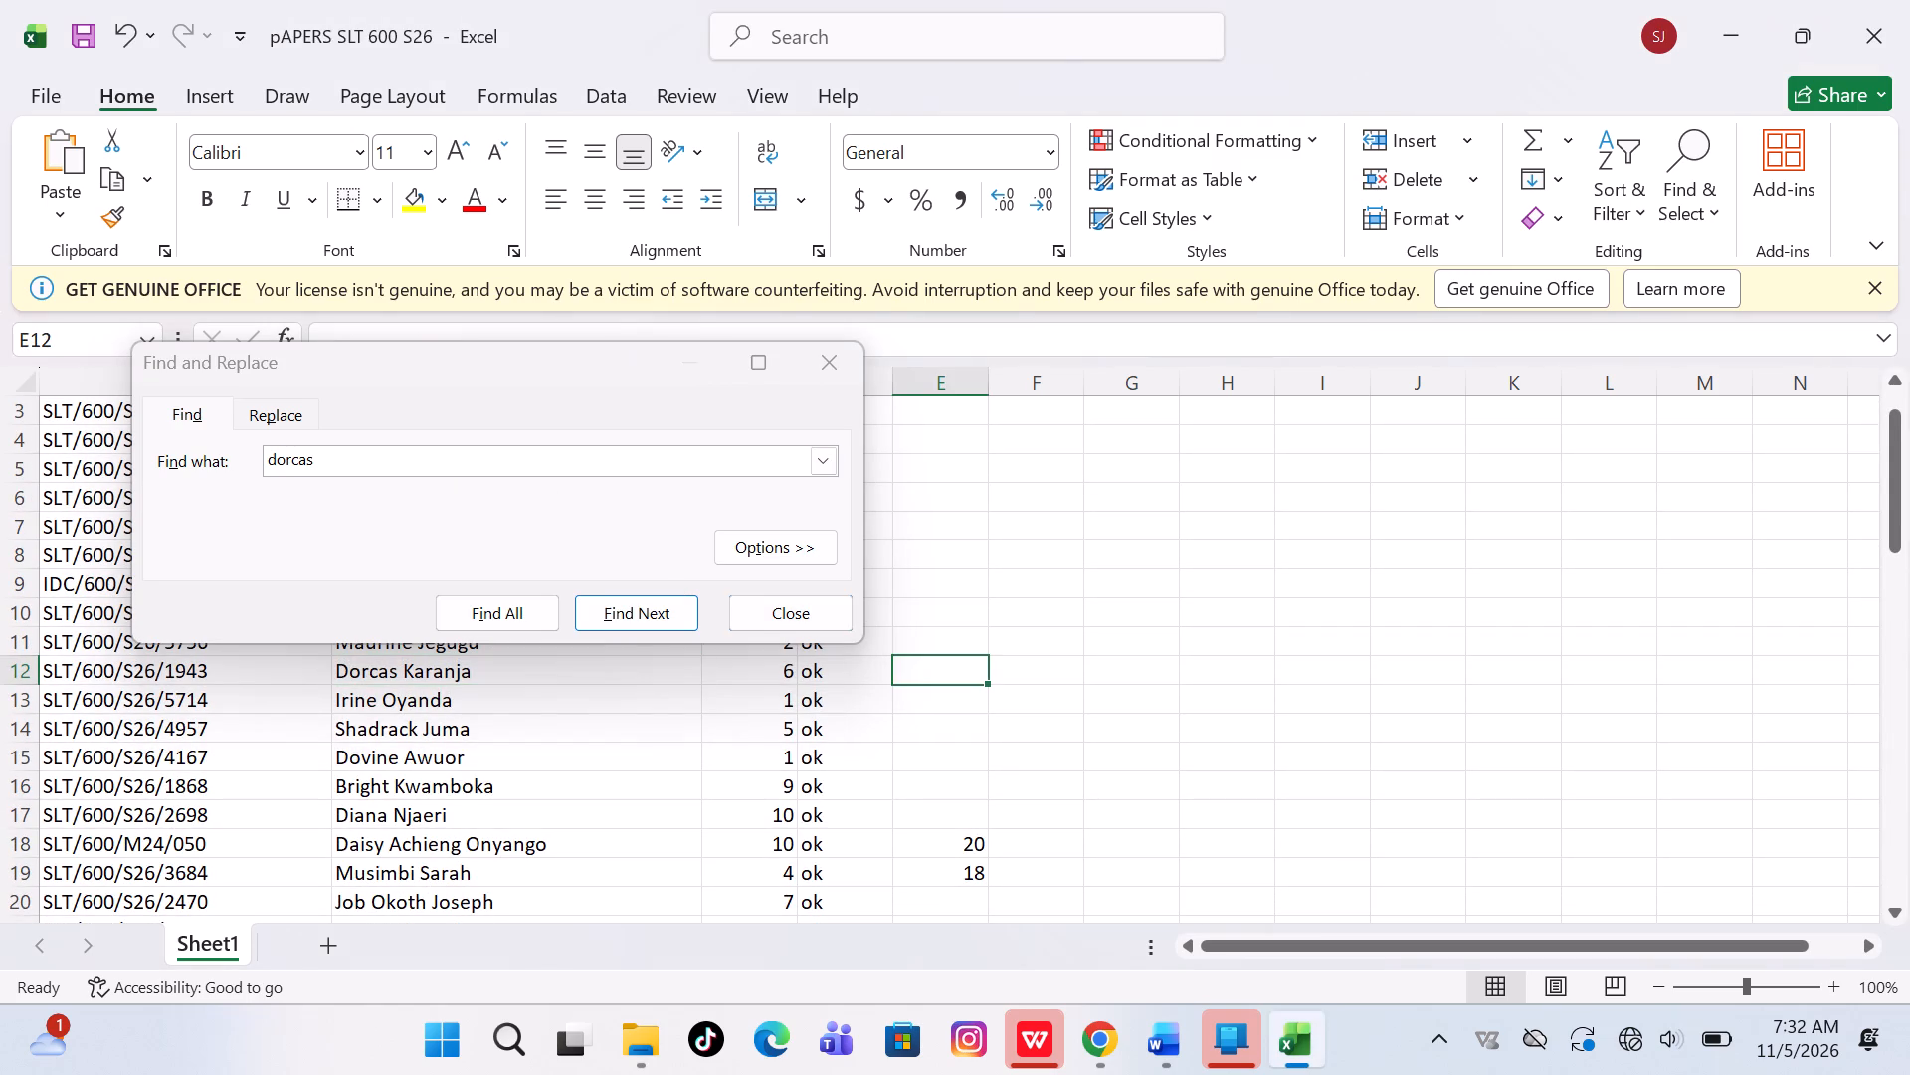
type("20")
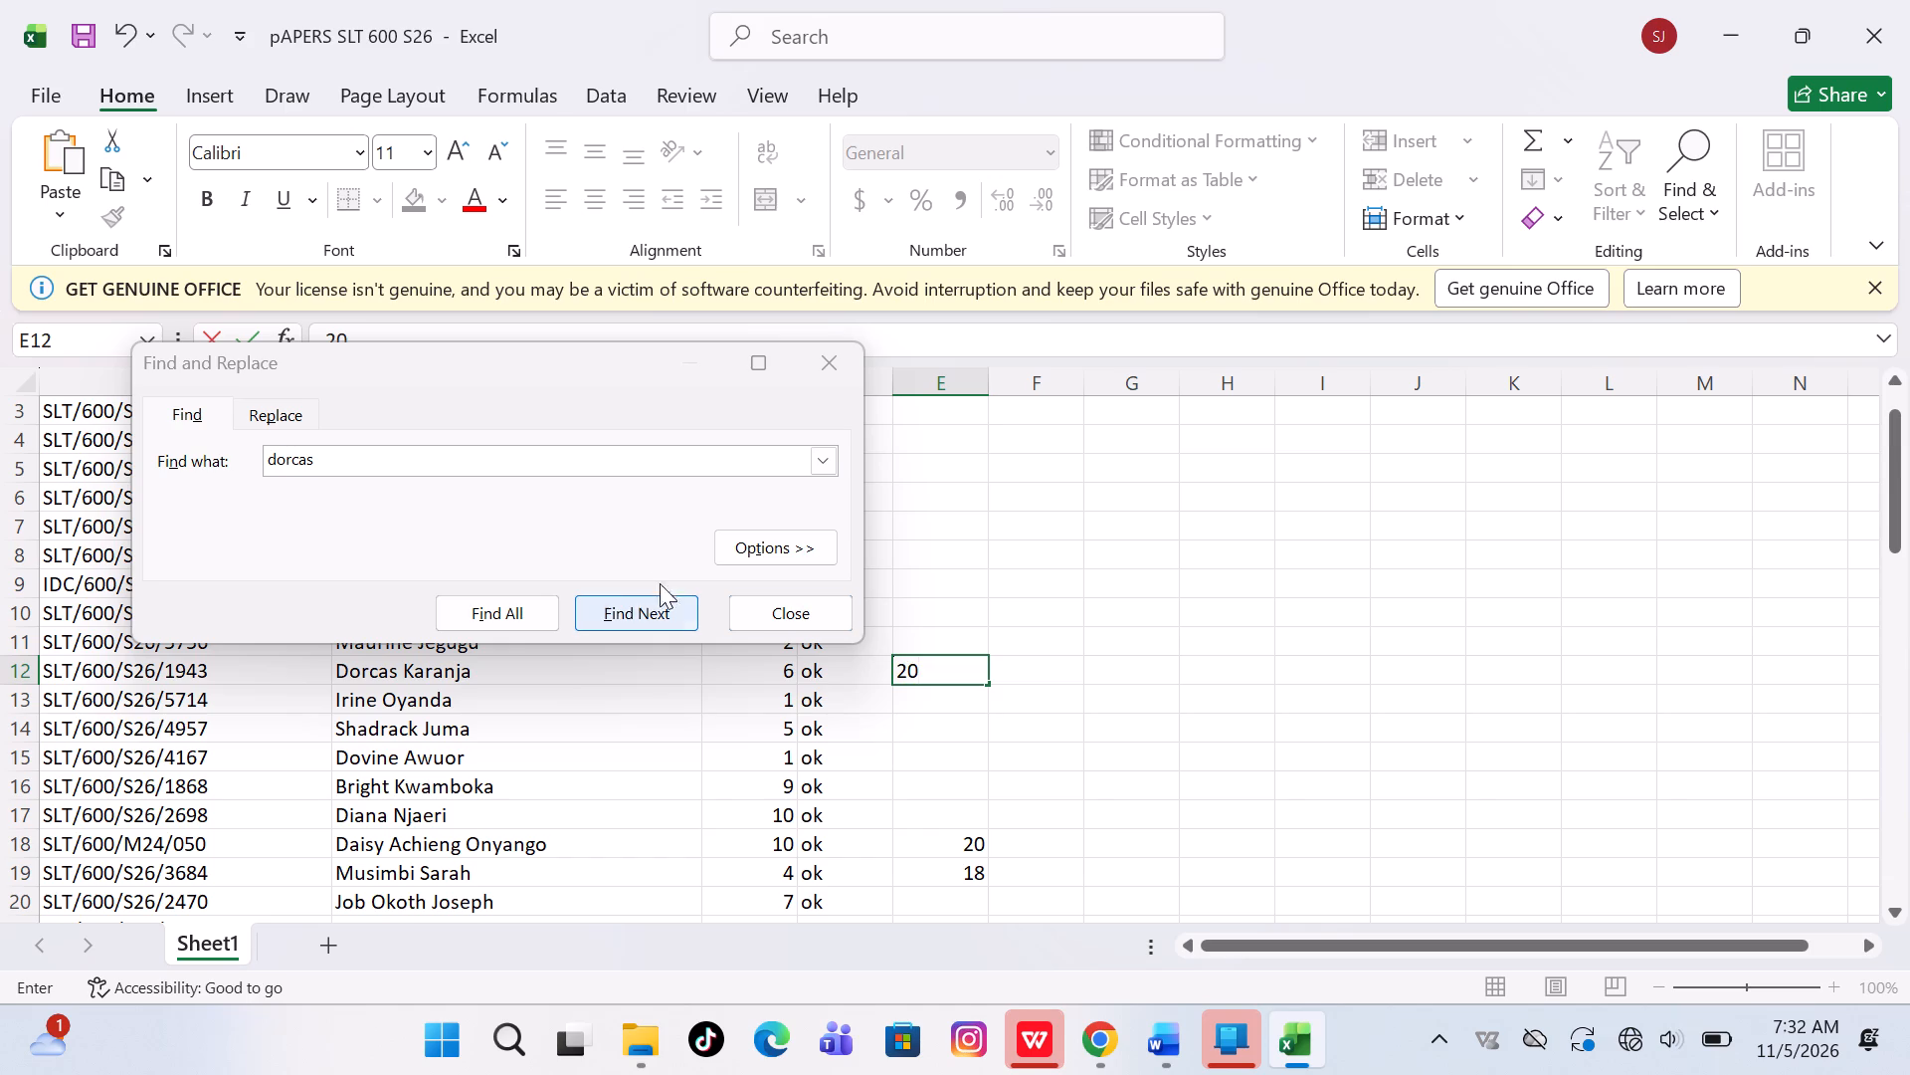
Find the student matching "caro" and enter the mark 18 in column E of row 37.
left_click(491, 464)
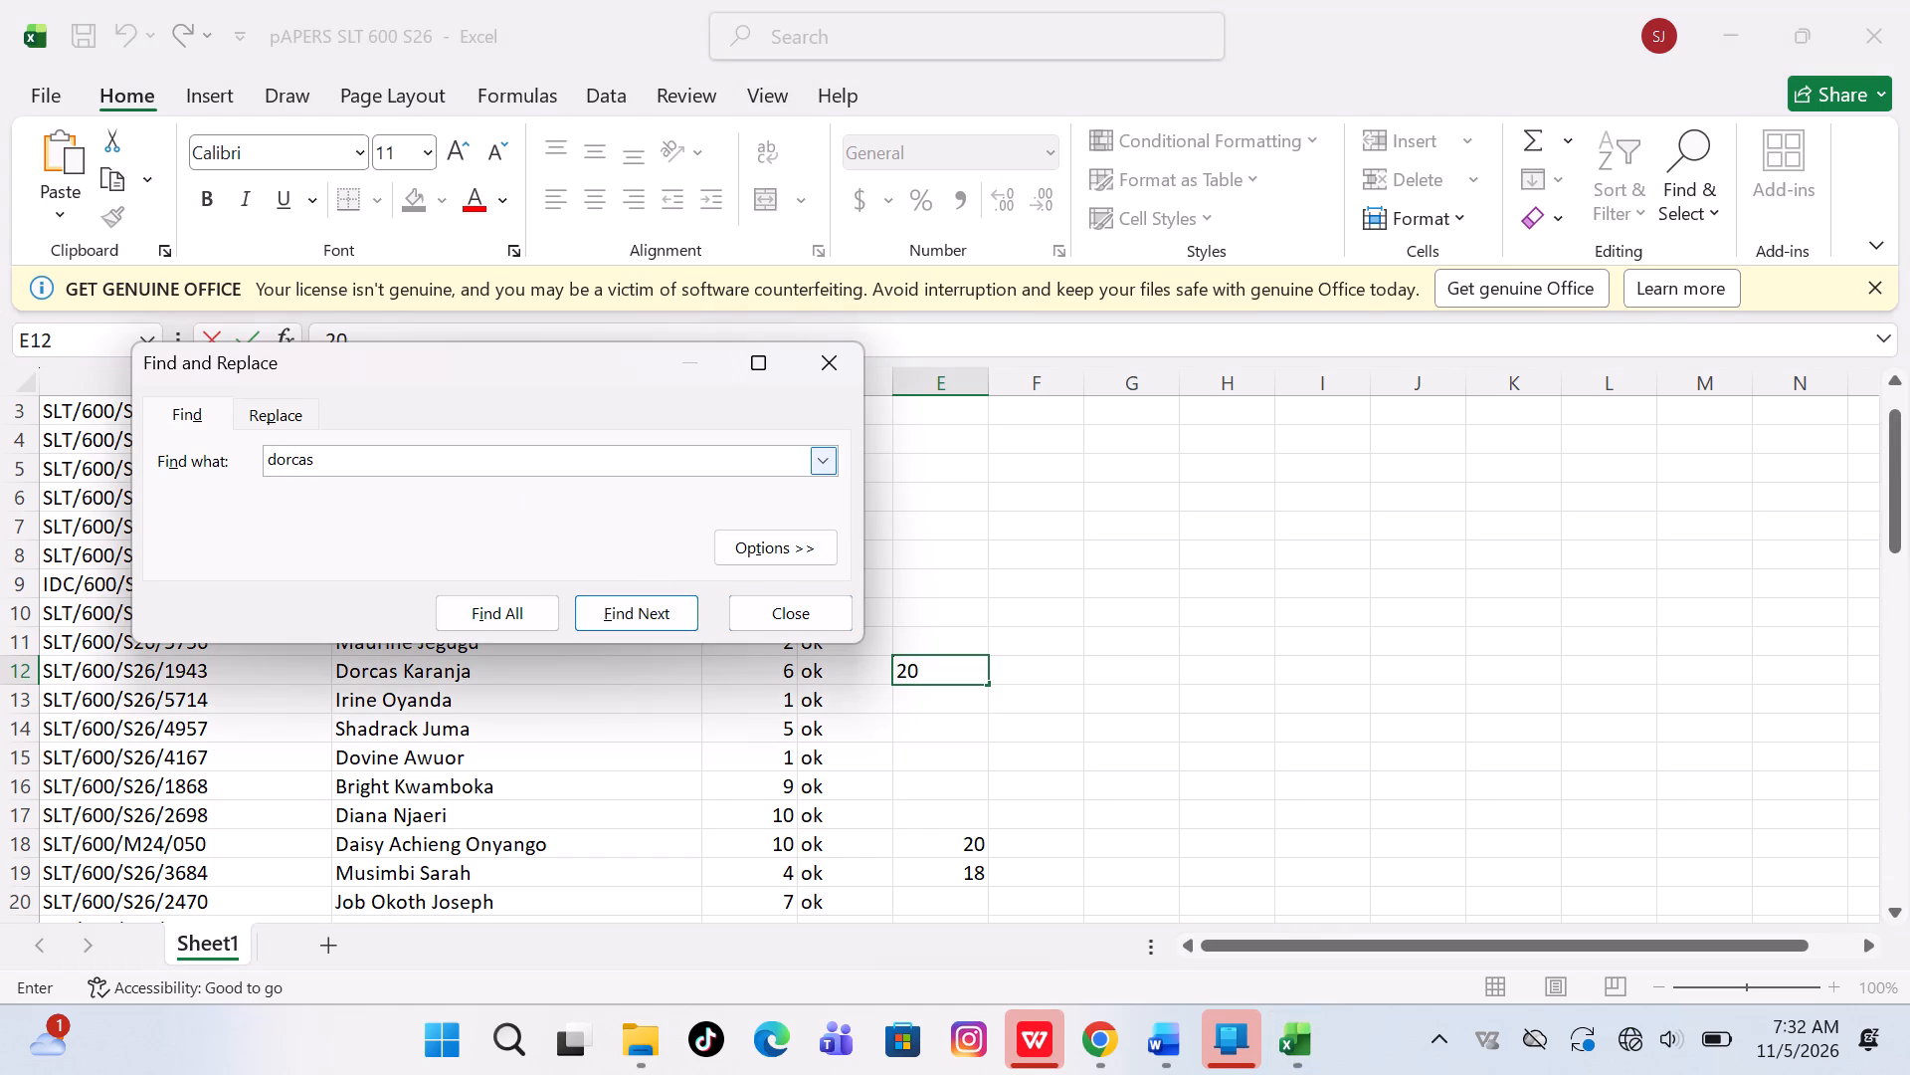
key("BackSpace")
key("BackSpace")
key("BackSpace")
key("BackSpace")
key("BackSpace")
key("BackSpace")
key("BackSpace")
type("caro")
key("Return")
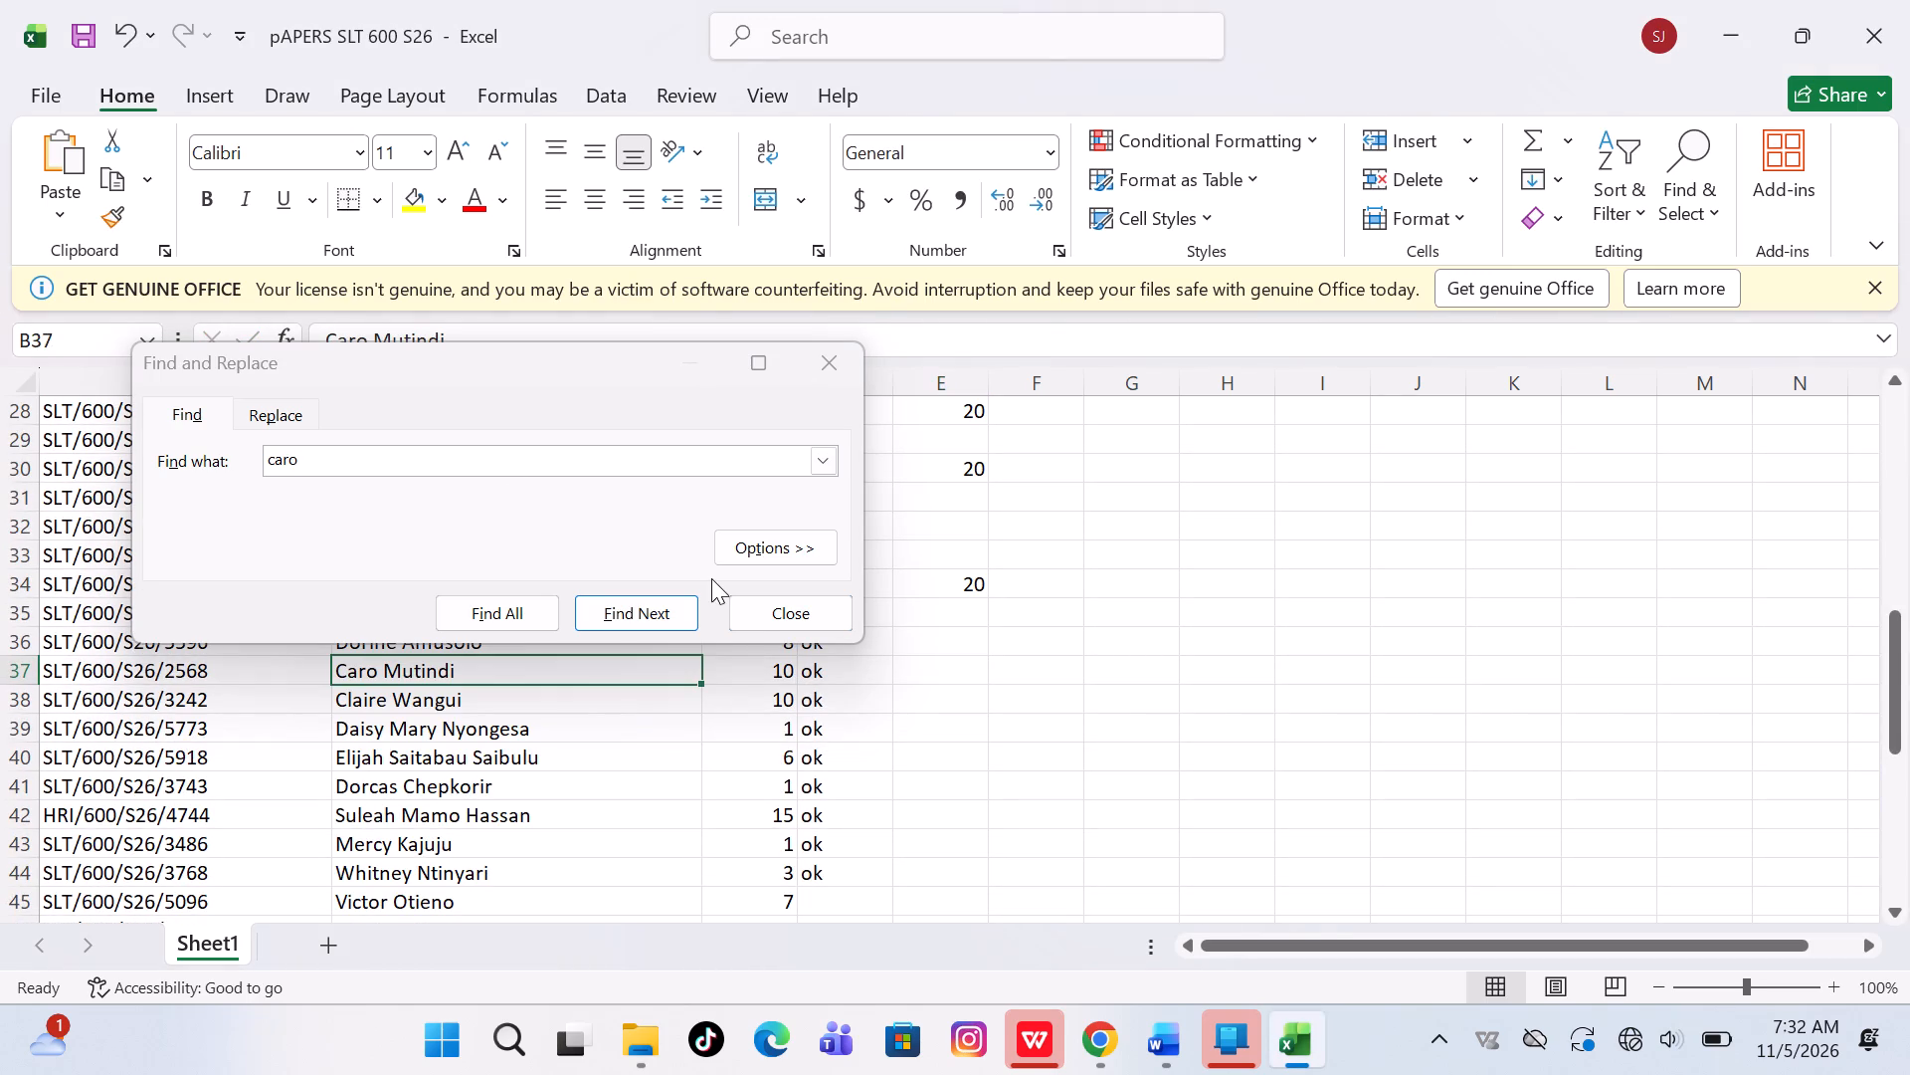
left_click(963, 673)
type("18")
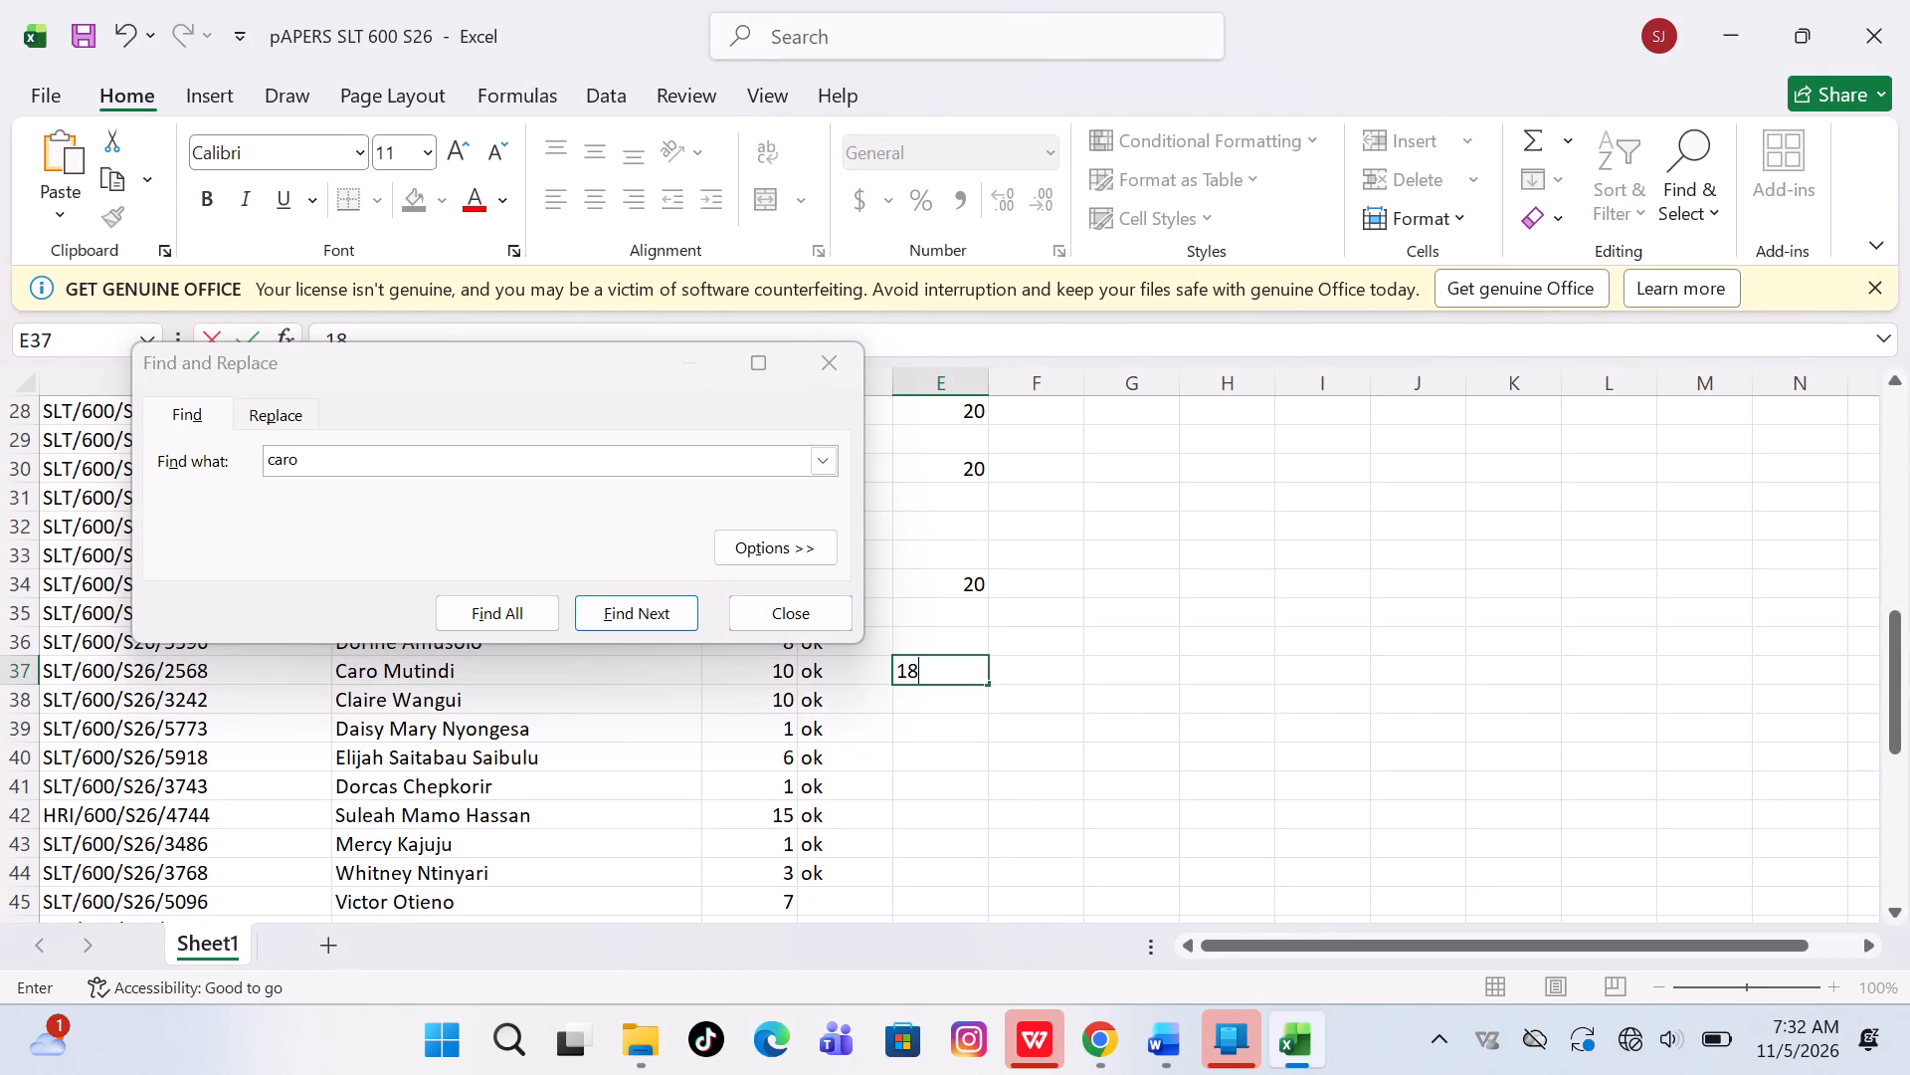
left_click(955, 760)
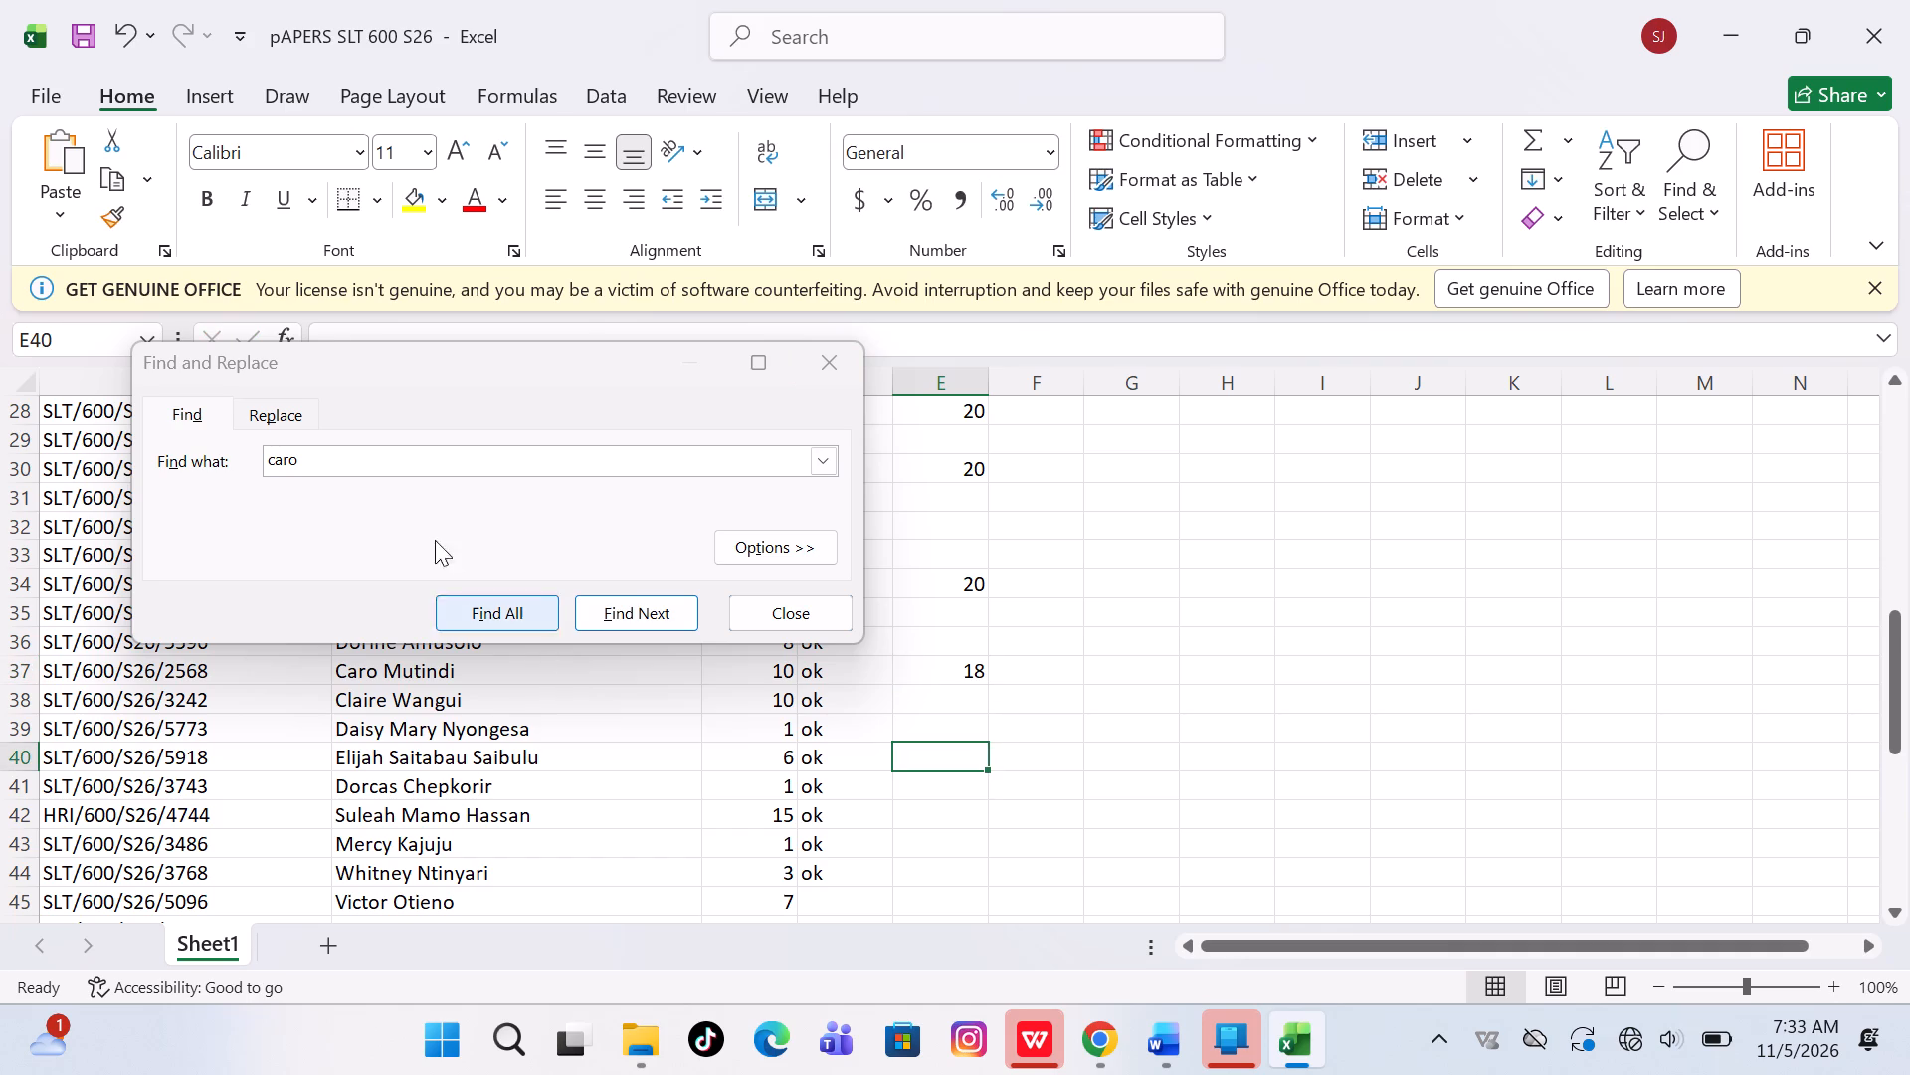
Find the student matching "claire" and enter the mark 18 in column E of row 38.
left_click(330, 469)
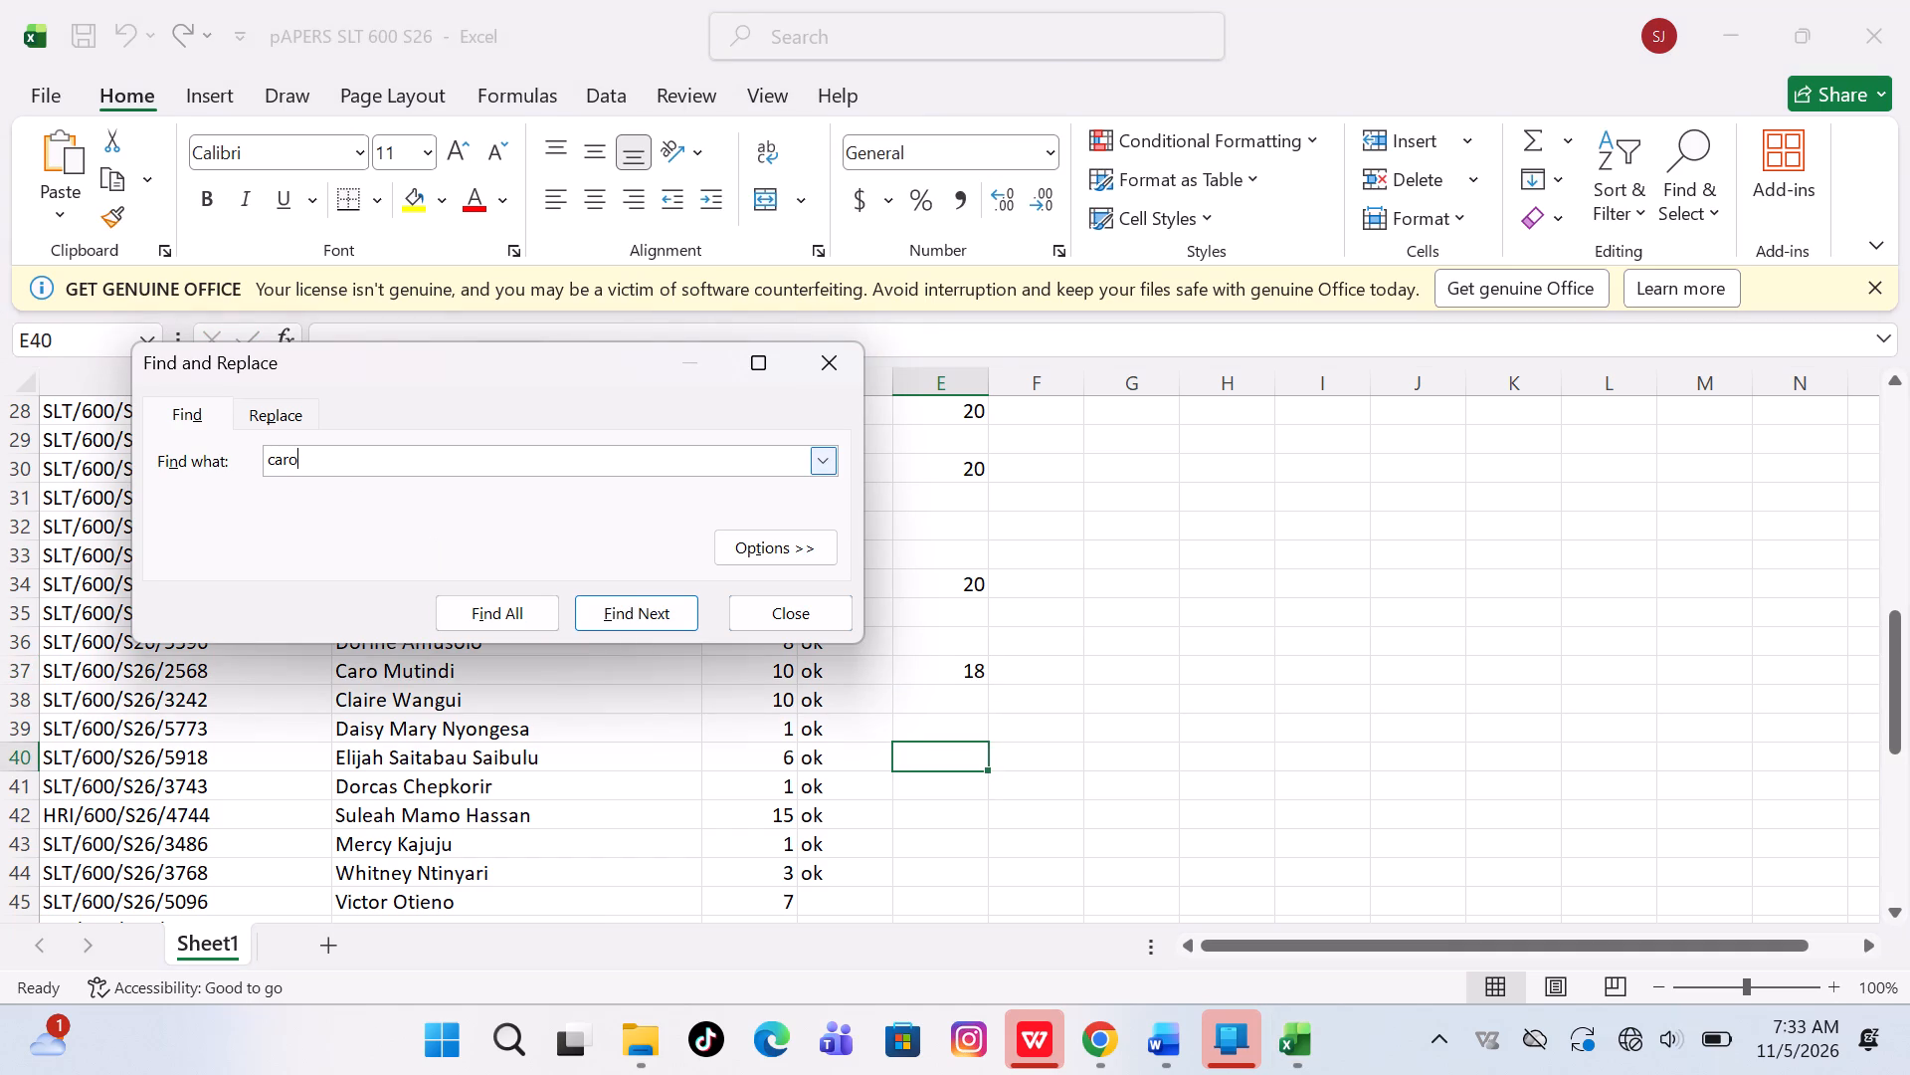
key("BackSpace")
key("BackSpace")
key("BackSpace")
key("BackSpace")
key("BackSpace")
key("BackSpace")
key("BackSpace")
key("BackSpace")
key("BackSpace")
key("BackSpace")
type("claire")
key("Return")
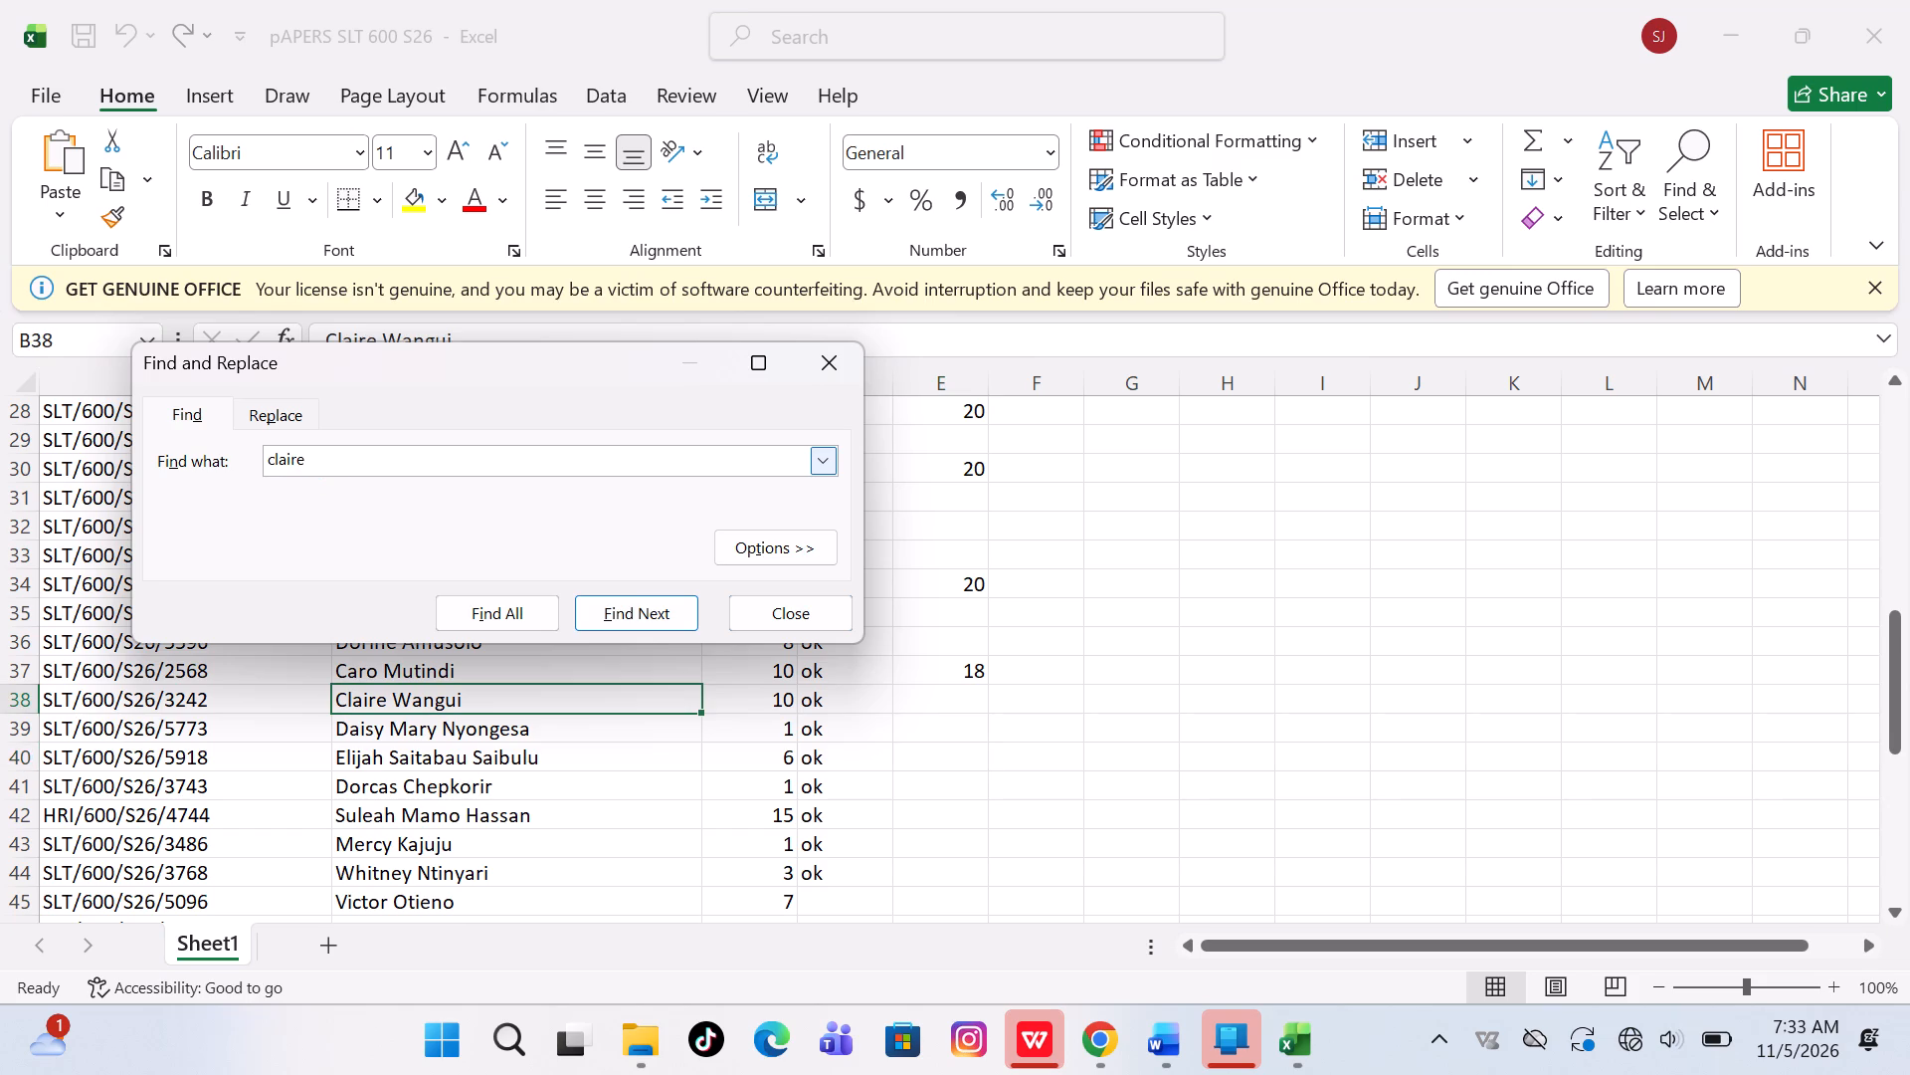
left_click(948, 701)
type("18")
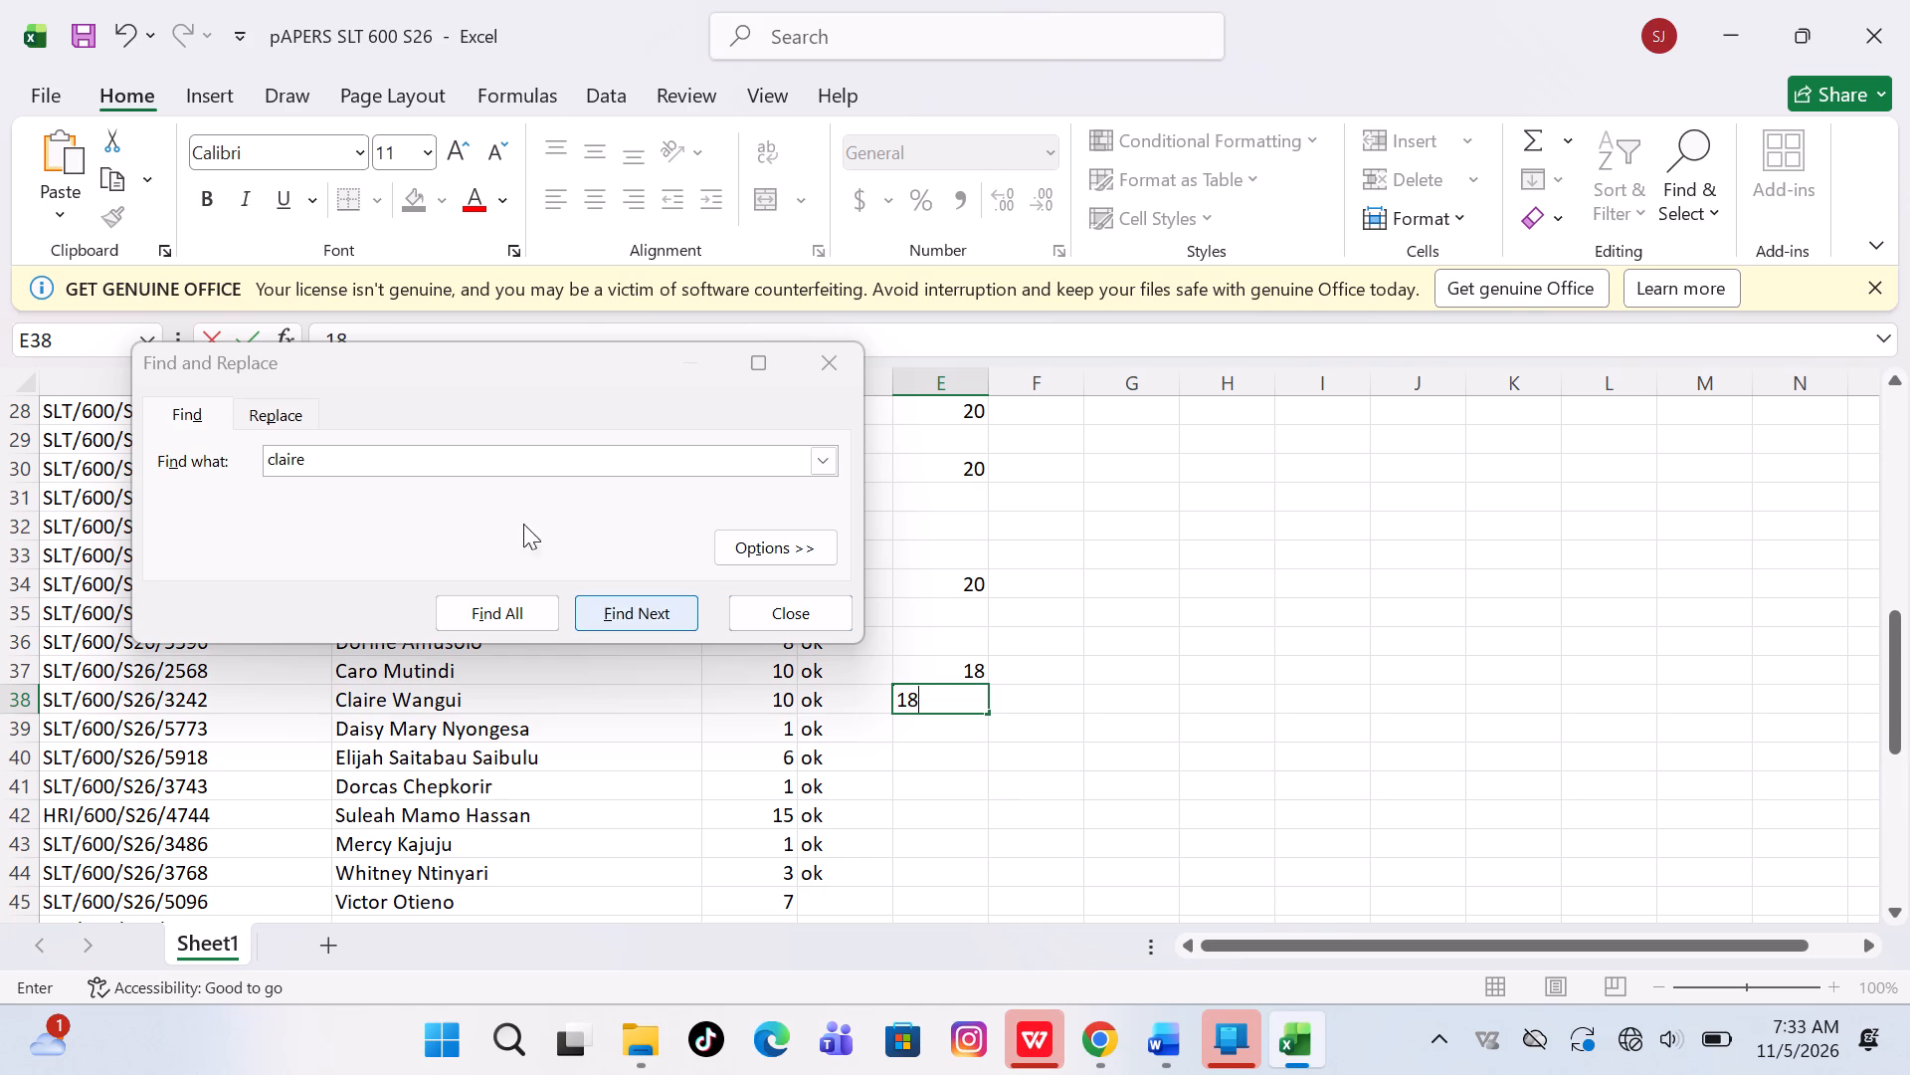
Find the student matching "ivone" and enter the mark 20 in column E of row 31.
left_click(421, 477)
key("BackSpace")
key("BackSpace")
key("BackSpace")
key("BackSpace")
key("BackSpace")
key("BackSpace")
key("BackSpace")
key("BackSpace")
key("BackSpace")
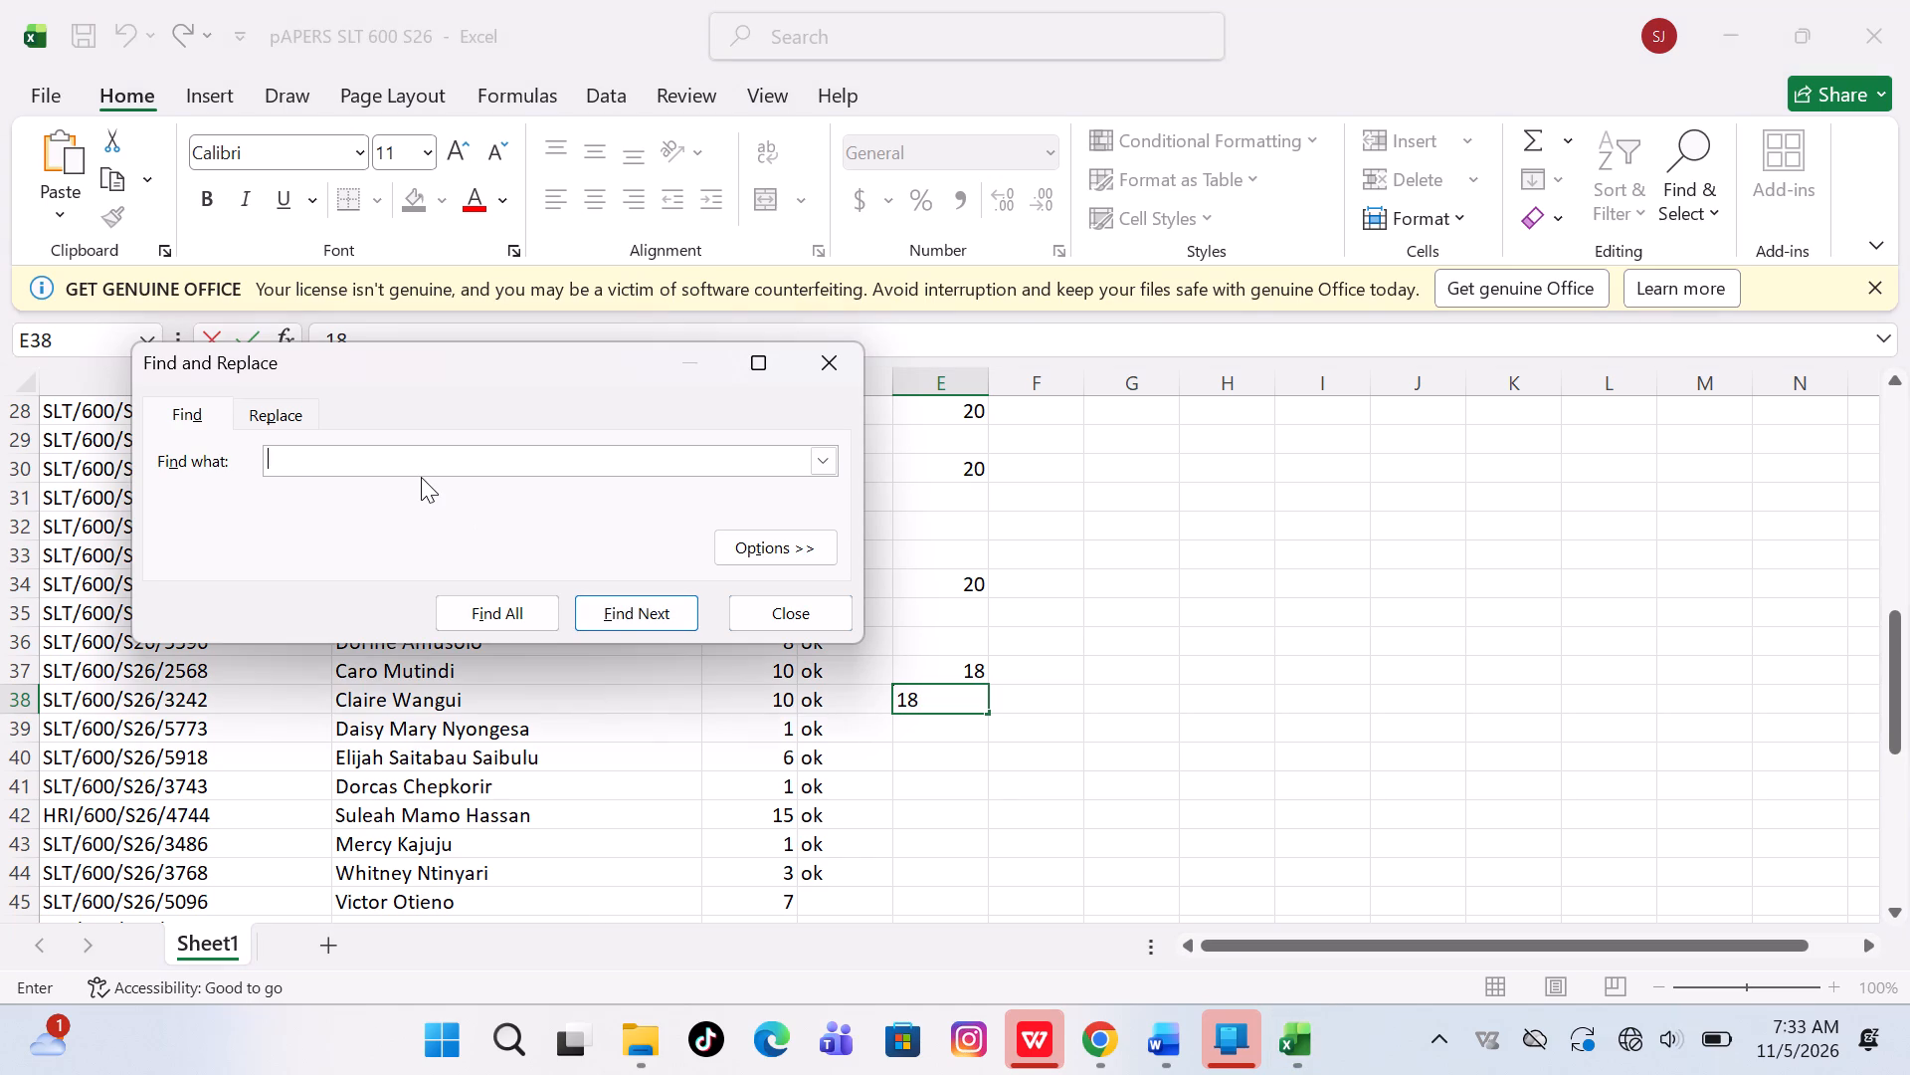
type("ivone")
key("Return")
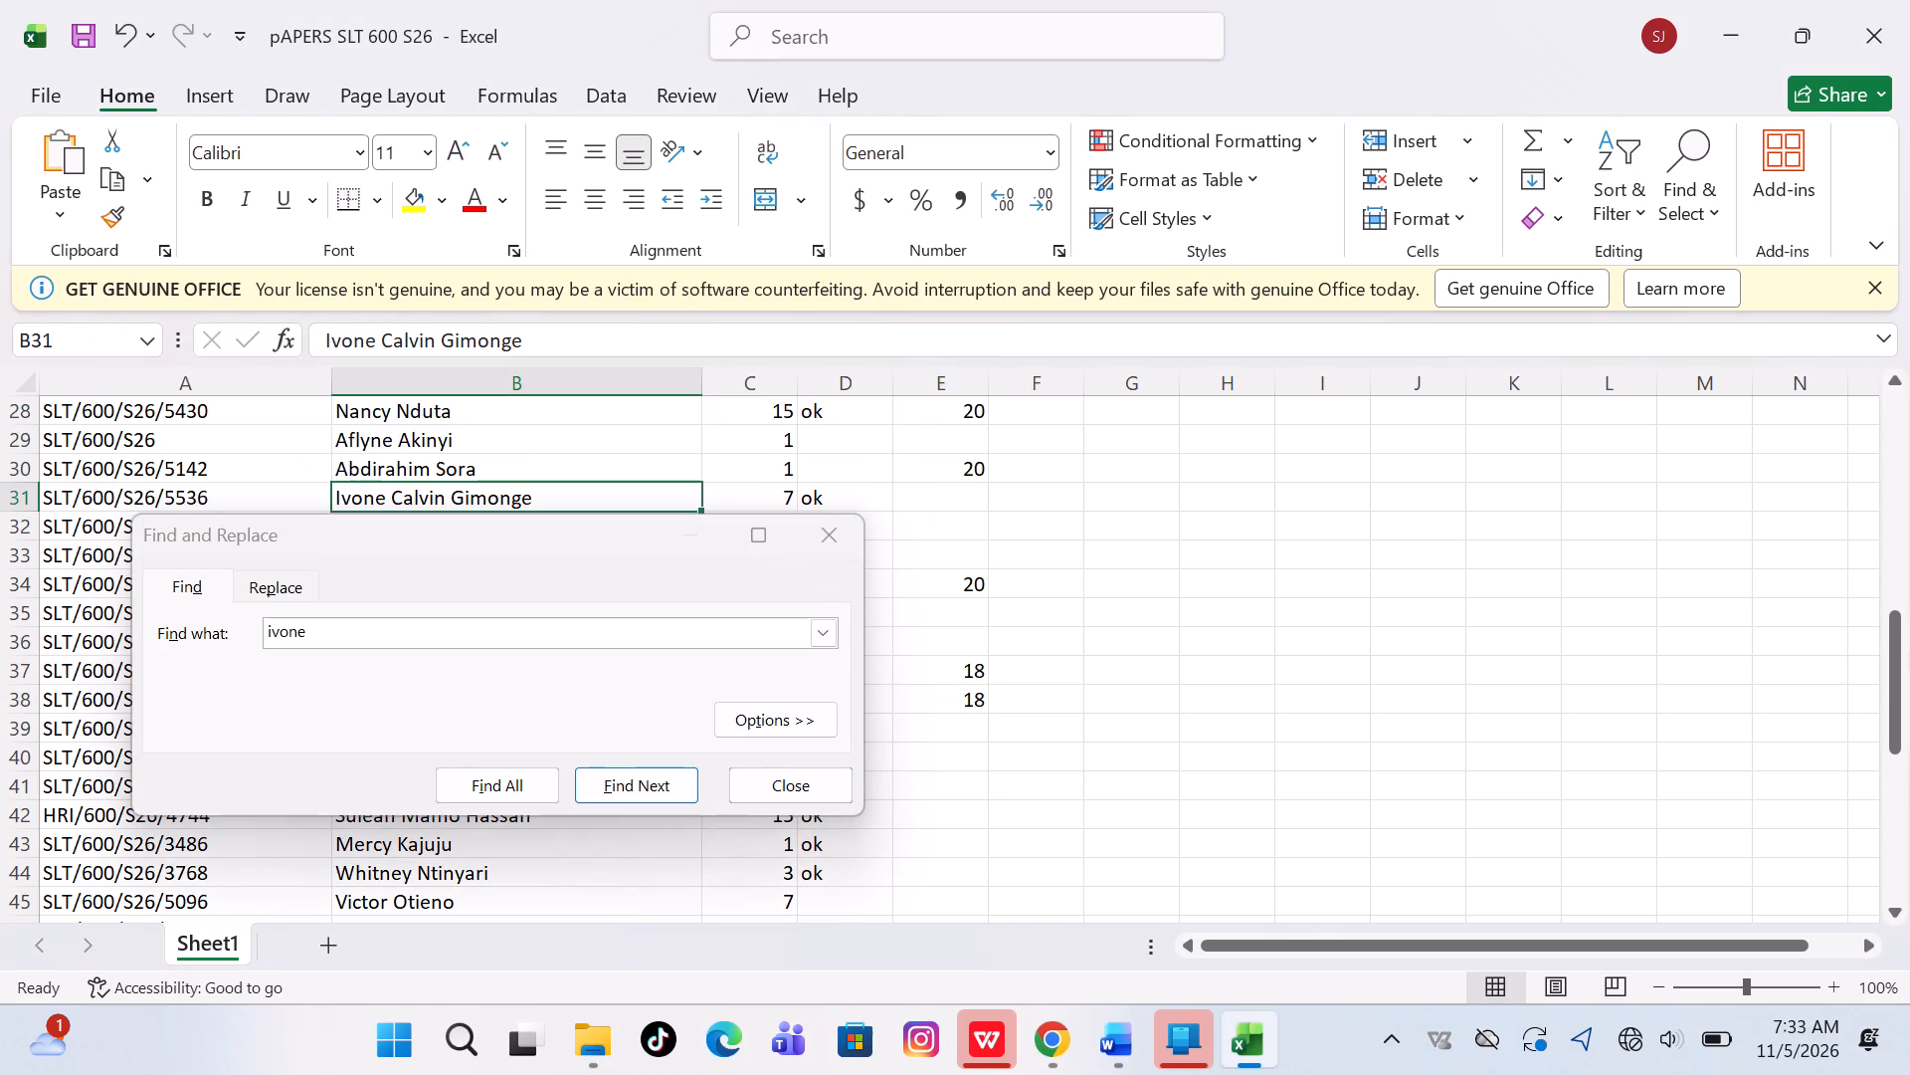
left_click(931, 504)
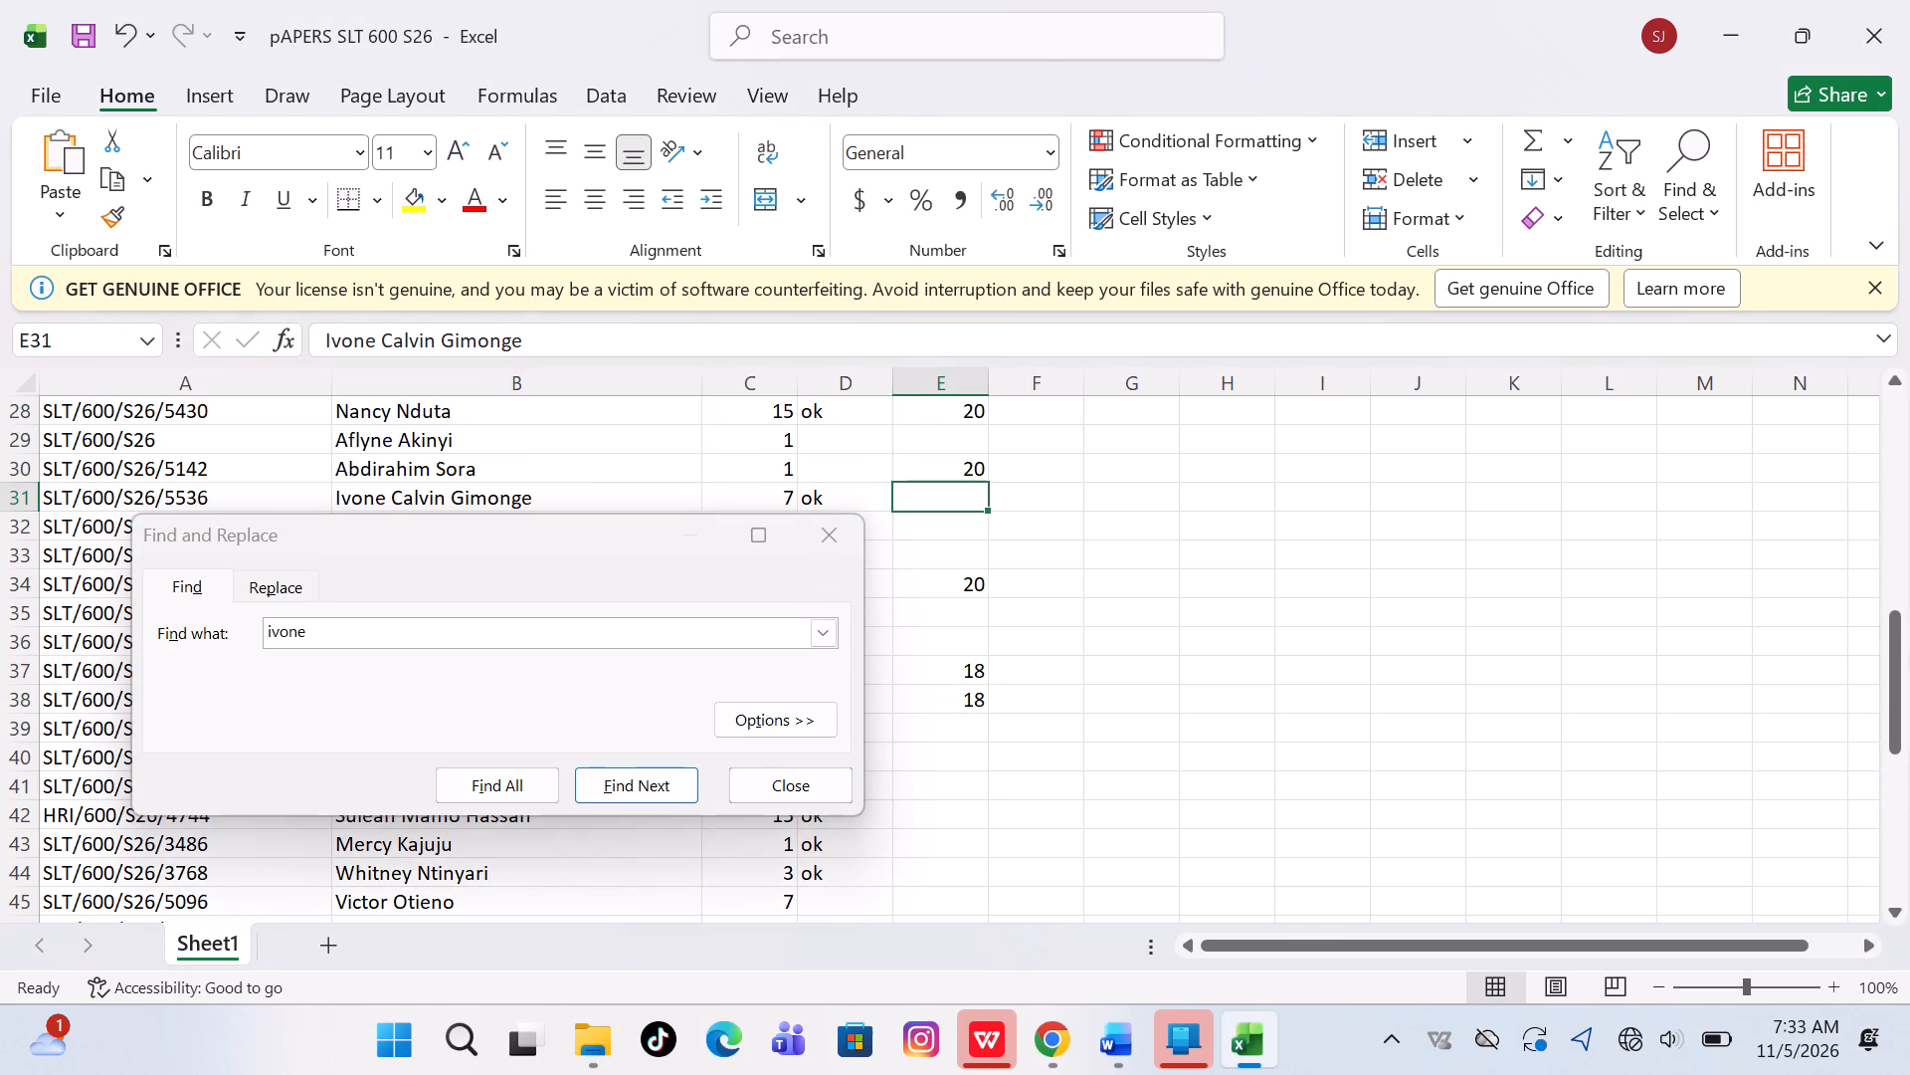
type("20")
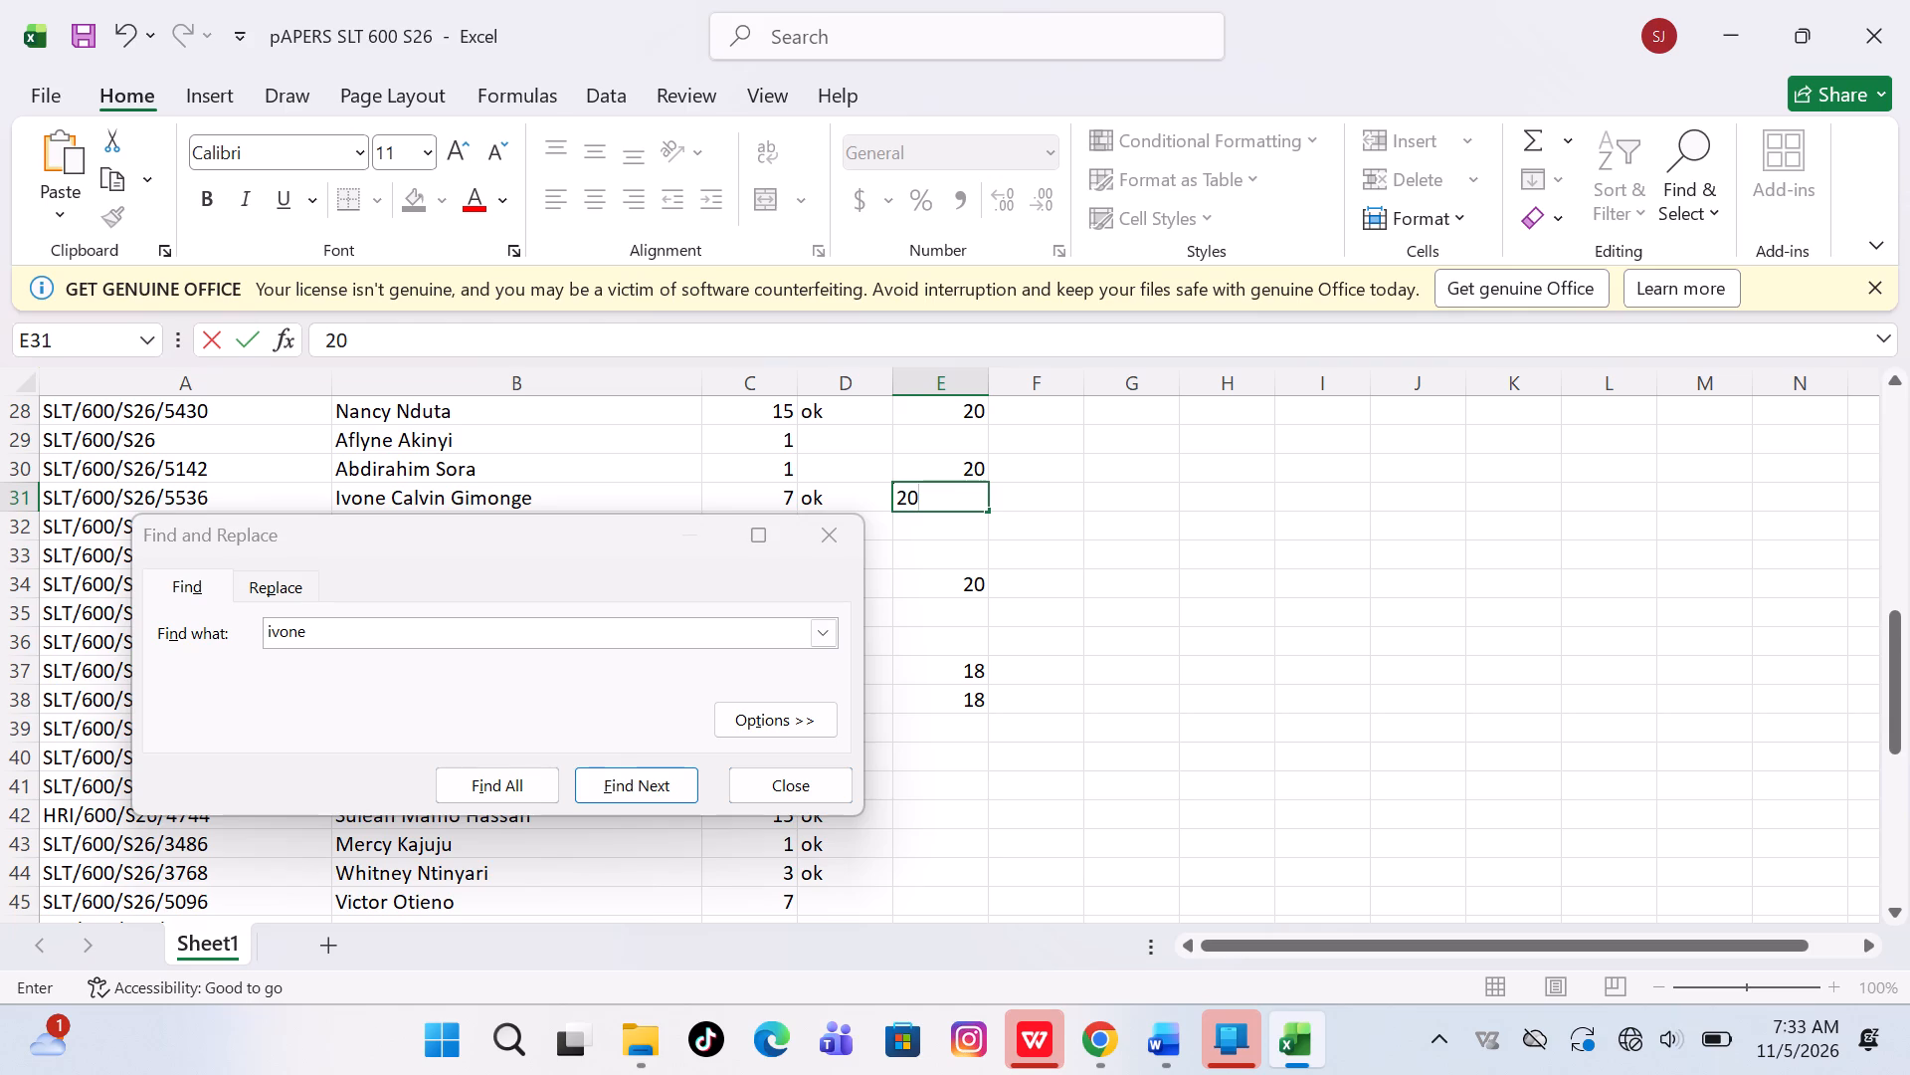
Find the student matching "daisy" and enter the mark 18 in column E of row 39.
left_click(517, 632)
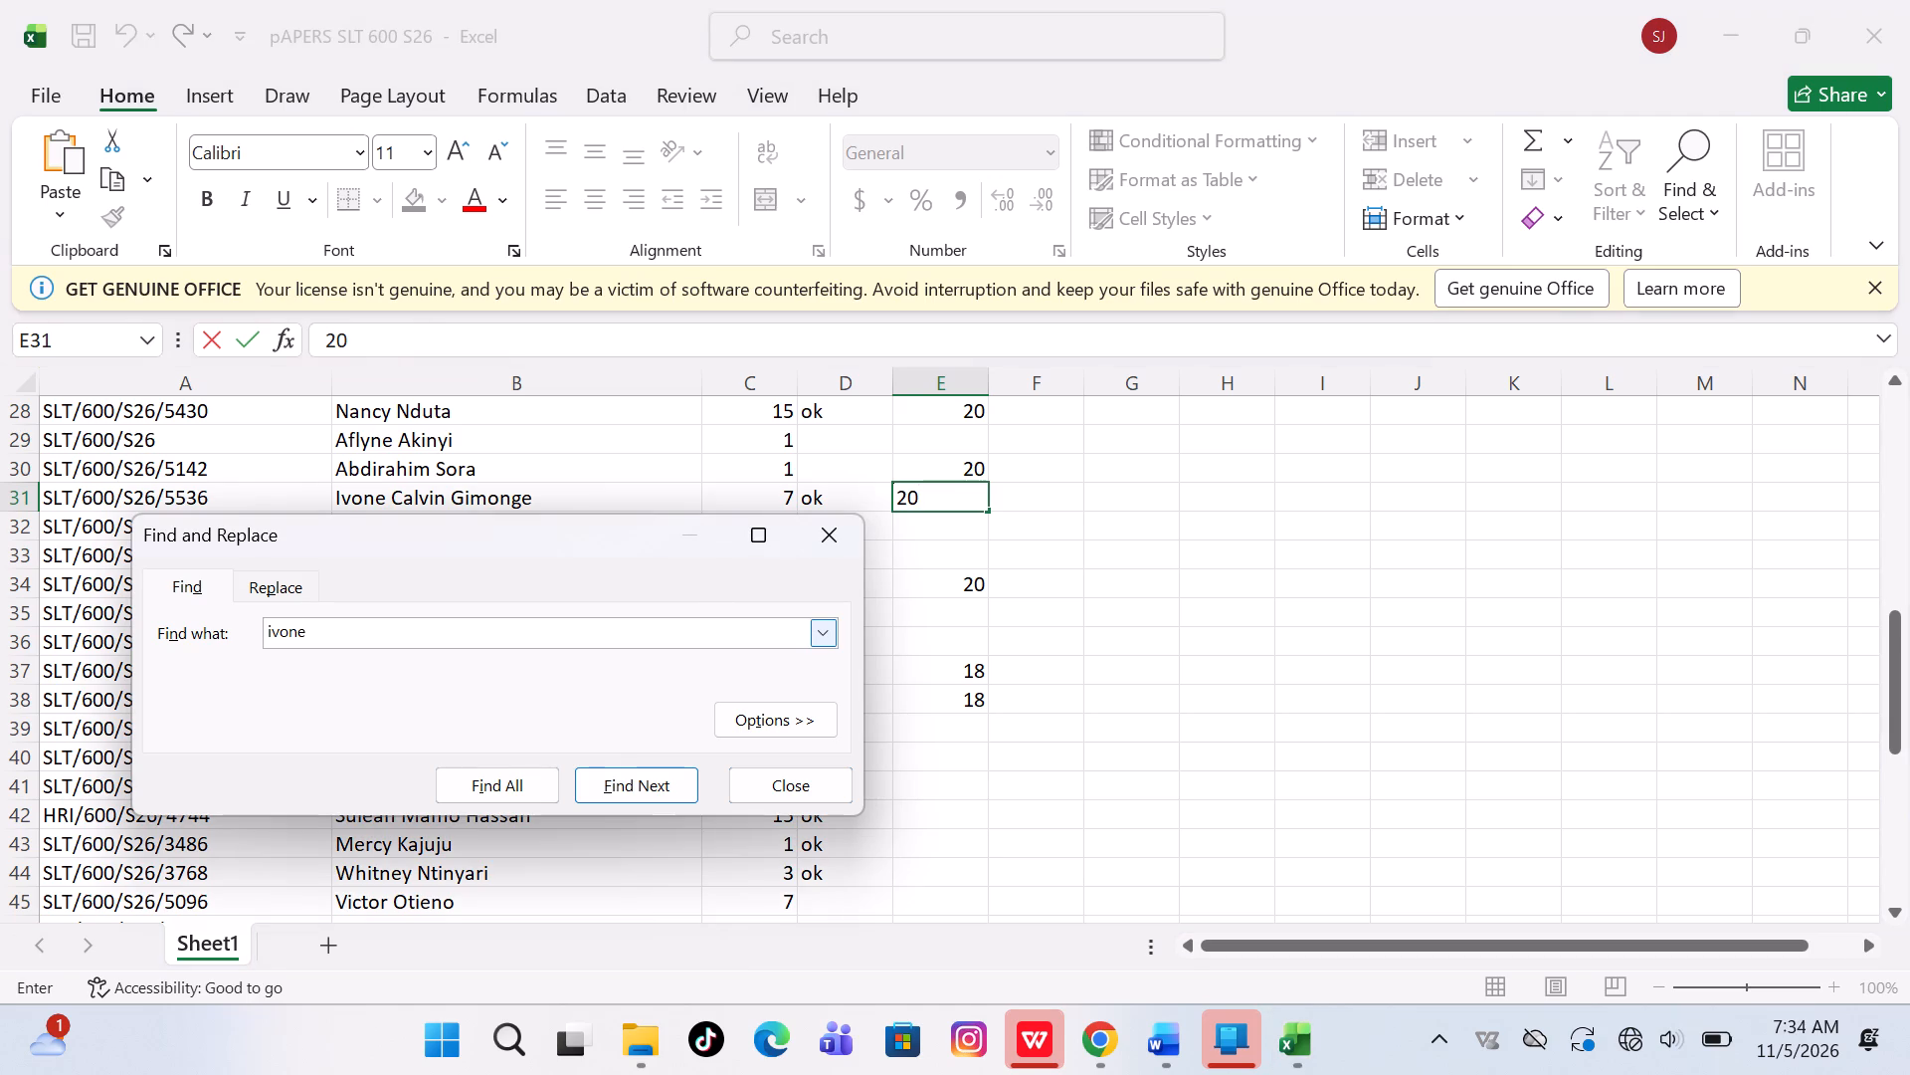
key("BackSpace")
key("BackSpace")
key("BackSpace")
key("BackSpace")
key("BackSpace")
key("BackSpace")
key("BackSpace")
key("BackSpace")
key("BackSpace")
key("BackSpace")
type("daisy")
key("Return")
left_click(920, 736)
type("18")
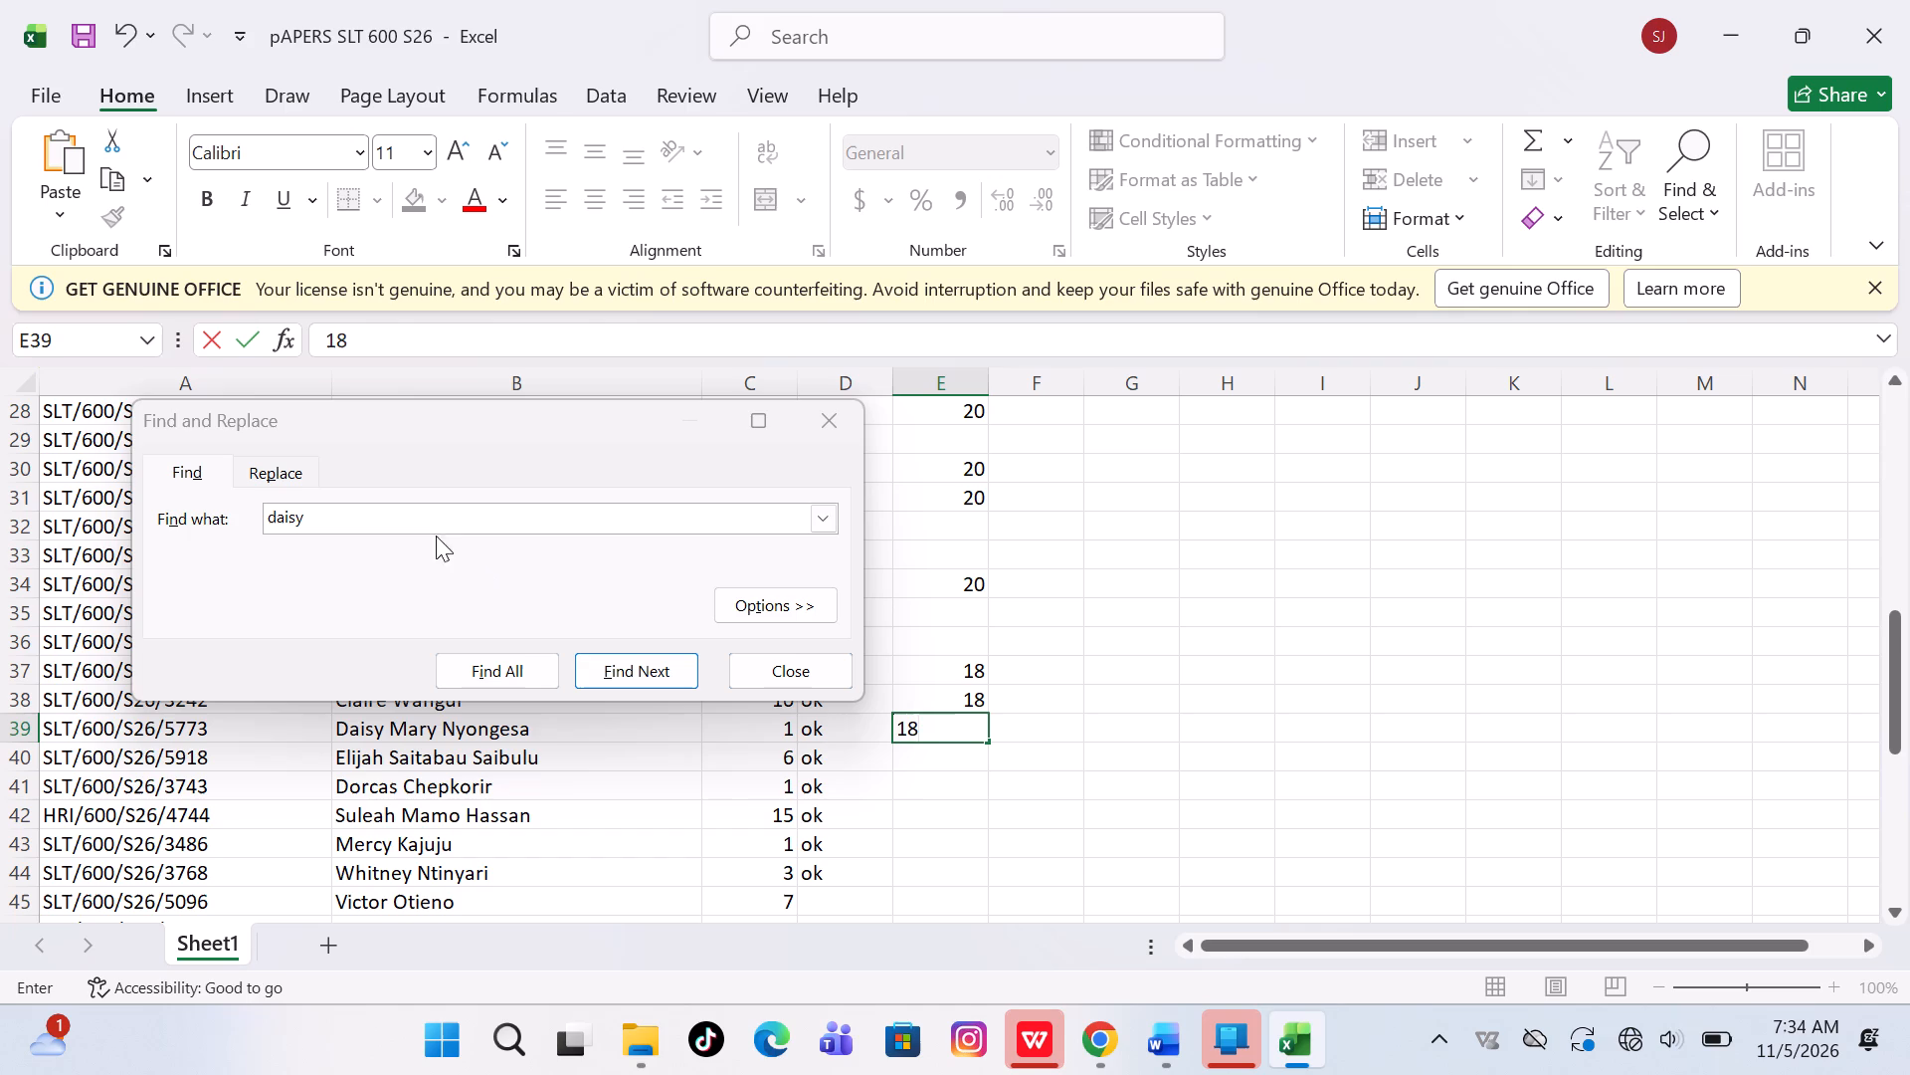
Find the student matching "millicent" and enter the mark 17 in column E of row 6.
left_click(400, 520)
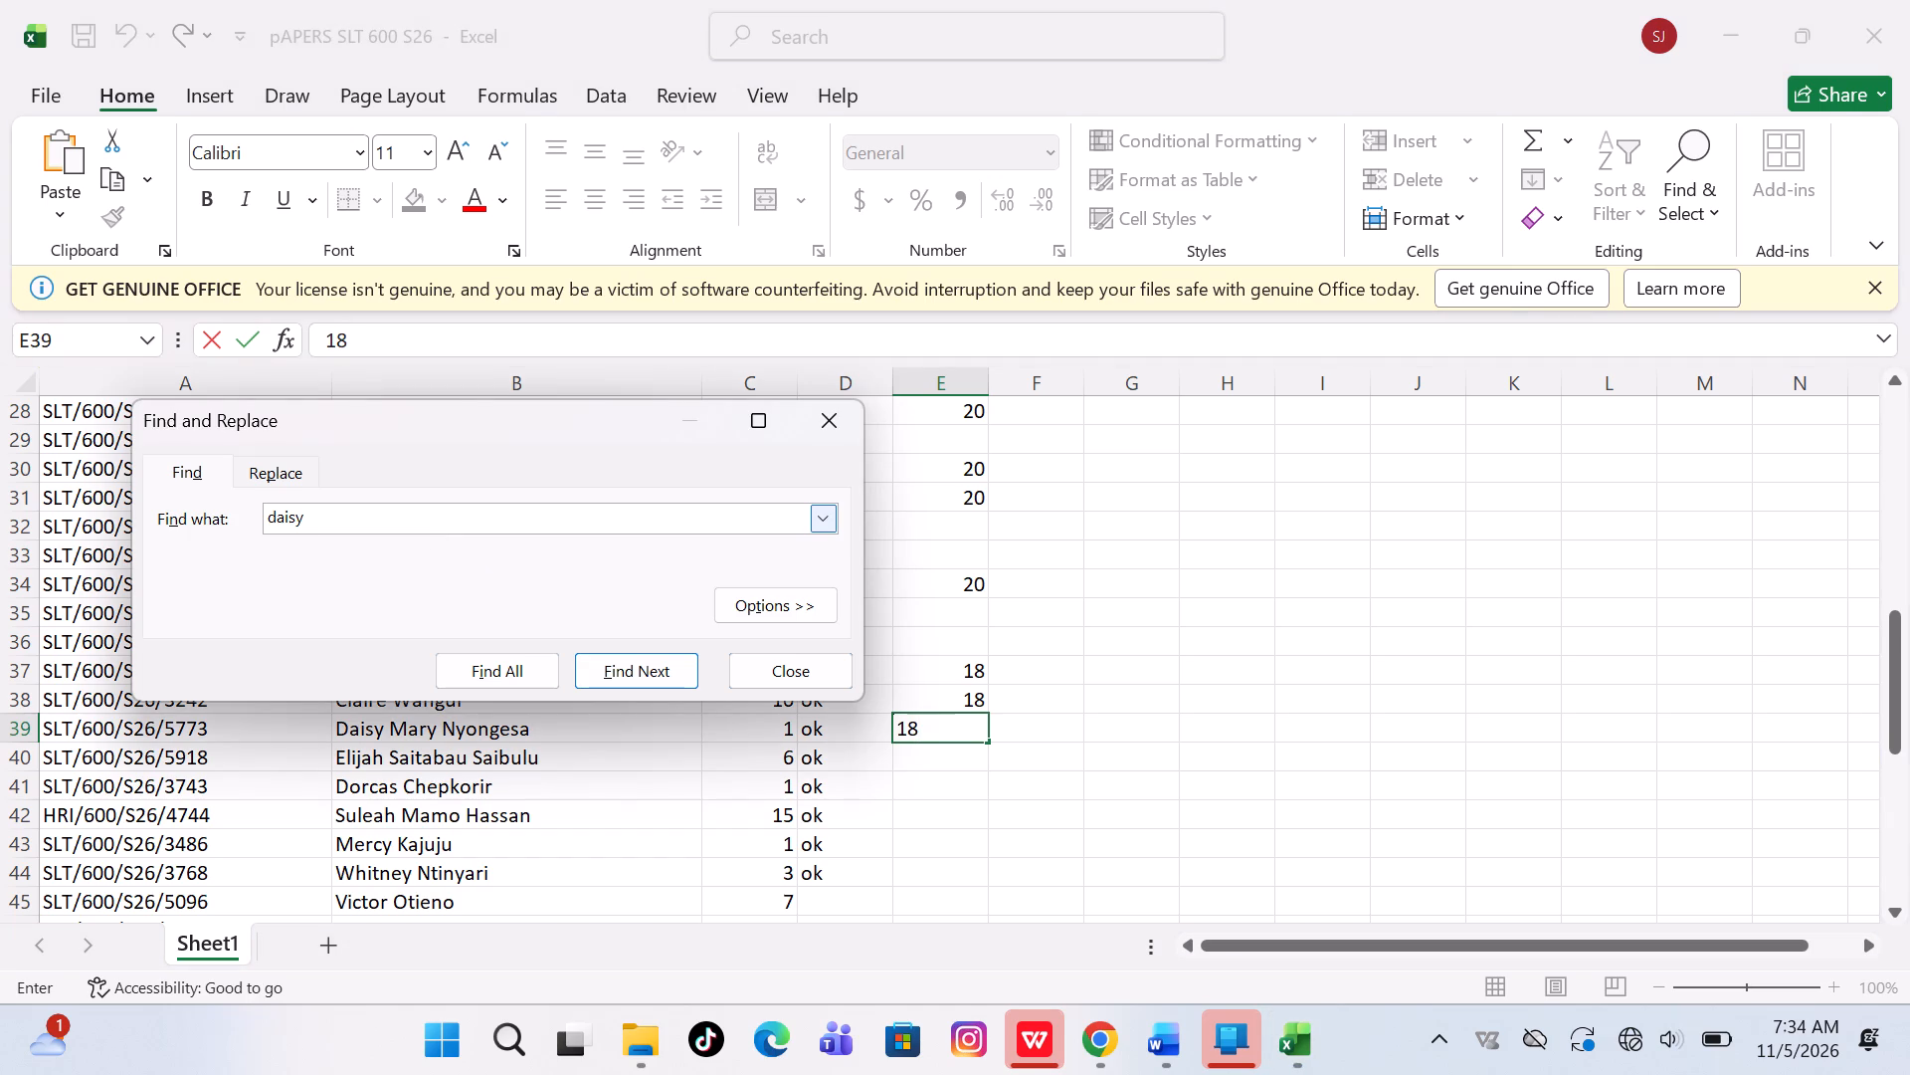
key("BackSpace")
key("BackSpace")
key("BackSpace")
key("BackSpace")
key("BackSpace")
key("BackSpace")
type("millicent")
key("Return")
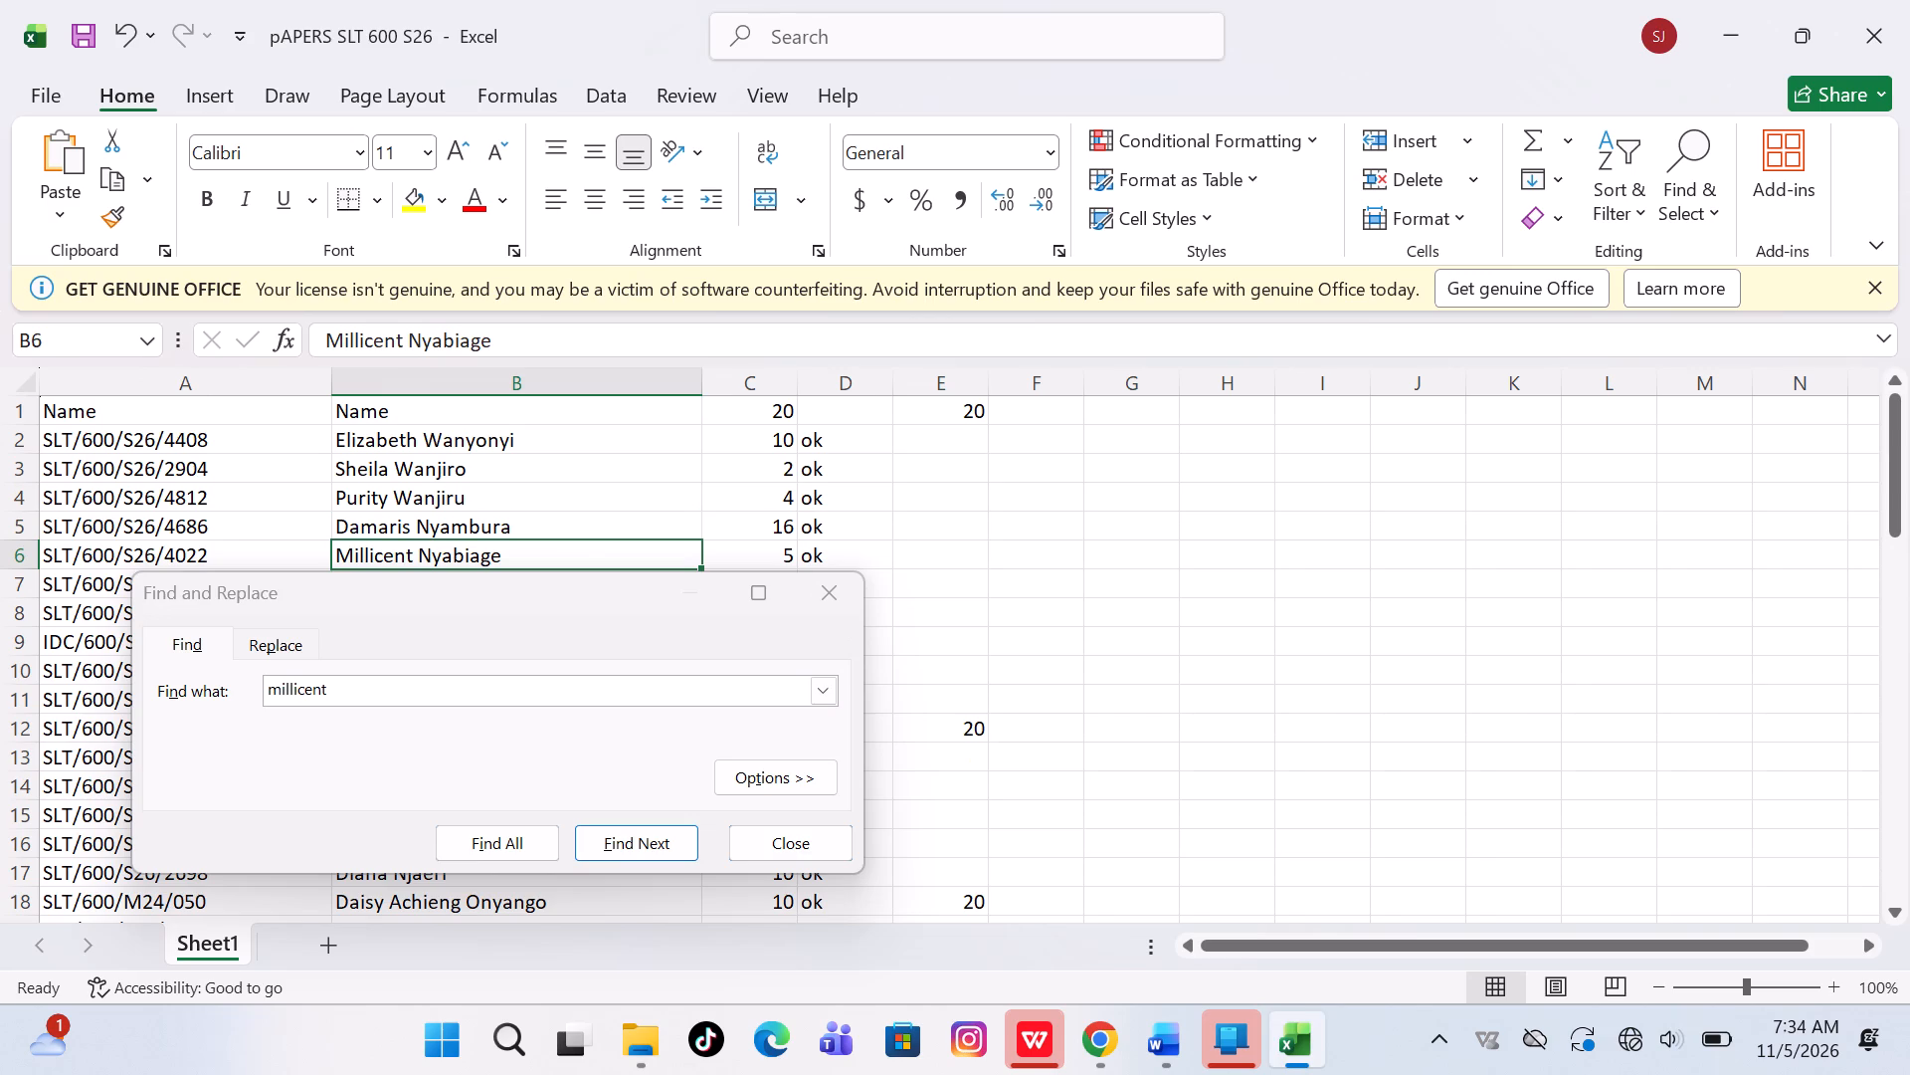
left_click(927, 563)
type("17")
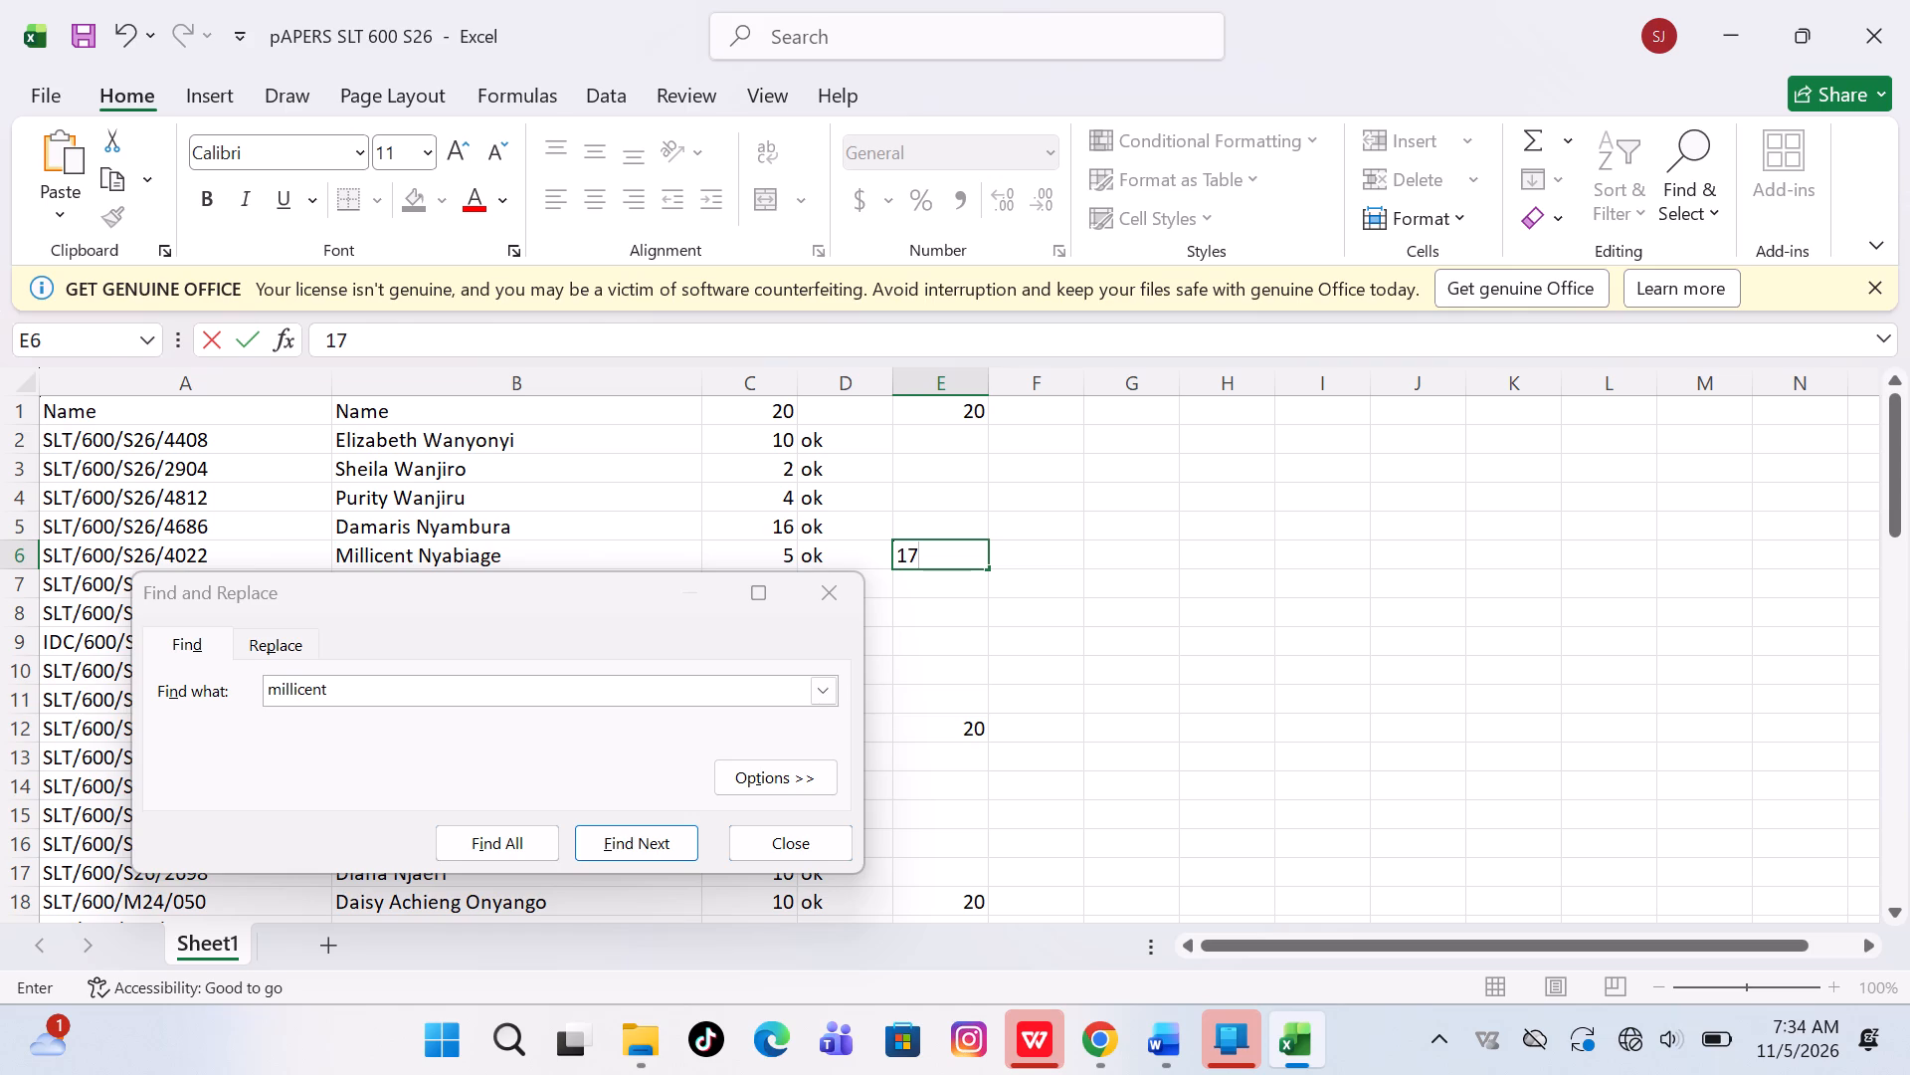
Find the student matching "aflyne" and enter the mark 18 in column E of row 29.
left_click(399, 687)
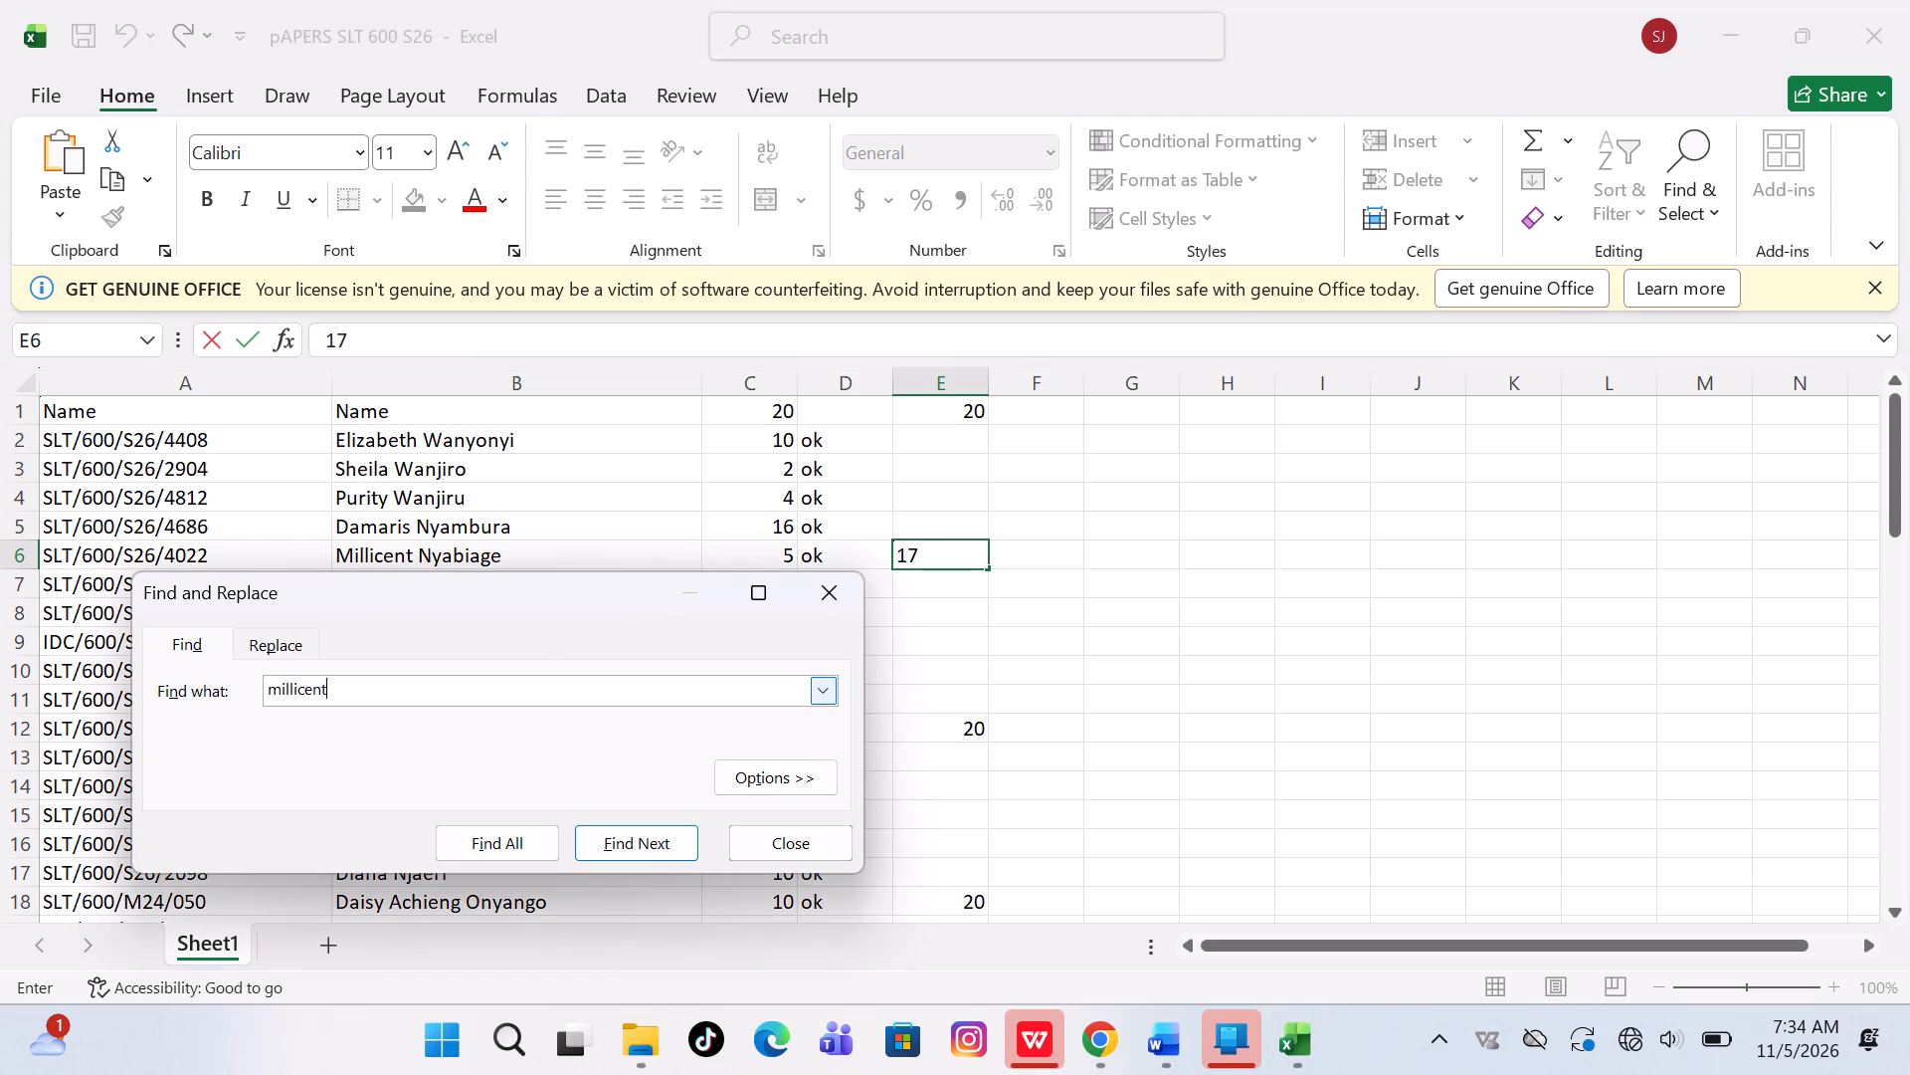
key("BackSpace")
key("BackSpace")
key("BackSpace")
key("BackSpace")
key("BackSpace")
key("BackSpace")
key("BackSpace")
key("BackSpace")
key("BackSpace")
key("BackSpace")
key("BackSpace")
type("aflyne")
key("Return")
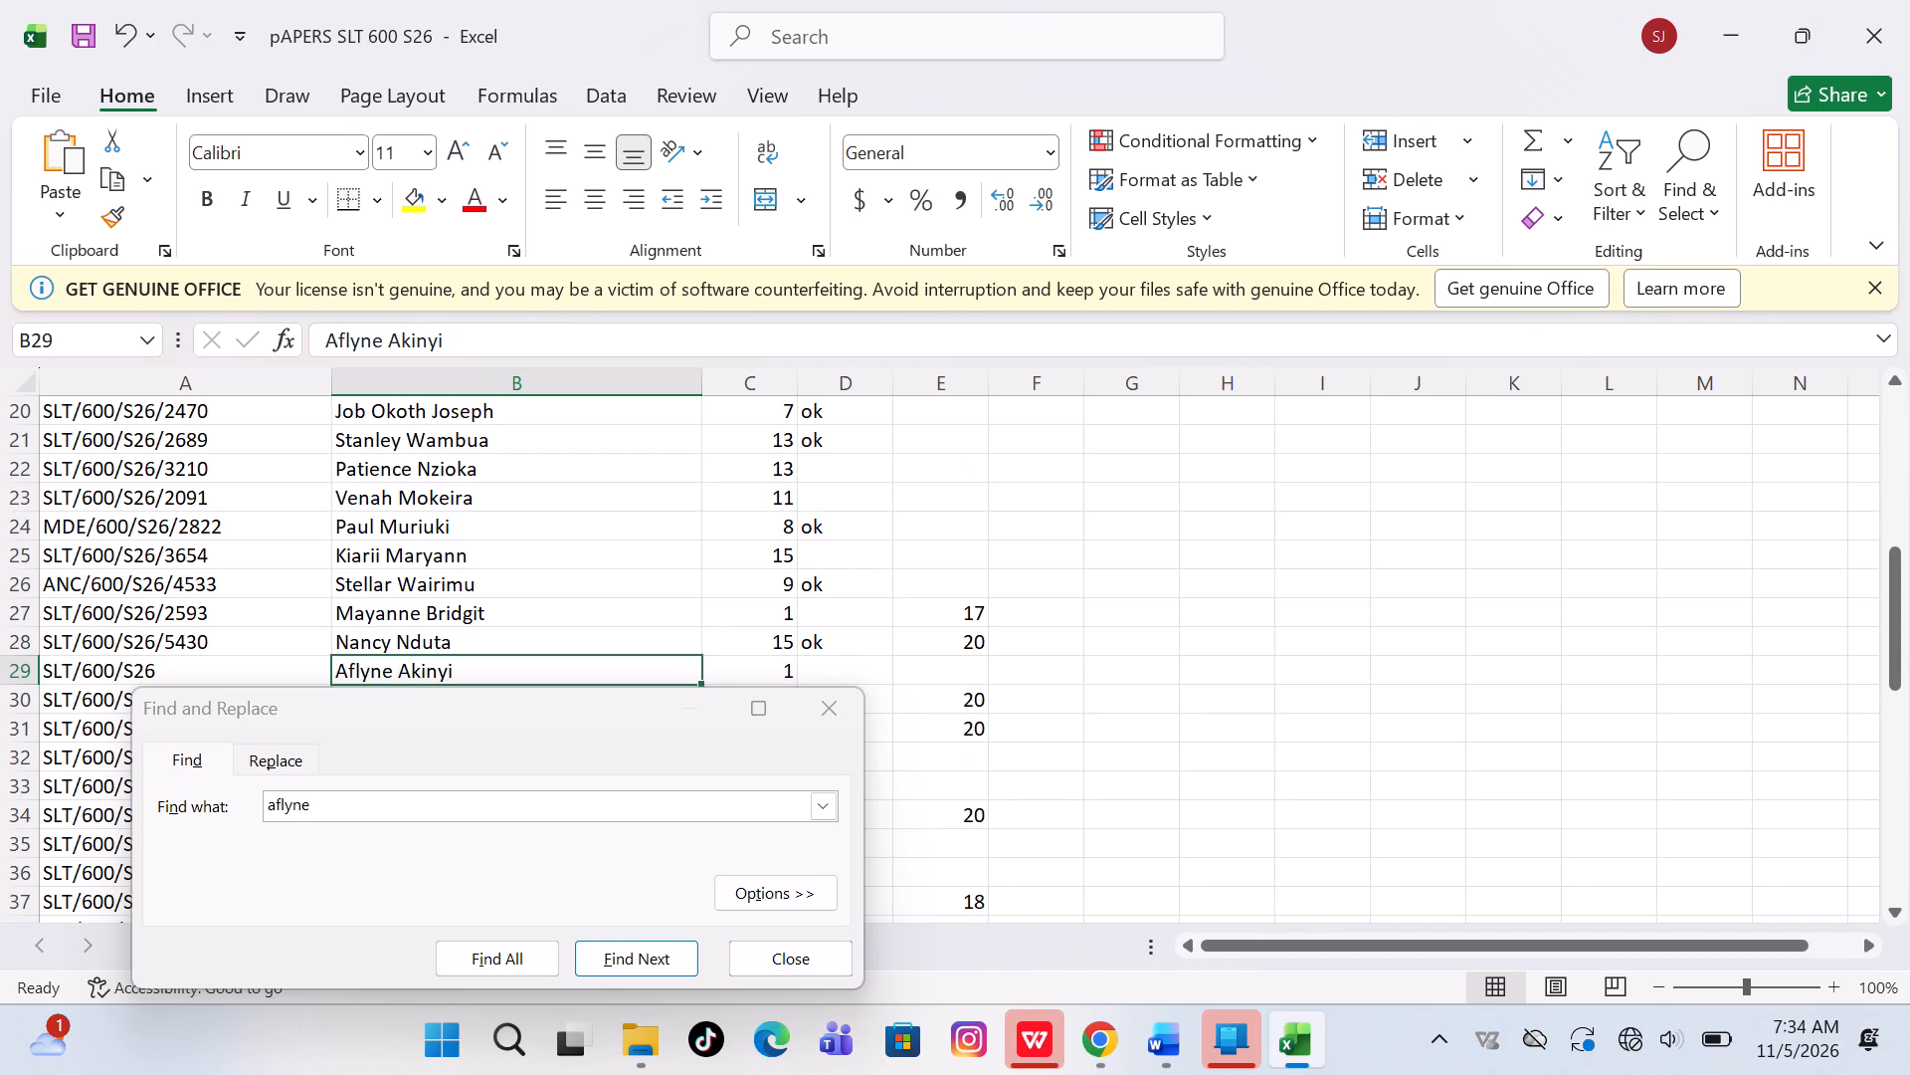
left_click(950, 673)
type("18")
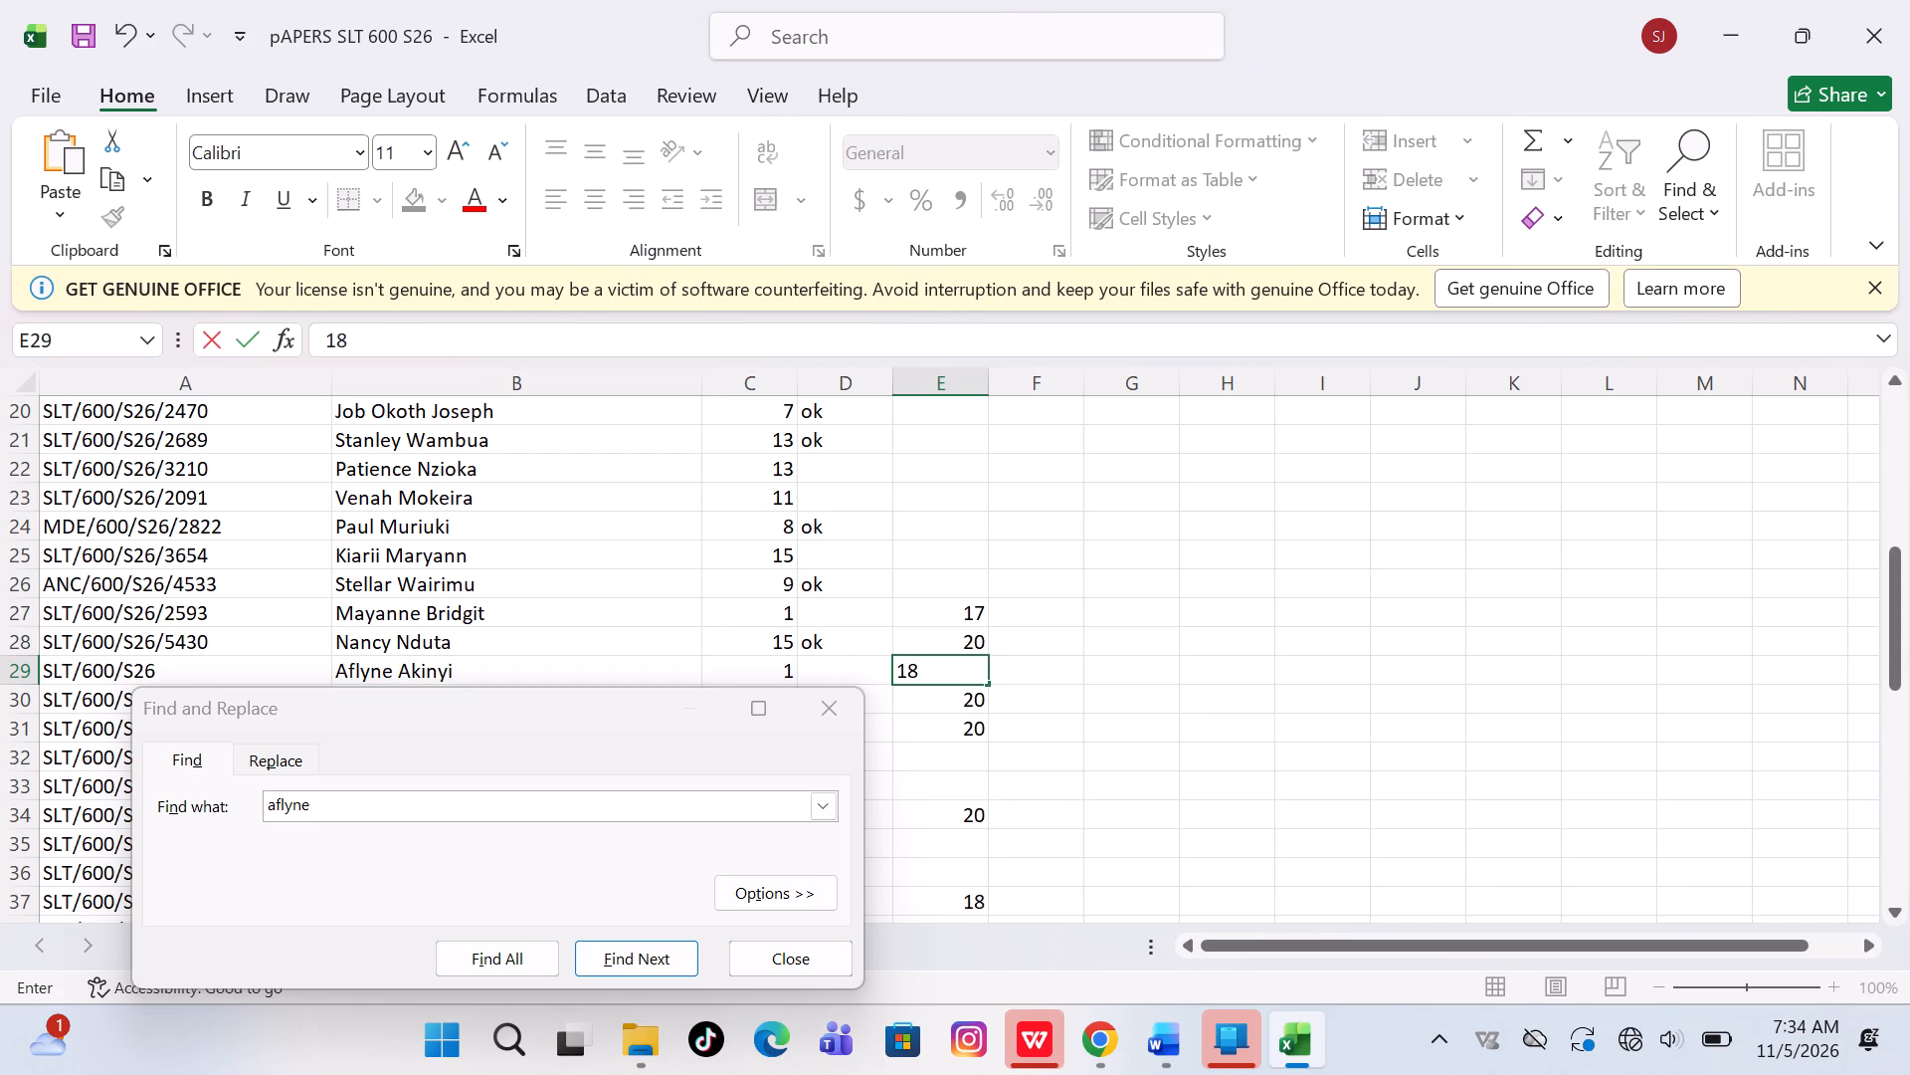
Find the student matching "damaris" and enter the mark 16 in column E of row 5.
left_click(478, 806)
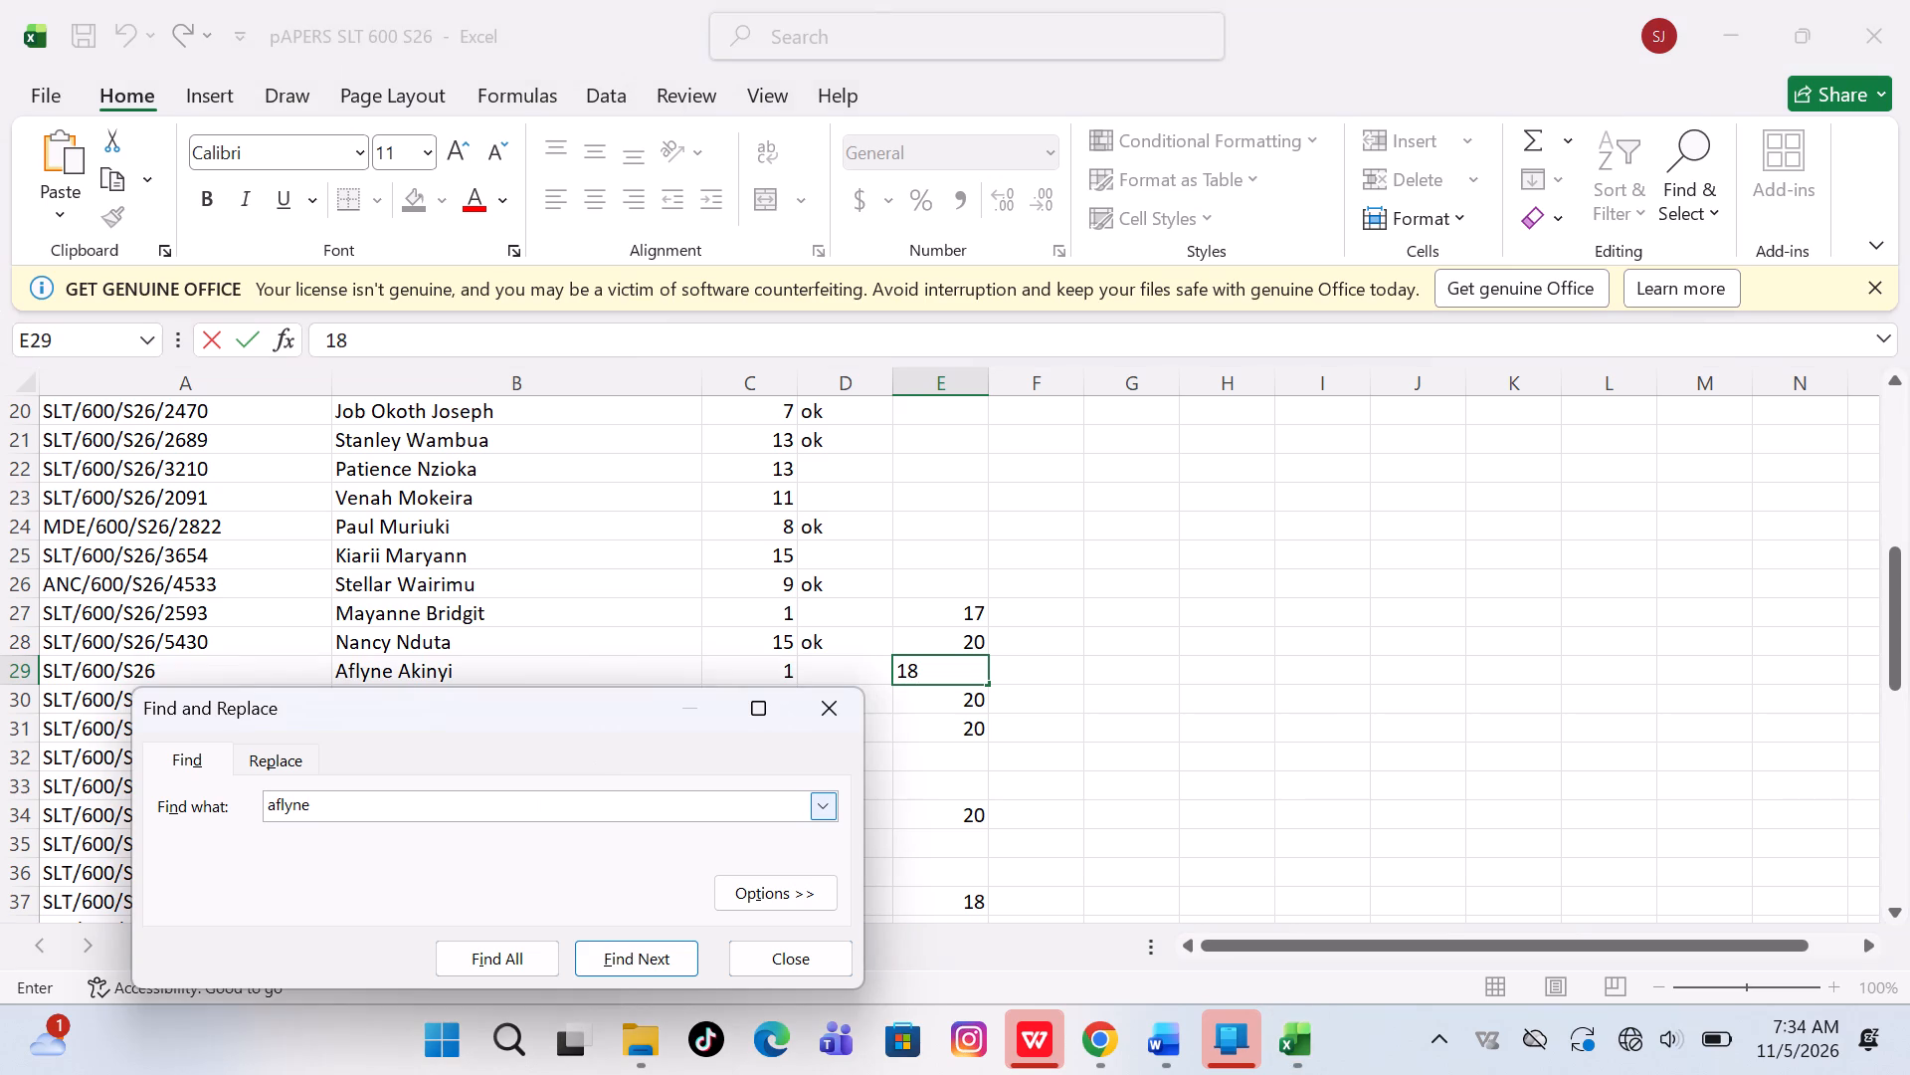
key("BackSpace")
key("BackSpace")
key("BackSpace")
key("BackSpace")
key("BackSpace")
key("BackSpace")
key("BackSpace")
key("BackSpace")
key("BackSpace")
key("BackSpace")
key("BackSpace")
key("BackSpace")
type("damaris")
key("Return")
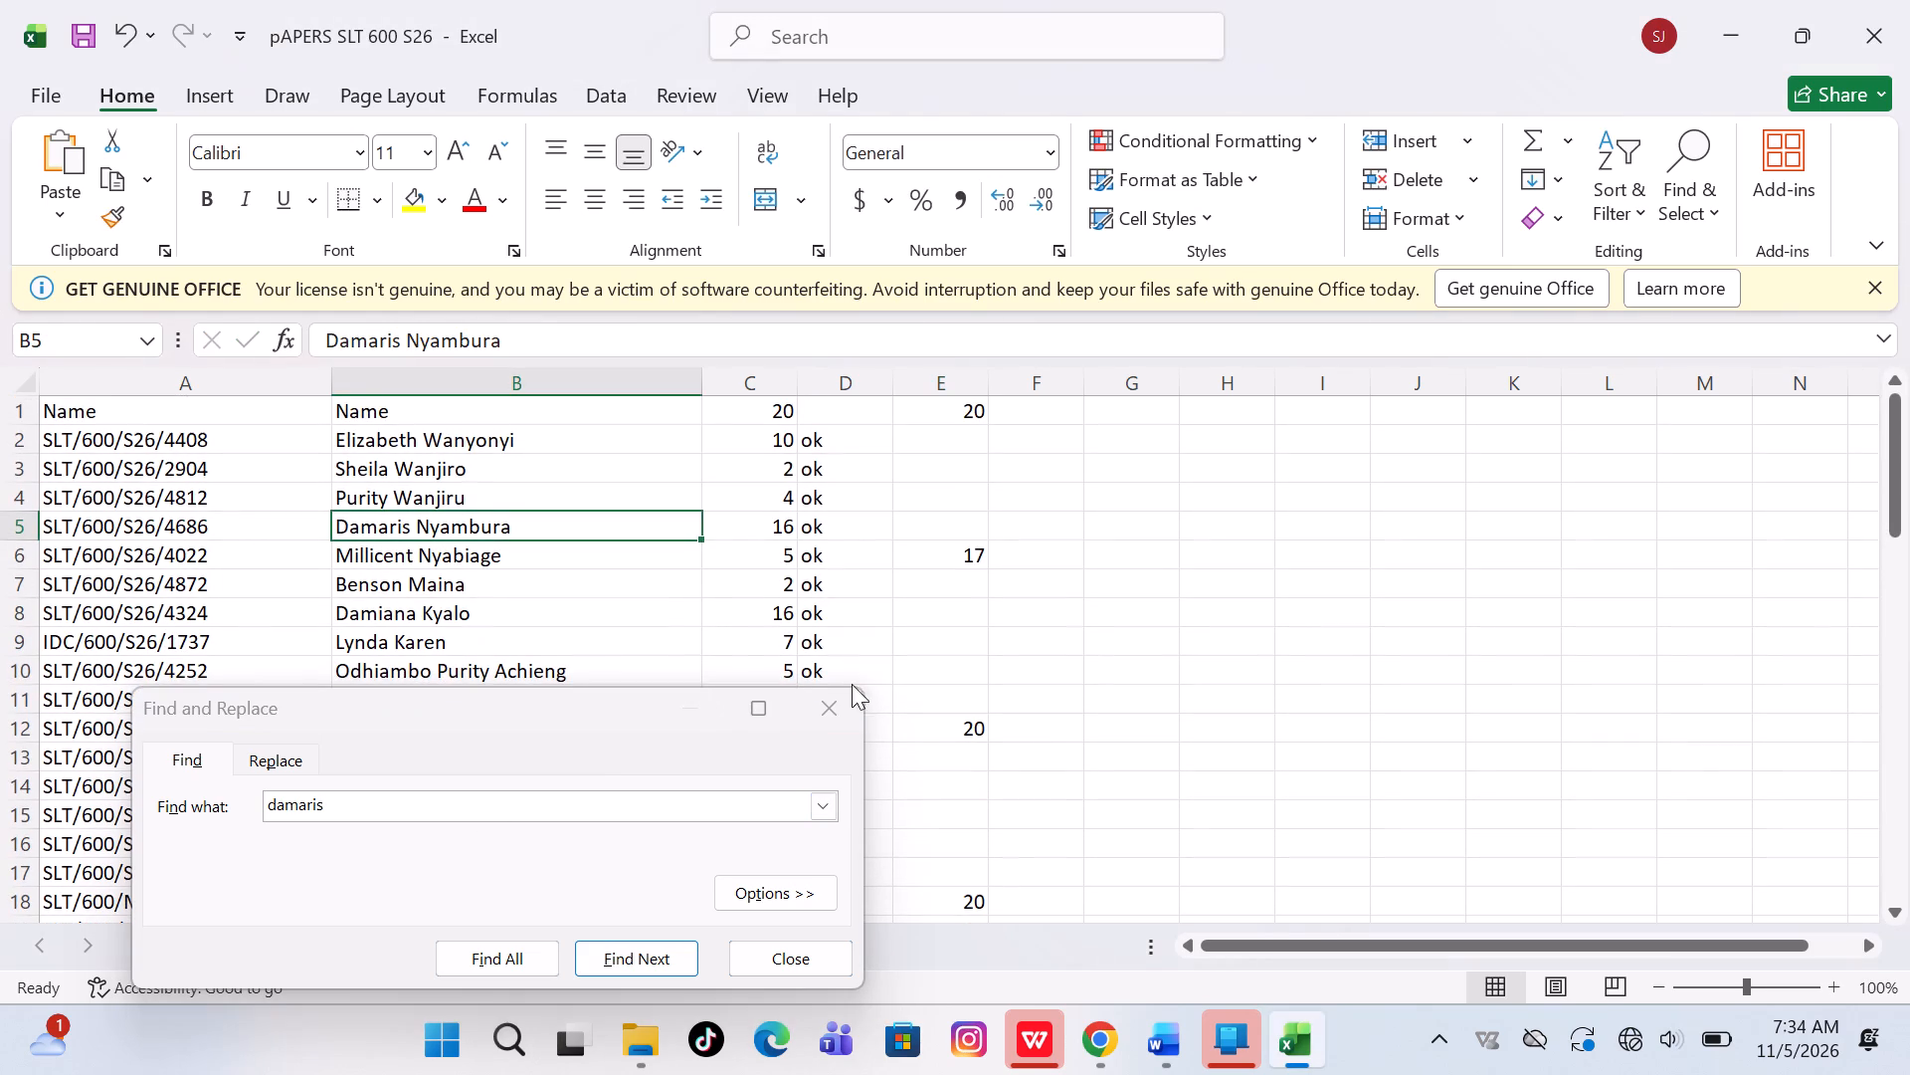
left_click(949, 536)
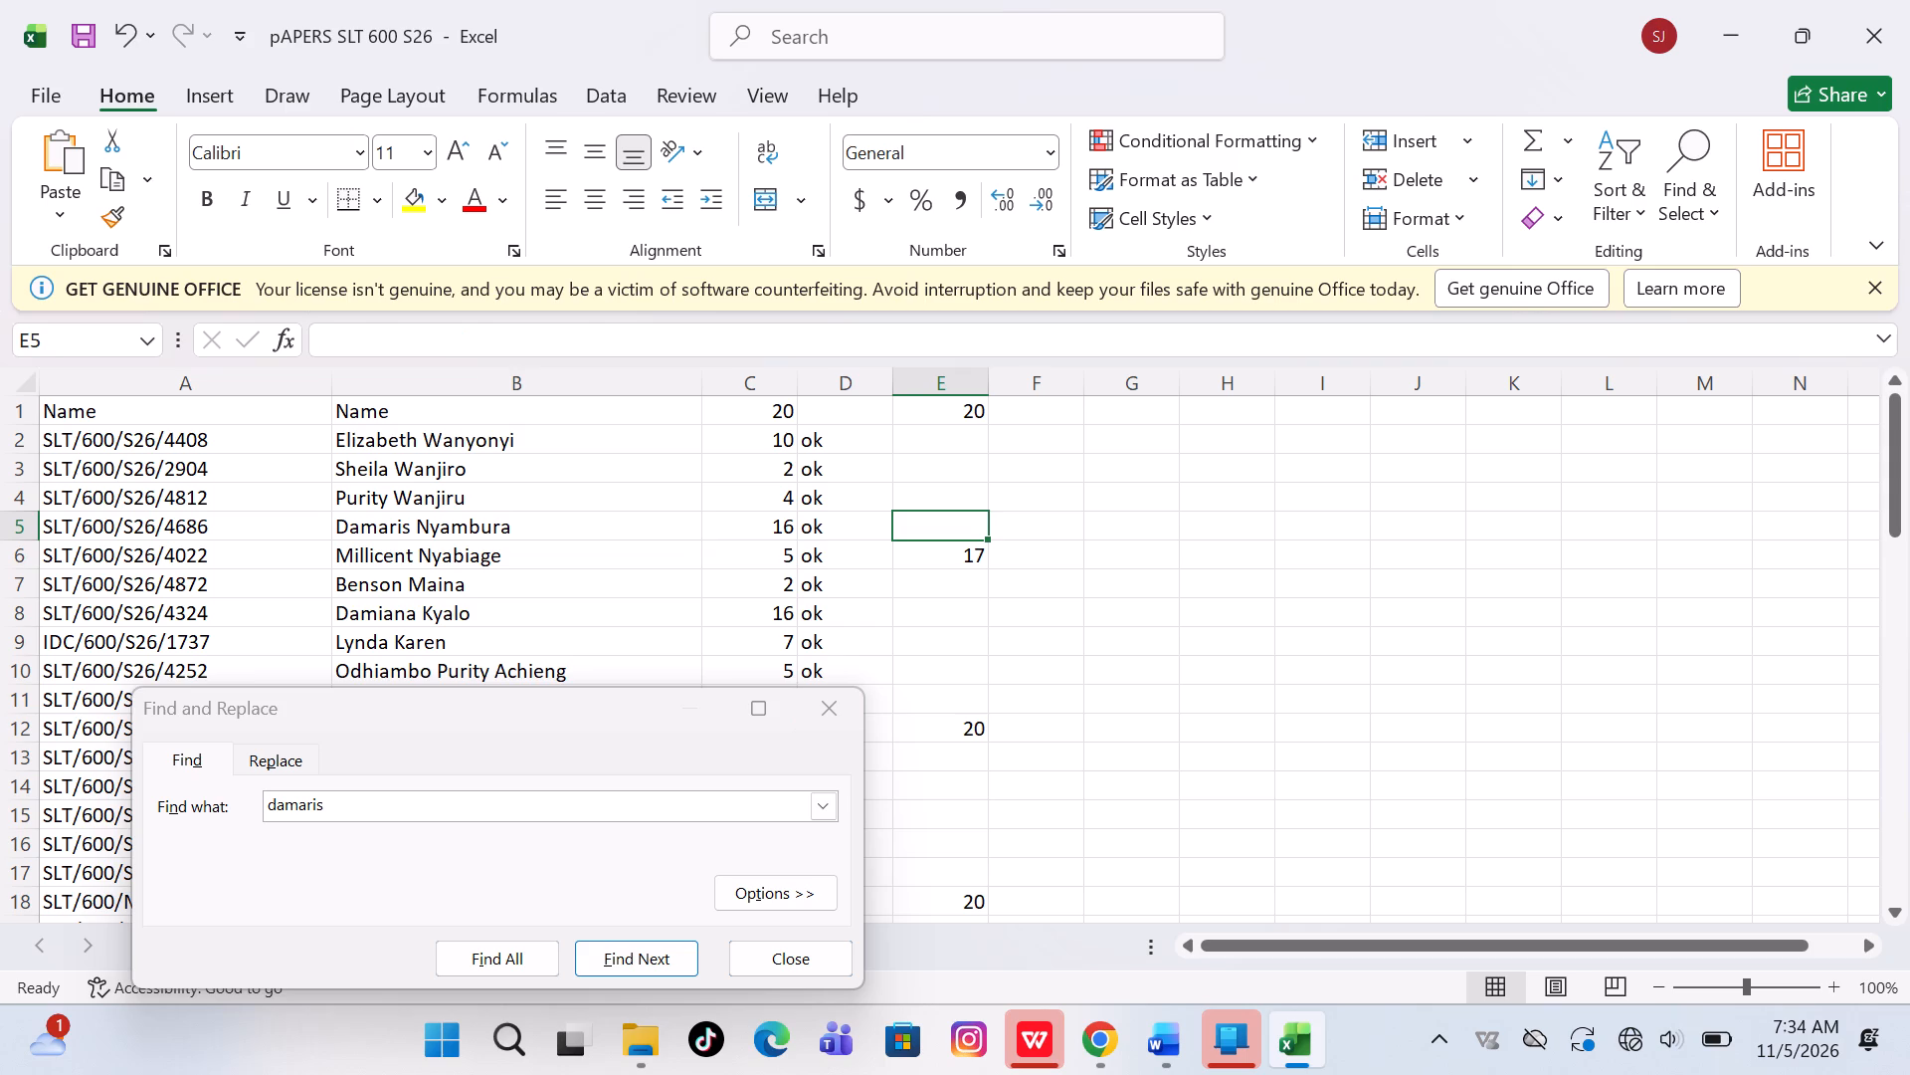
key("1")
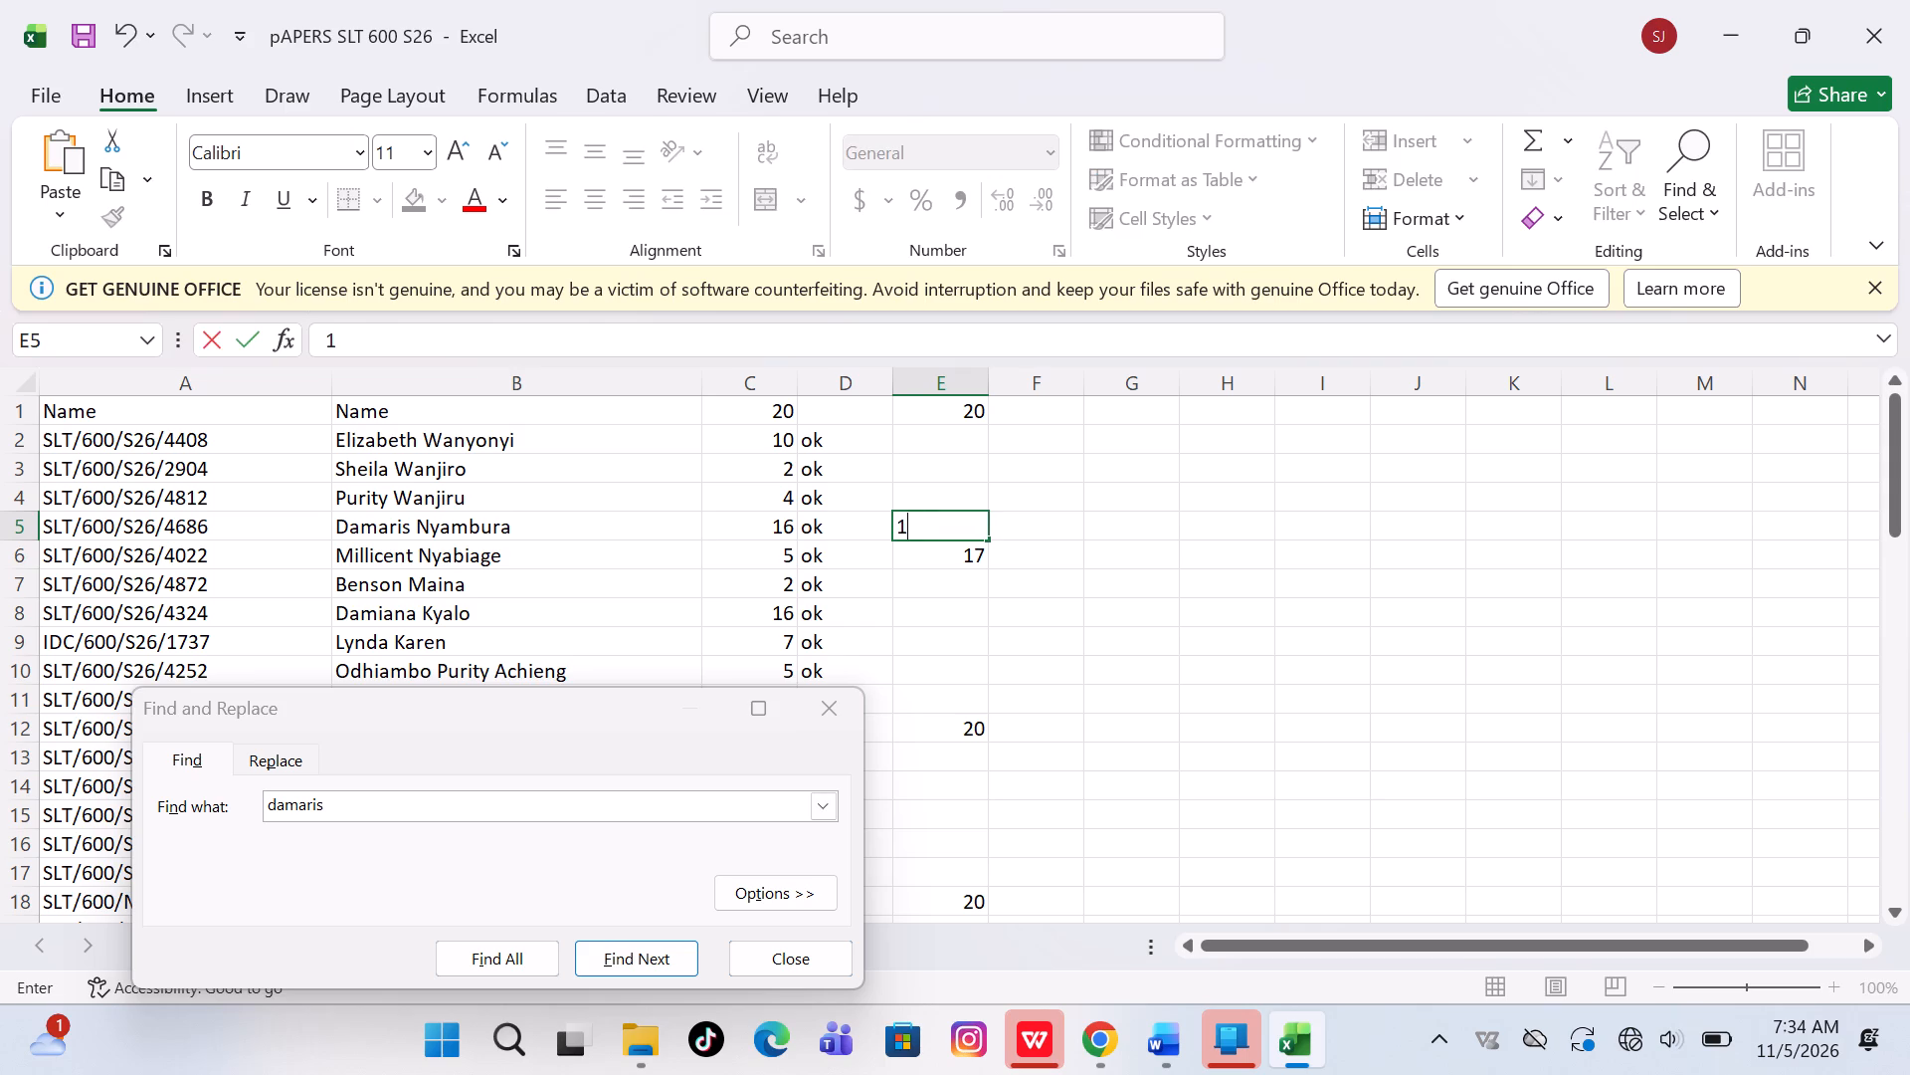
key("6")
left_click(930, 497)
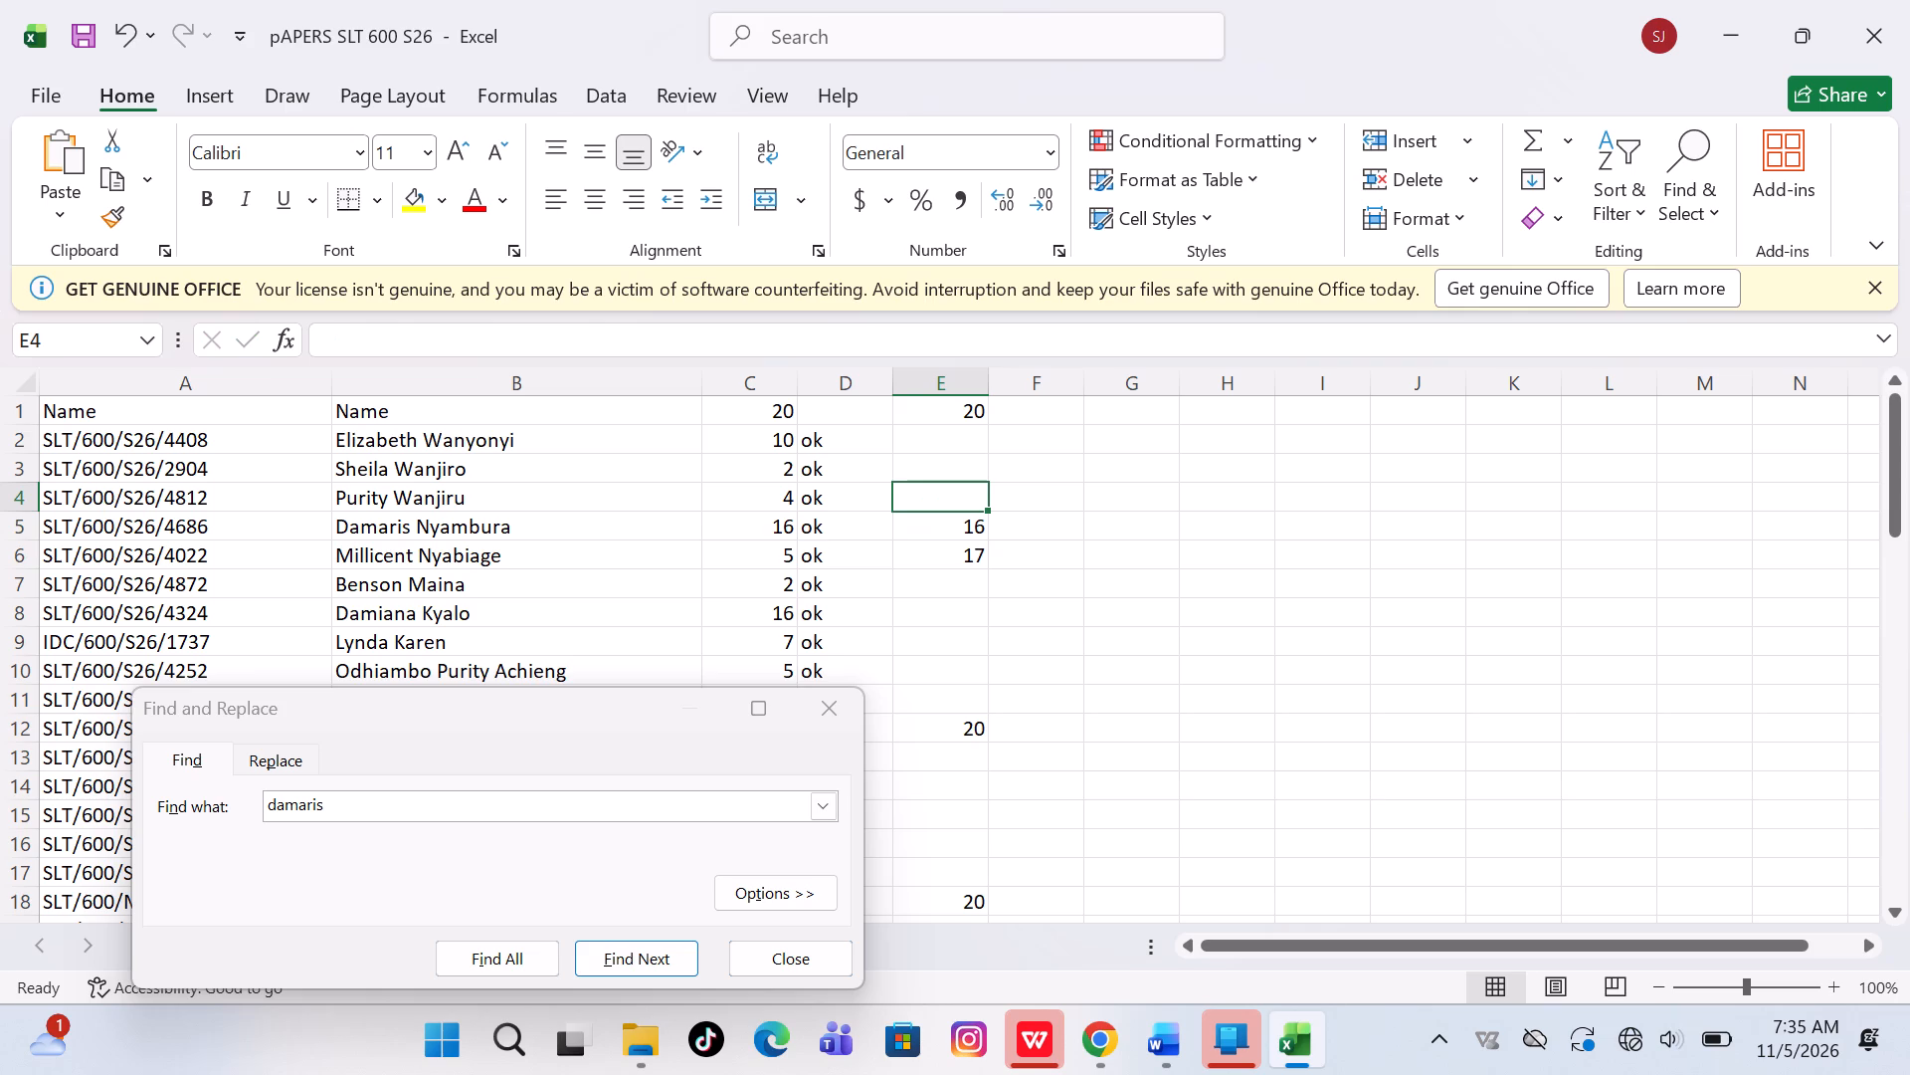
Find the student matching "patience" and enter the mark 19 in column E of row 22.
left_click(351, 798)
key("BackSpace")
key("BackSpace")
key("BackSpace")
key("BackSpace")
key("BackSpace")
key("BackSpace")
key("BackSpace")
key("BackSpace")
key("BackSpace")
key("BackSpace")
key("BackSpace")
key("BackSpace")
key("BackSpace")
key("BackSpace")
key("BackSpace")
type("patience")
key("Return")
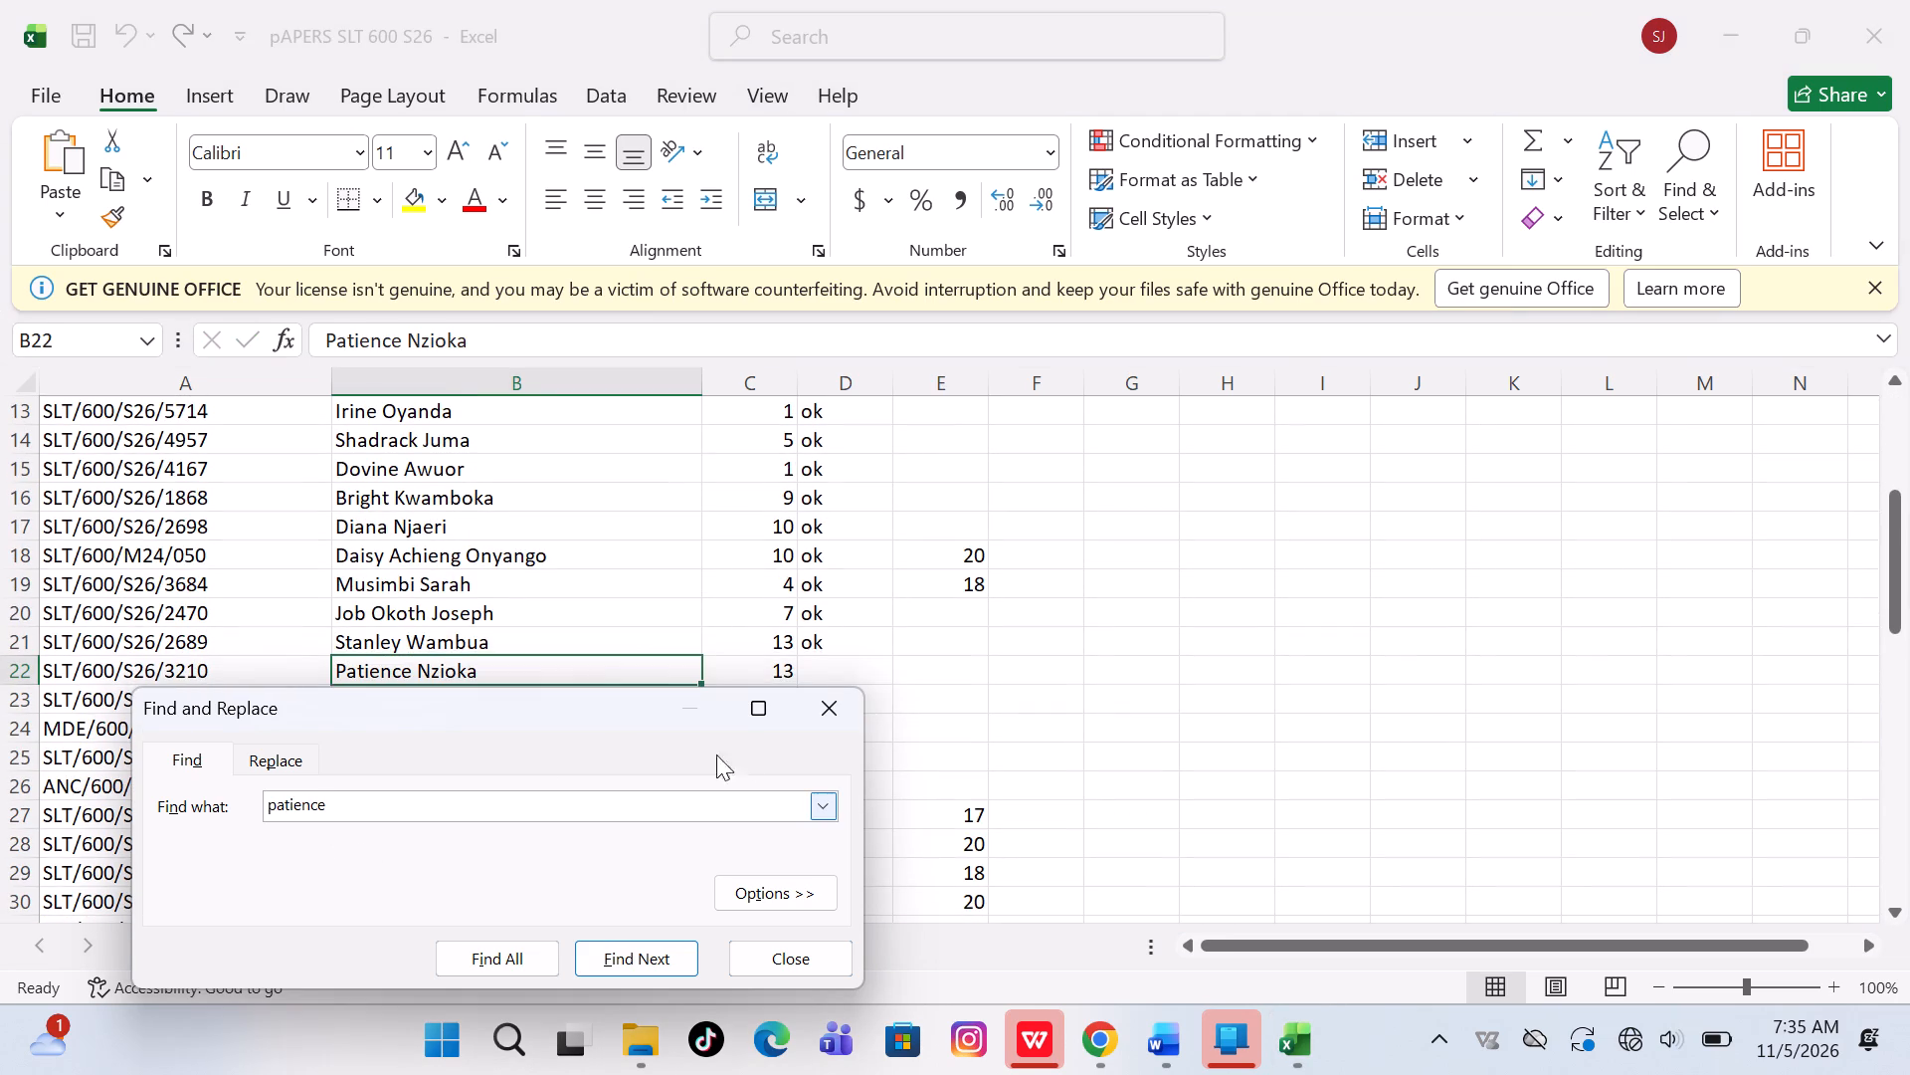
left_click(923, 678)
type("19")
key("Return")
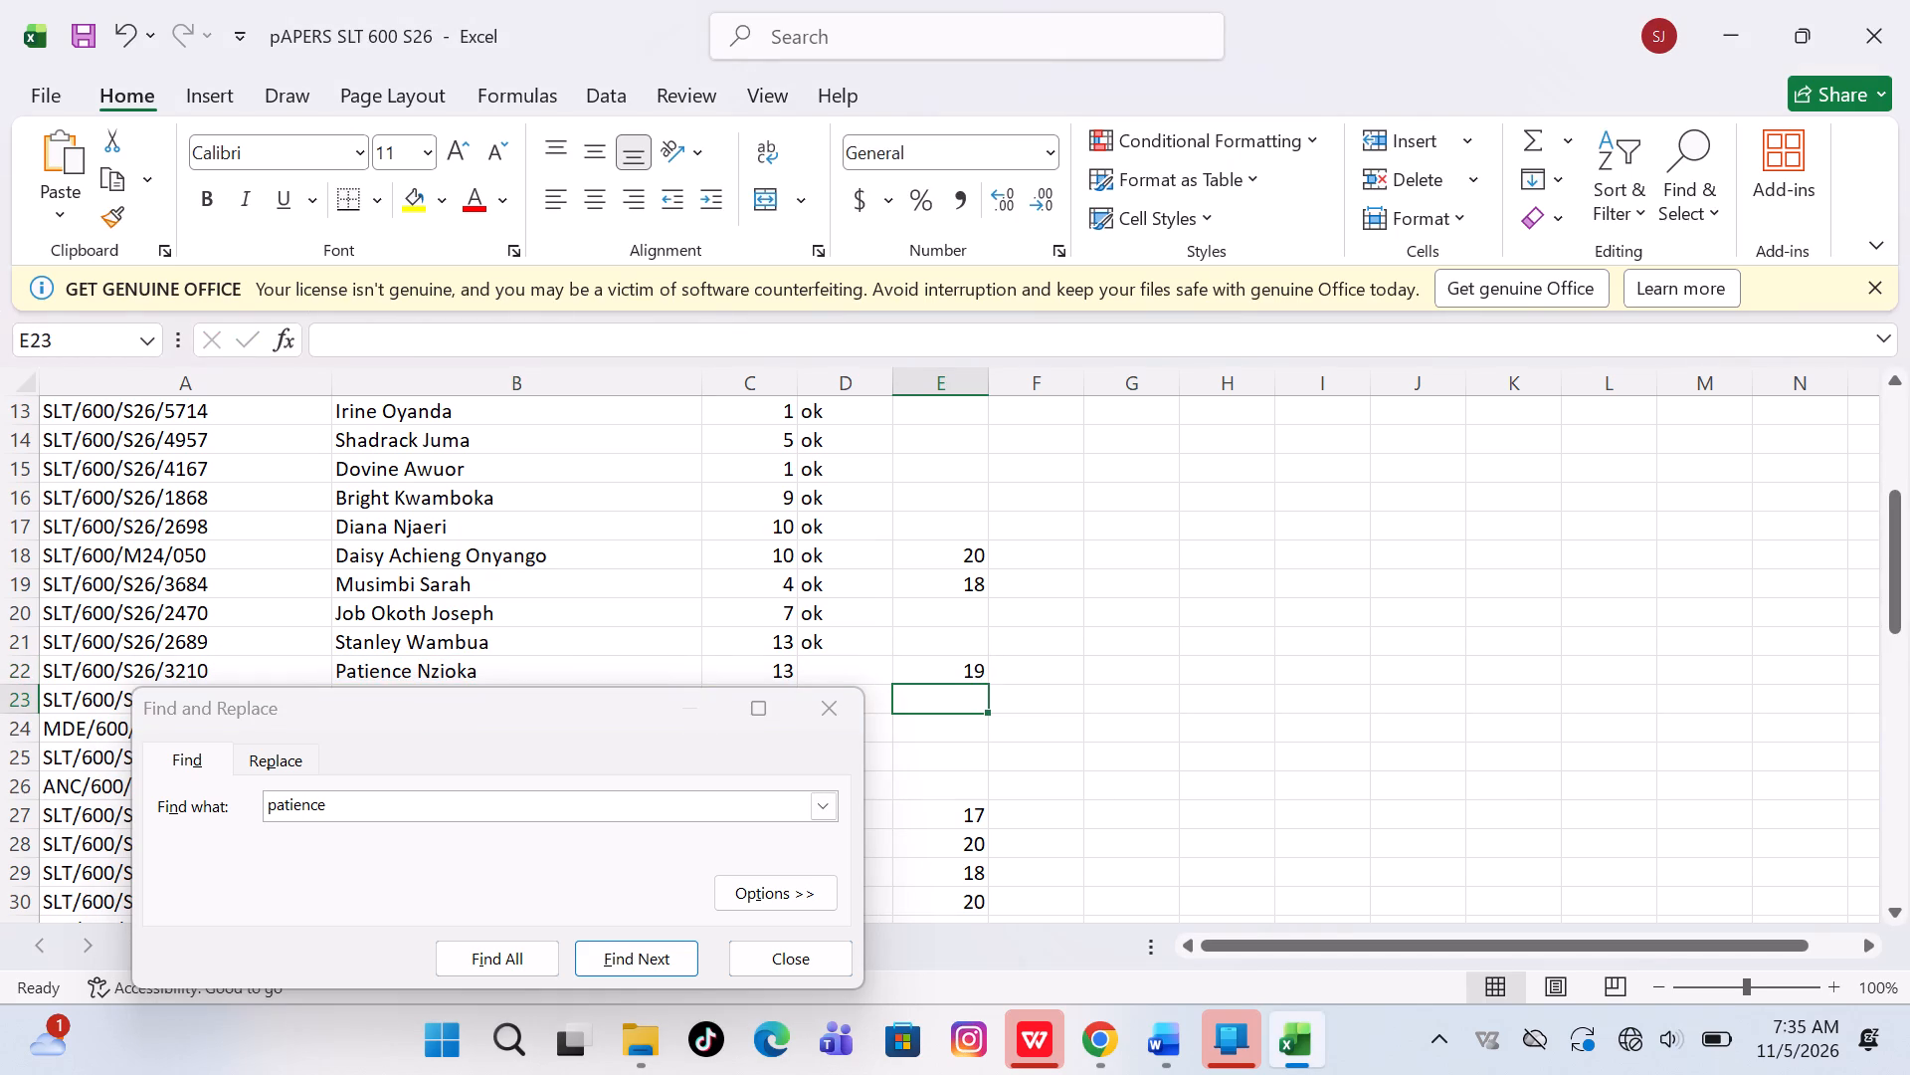
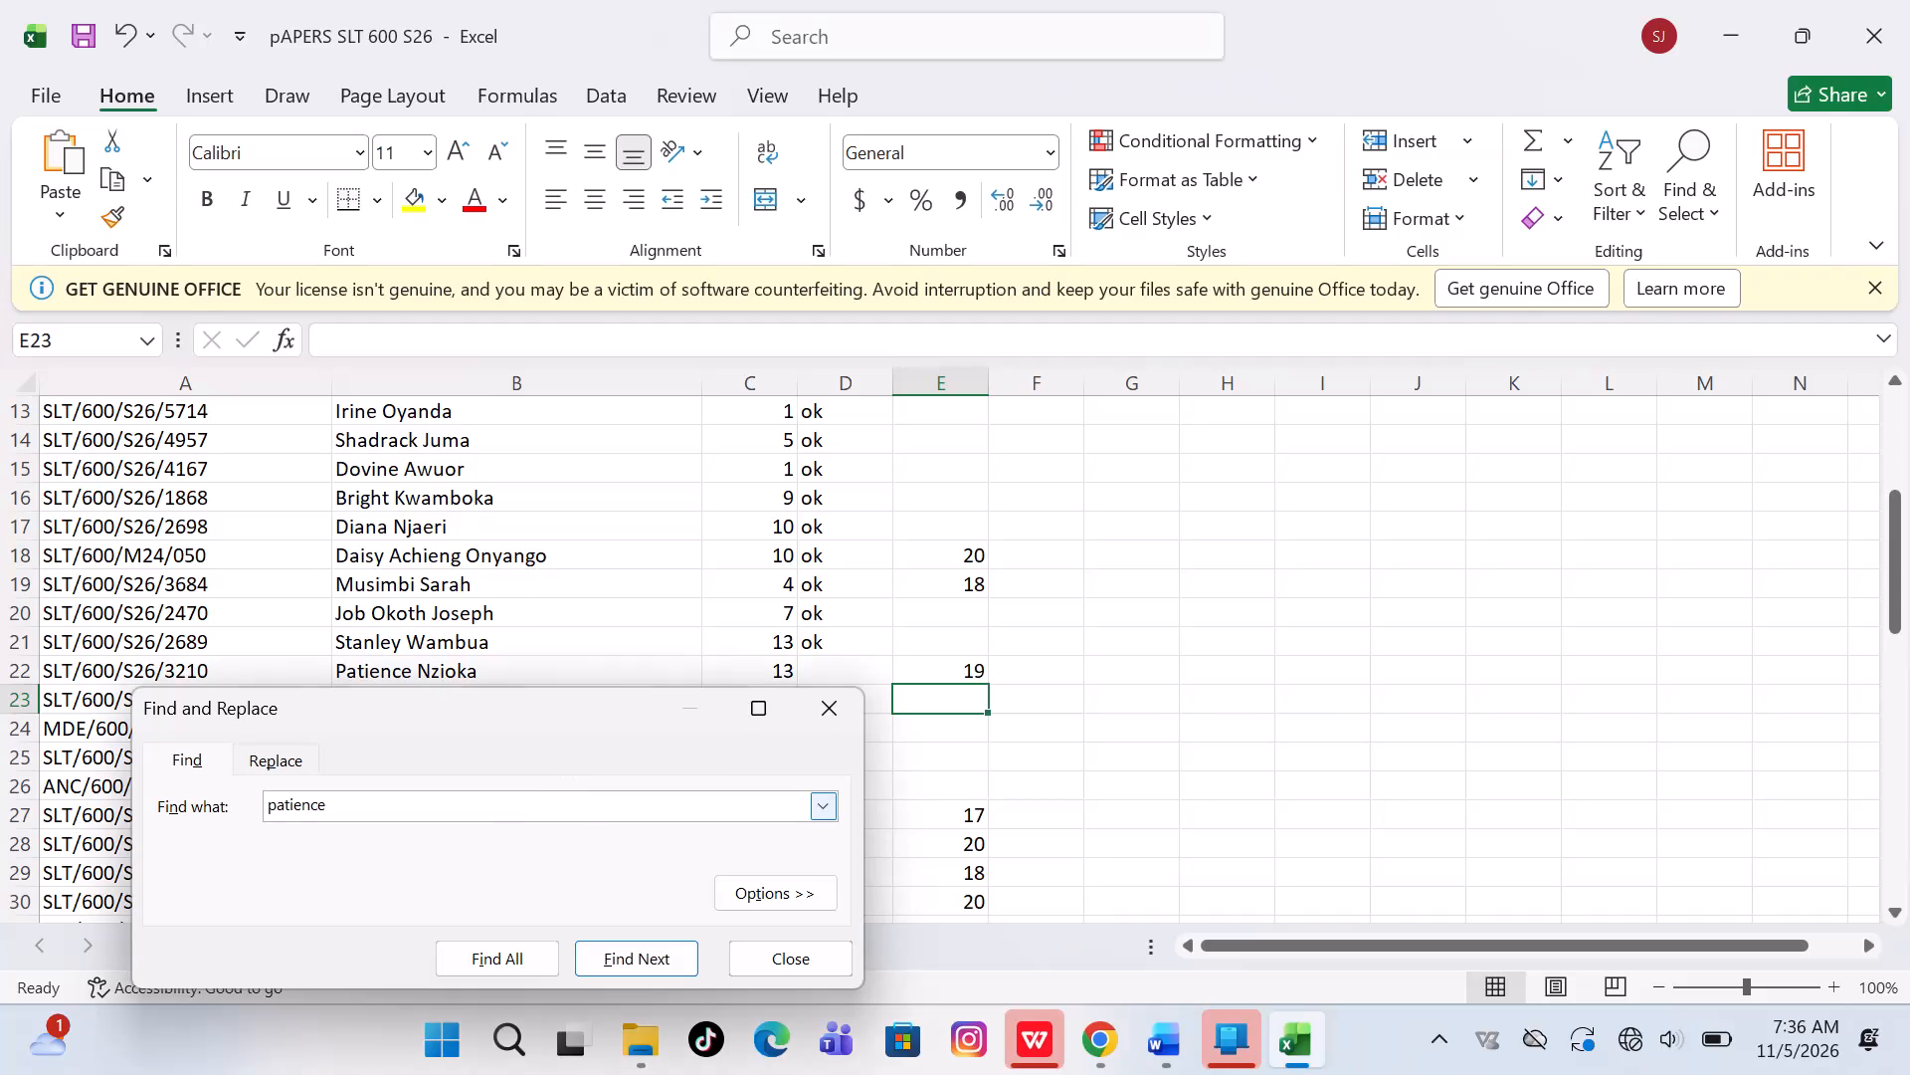
Find the student matching "evans" and enter the mark 18 in column E of row 33.
key("BackSpace")
key("BackSpace")
key("BackSpace")
key("BackSpace")
key("BackSpace")
key("BackSpace")
key("BackSpace")
key("BackSpace")
key("BackSpace")
key("BackSpace")
key("BackSpace")
key("BackSpace")
key("BackSpace")
key("BackSpace")
key("BackSpace")
key("BackSpace")
key("BackSpace")
key("BackSpace")
key("BackSpace")
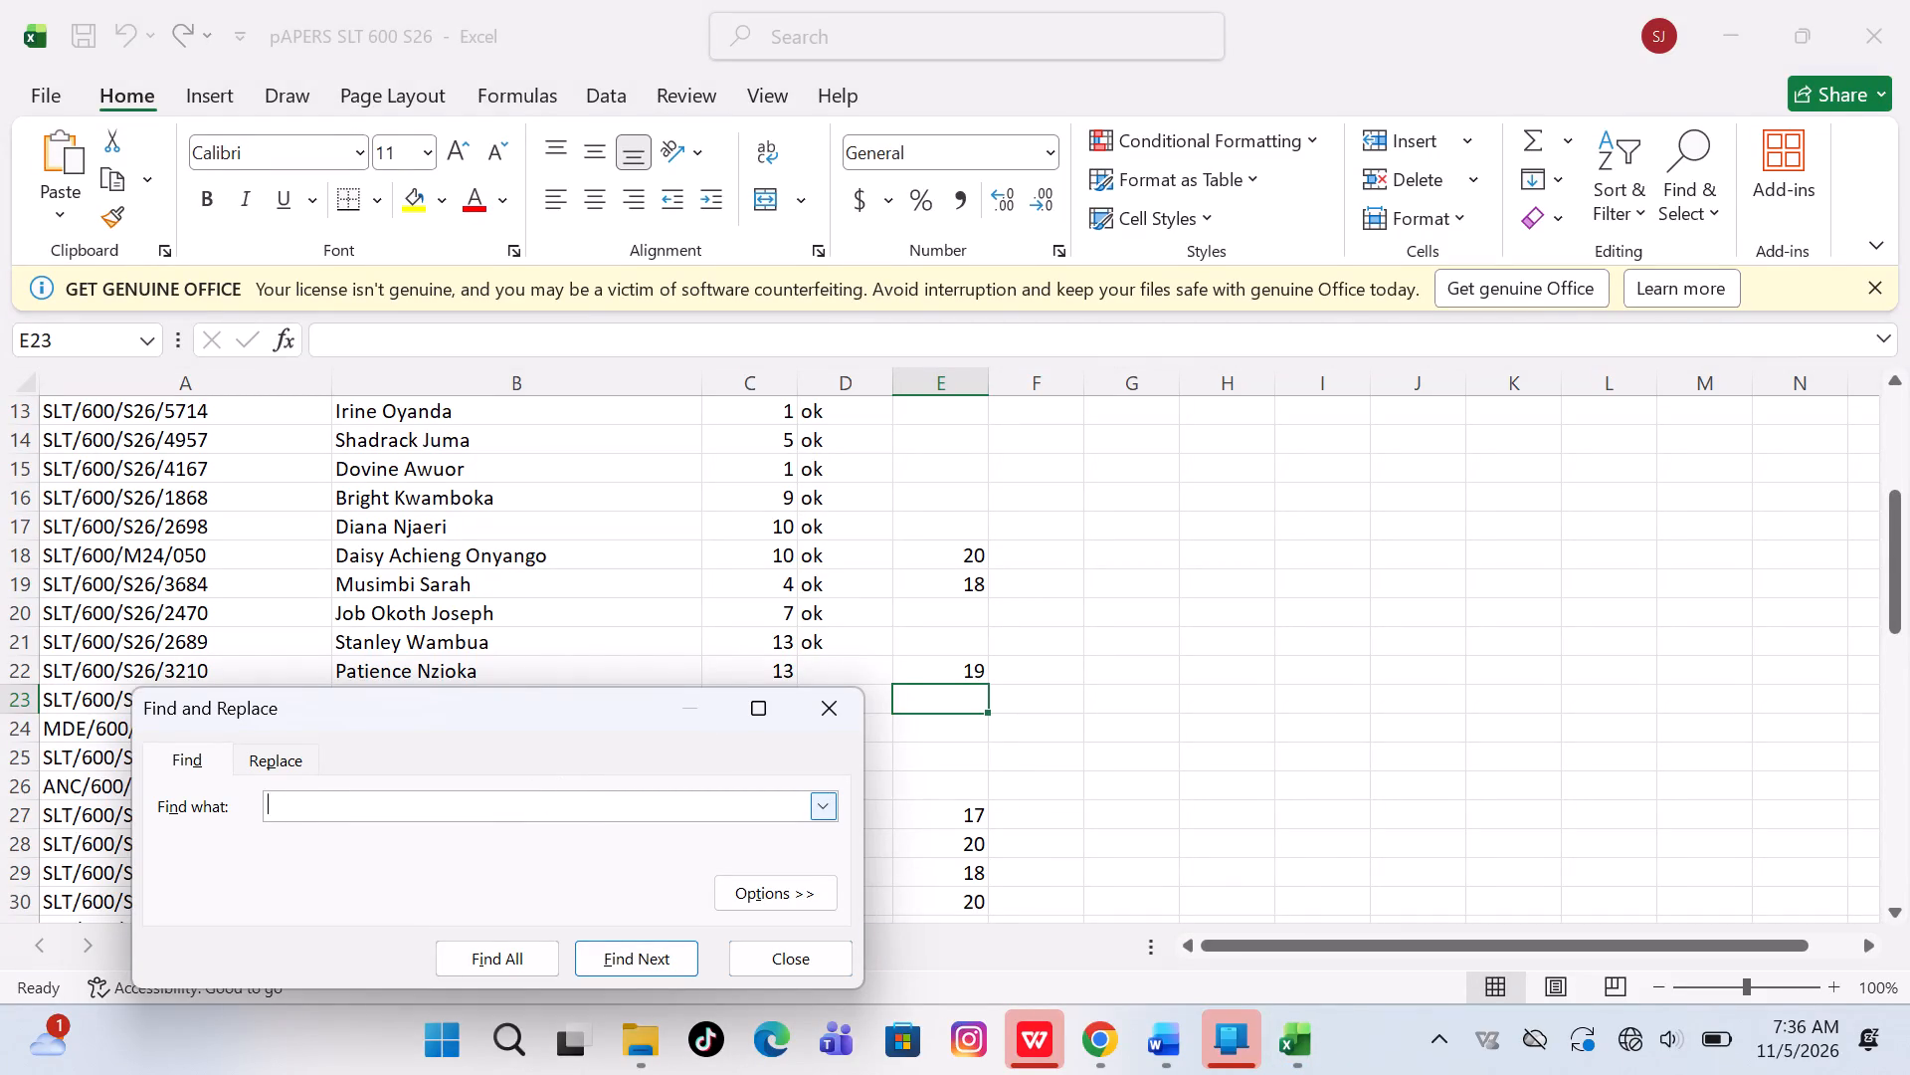
type("evans")
key("Return")
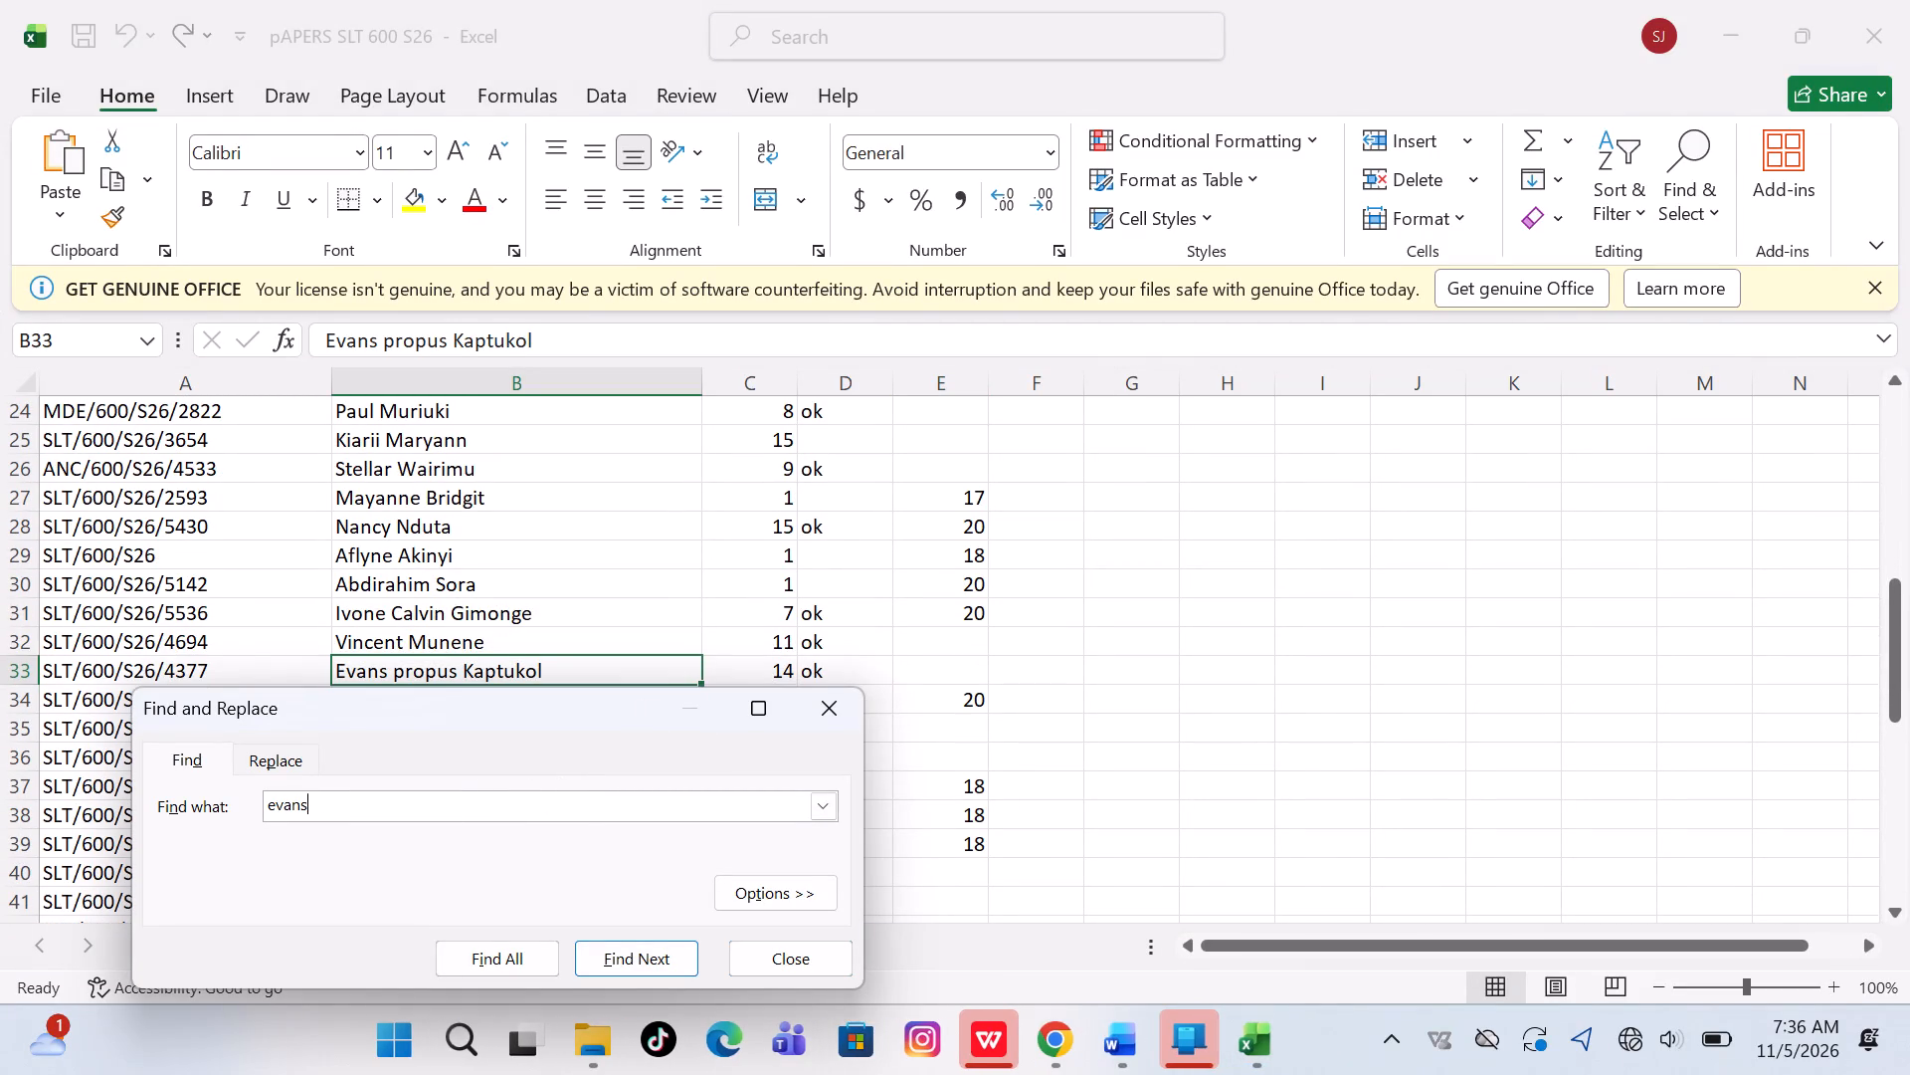
left_click(893, 678)
type("18")
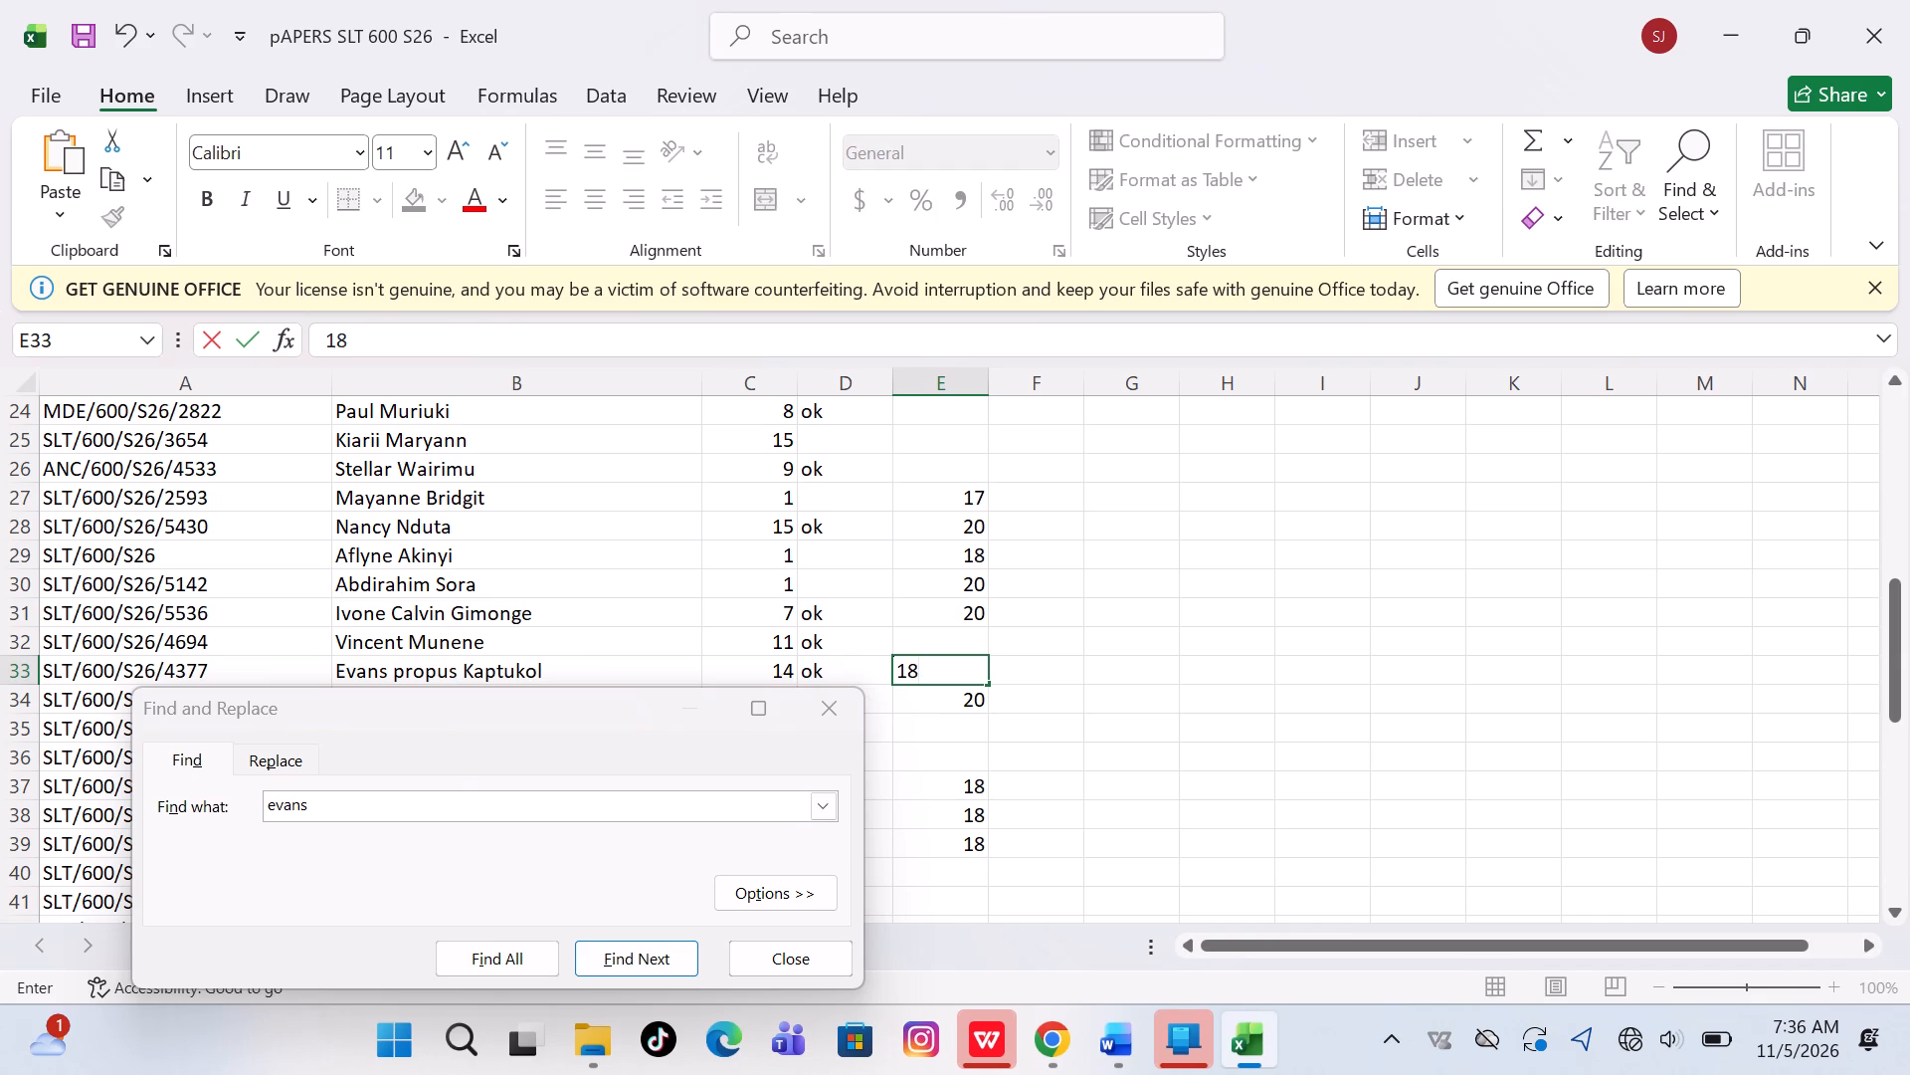
key("Return")
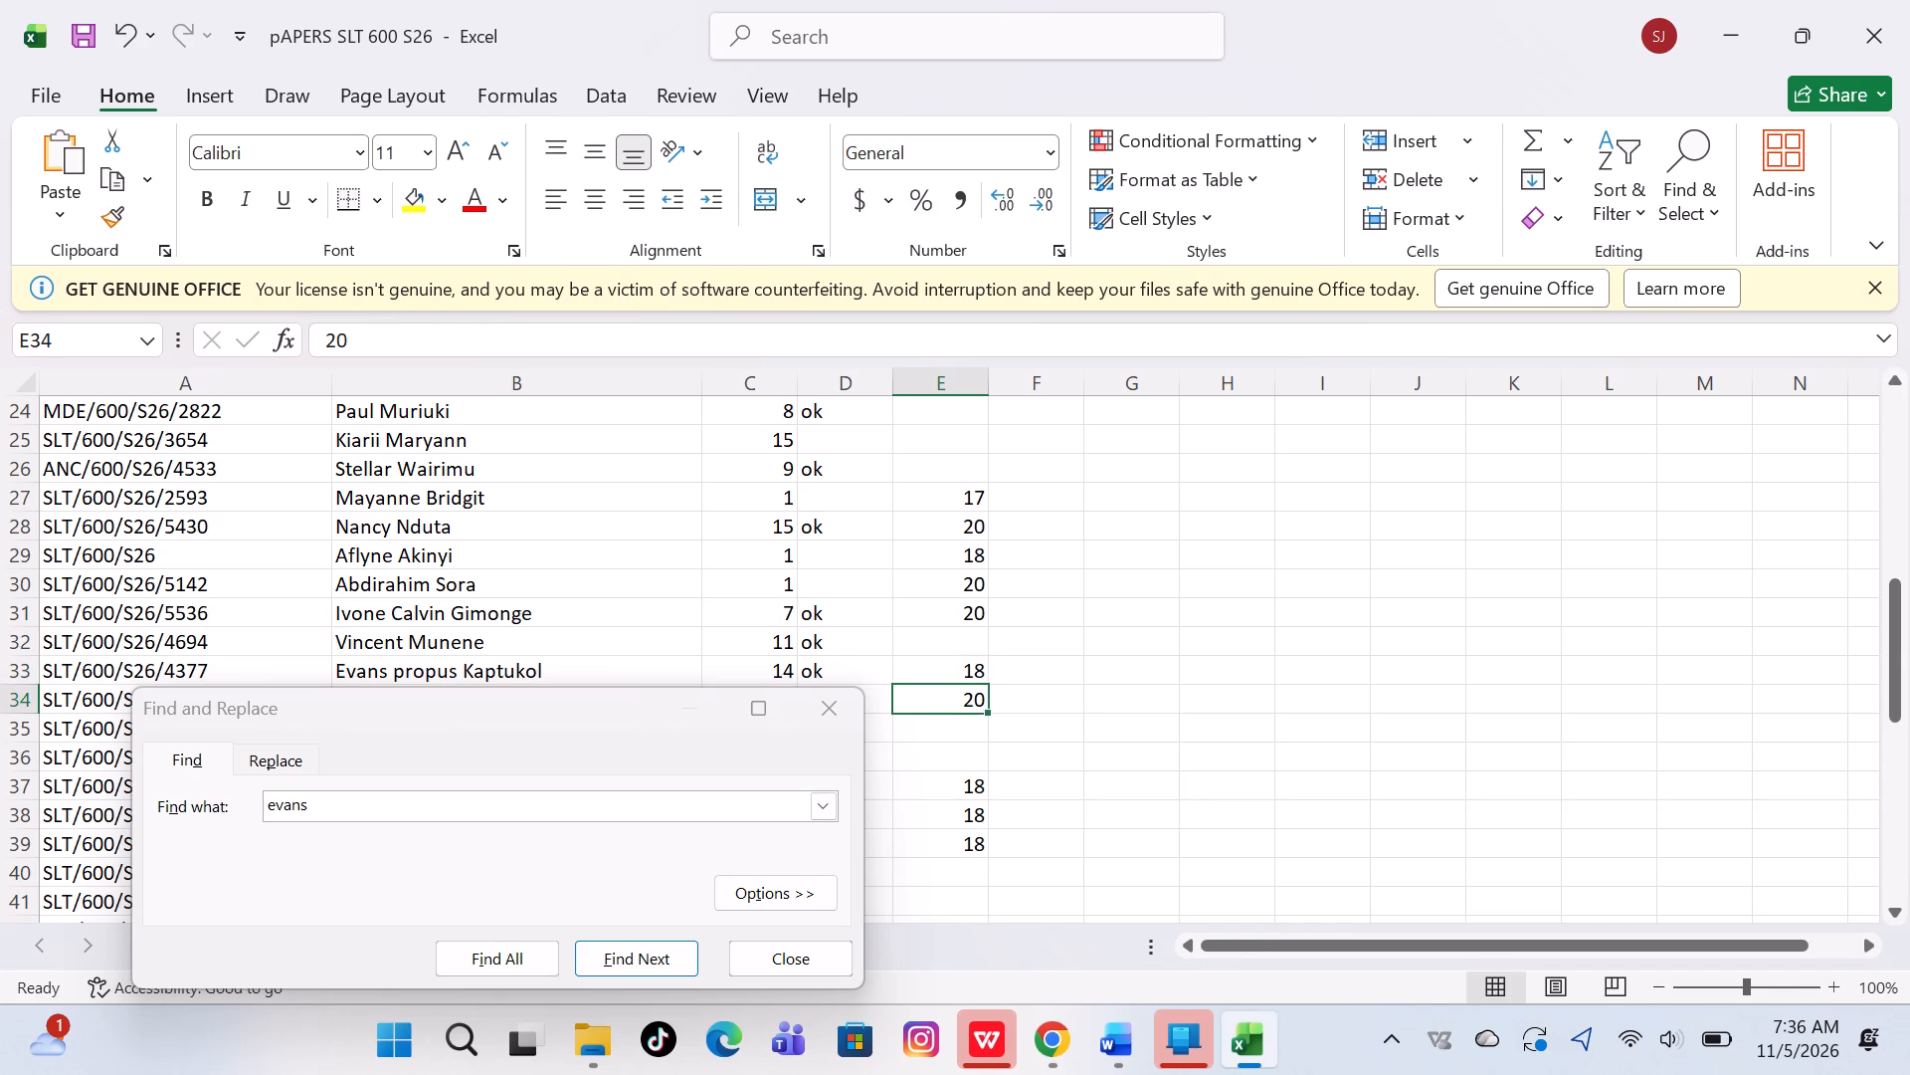
Find the student matching "dovine" and enter the mark 18 in column E of row 15.
left_click(343, 791)
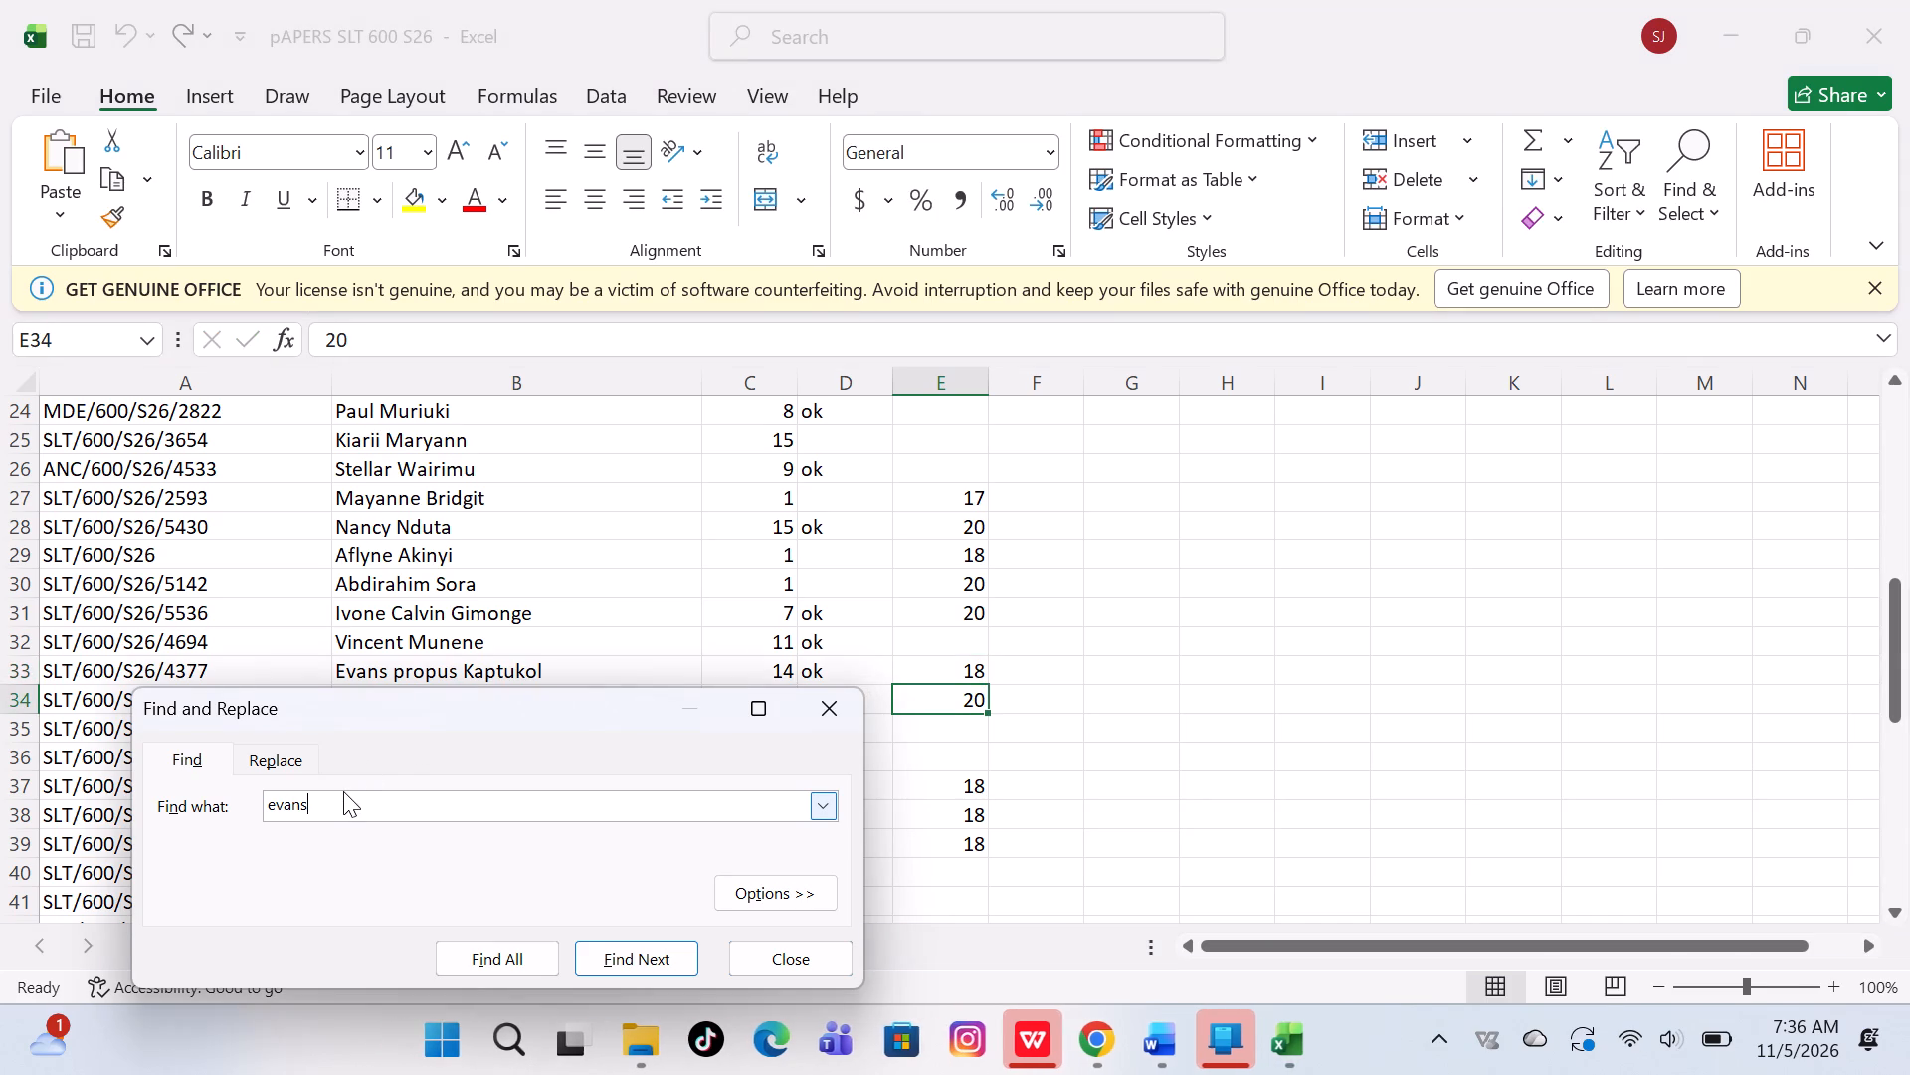
key("BackSpace")
key("BackSpace")
key("BackSpace")
key("BackSpace")
key("BackSpace")
key("BackSpace")
key("BackSpace")
key("BackSpace")
key("BackSpace")
key("BackSpace")
type("dovine")
key("Return")
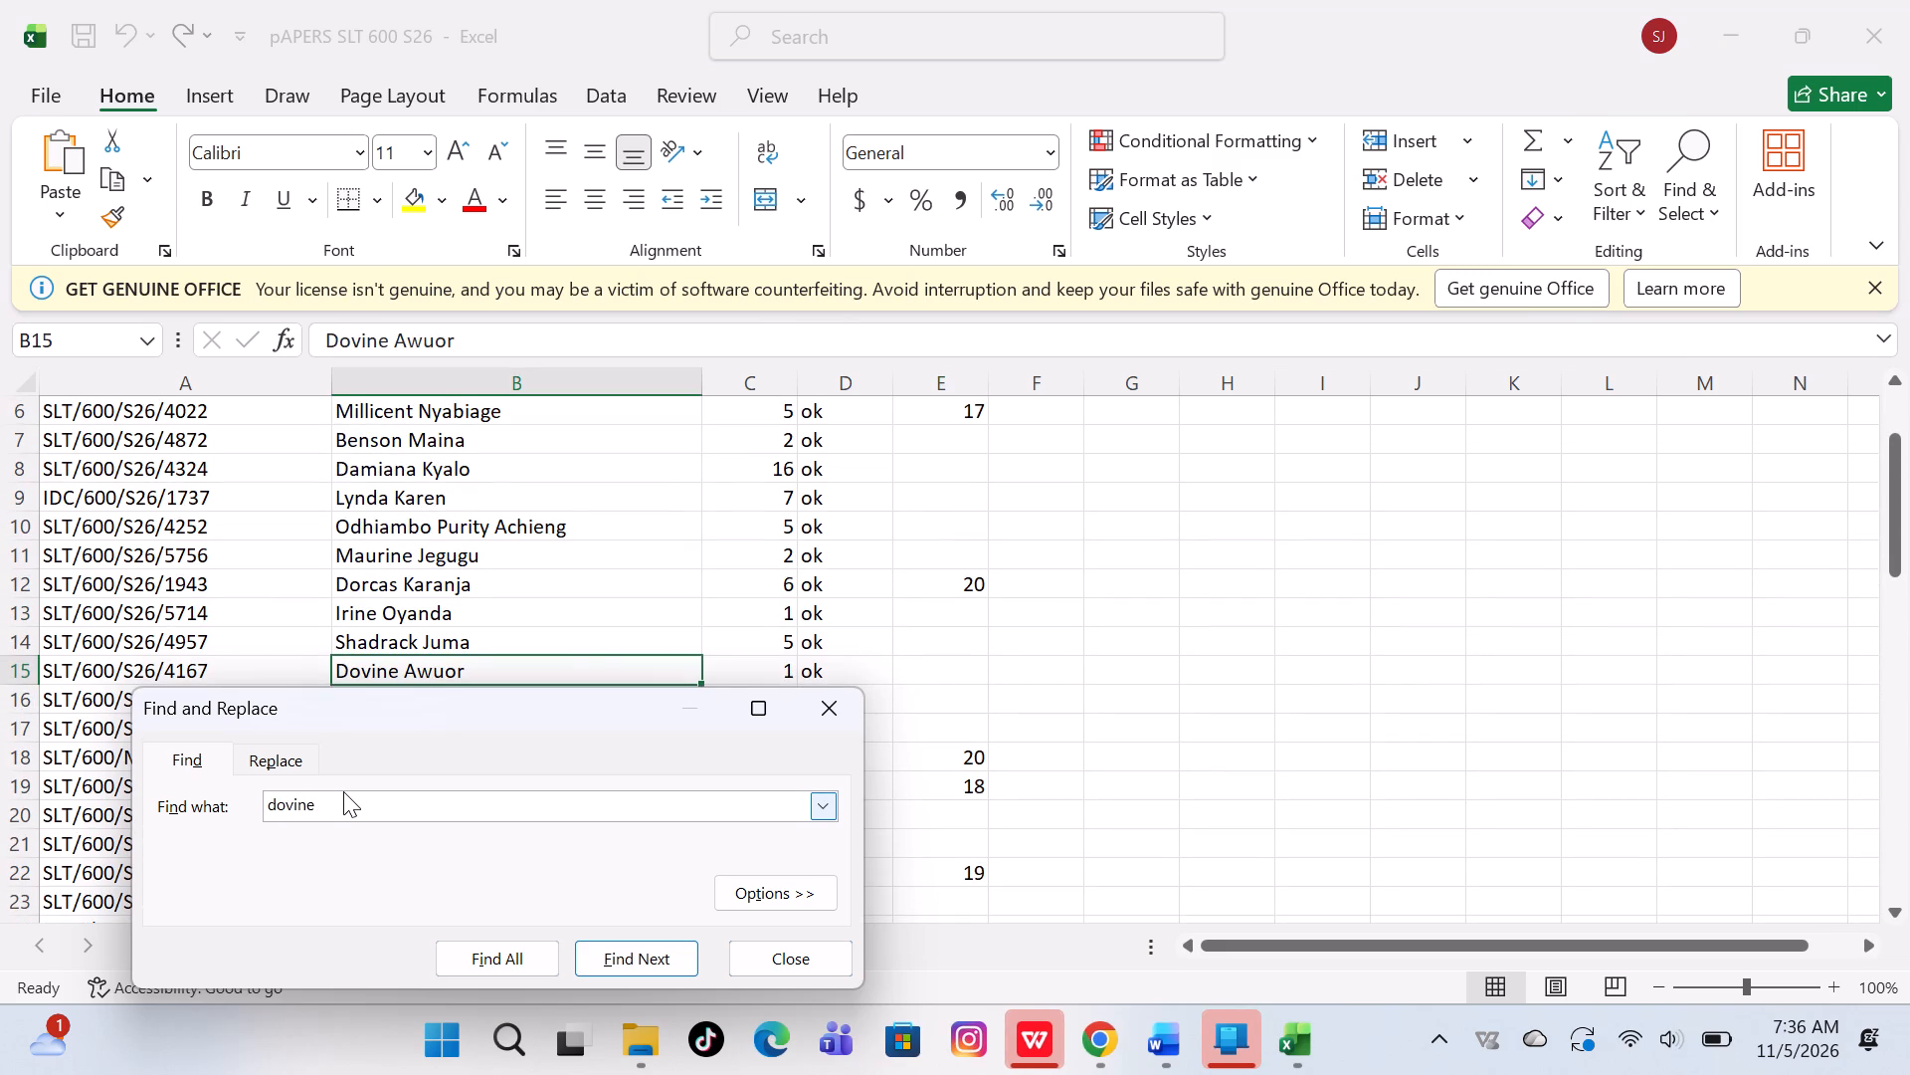
left_click(933, 667)
type("18")
key("Return")
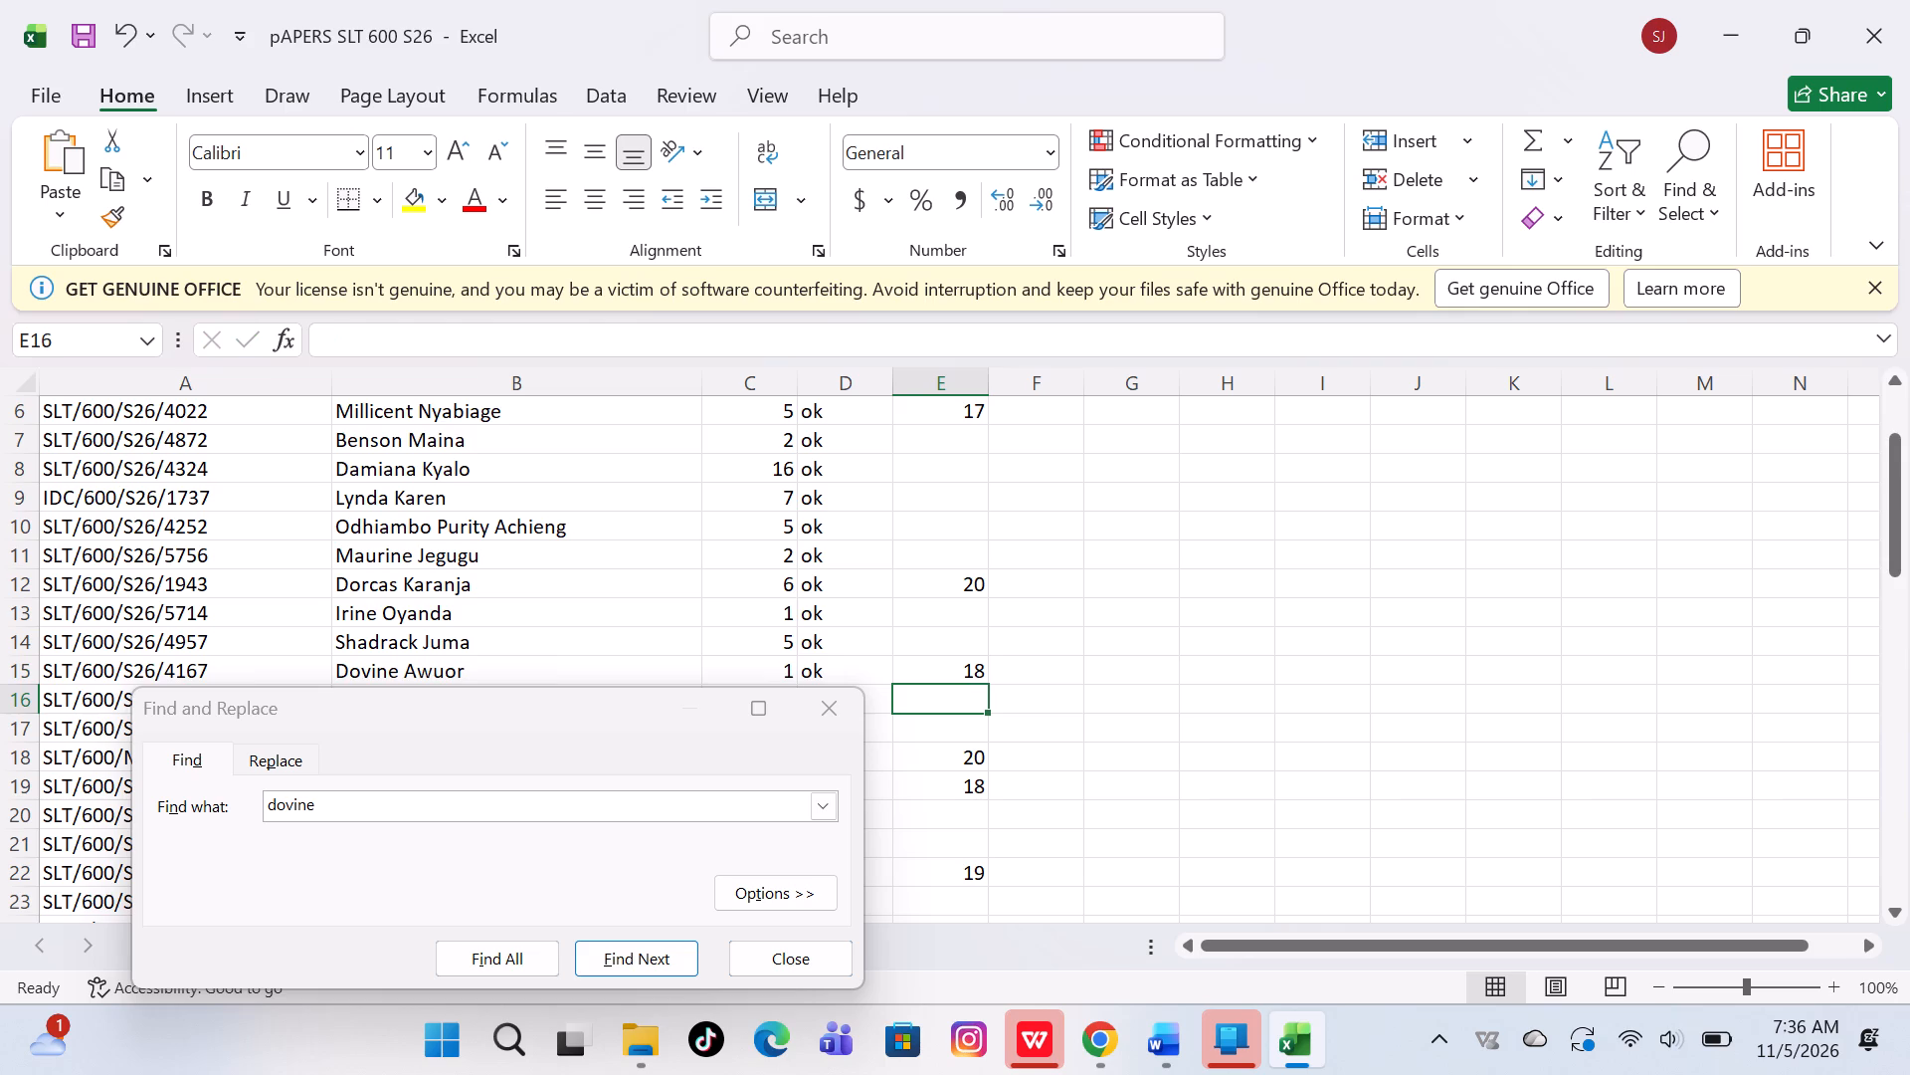
Find the student matching "mitchele" and enter the mark 17 in column E of row 50.
left_click(316, 803)
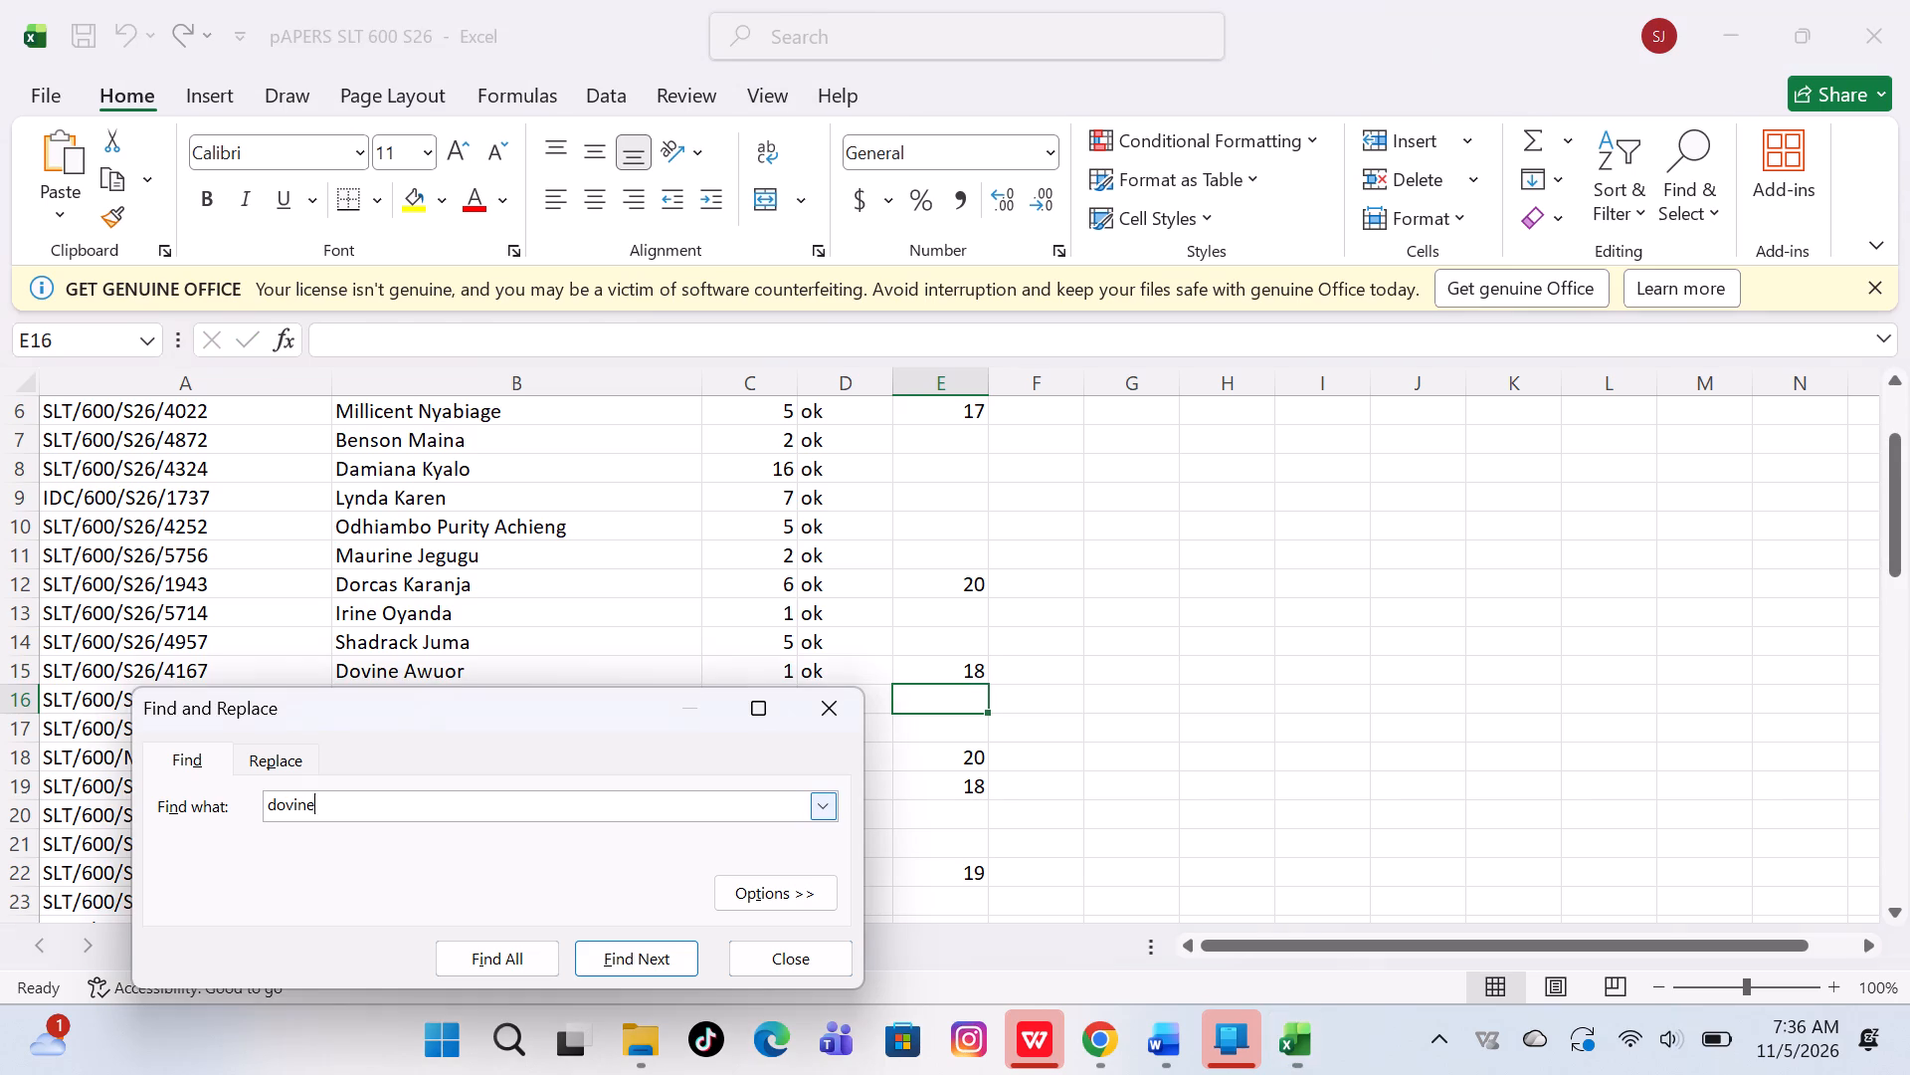
key("BackSpace")
key("BackSpace")
key("BackSpace")
key("BackSpace")
key("BackSpace")
key("BackSpace")
key("BackSpace")
key("BackSpace")
key("BackSpace")
key("BackSpace")
key("BackSpace")
key("BackSpace")
key("BackSpace")
type("mitchelle")
key("Return")
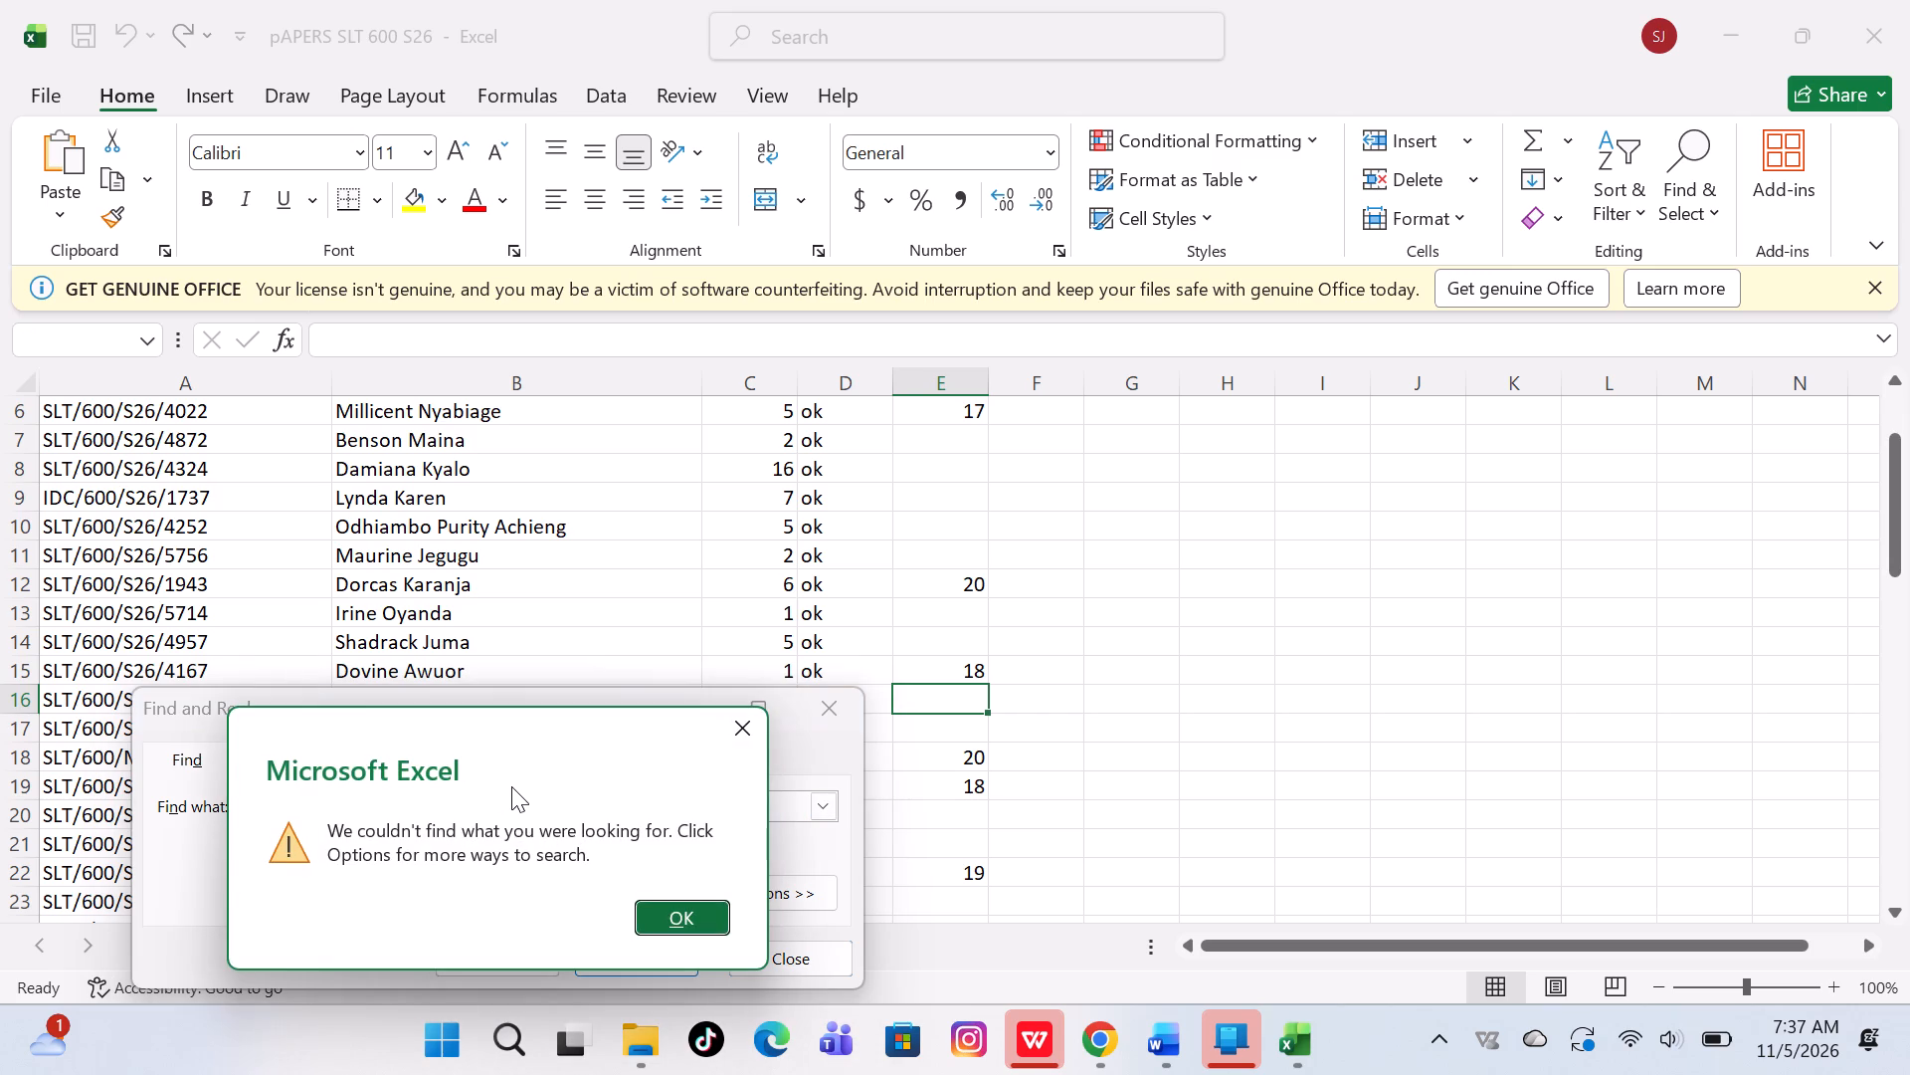
left_click(739, 717)
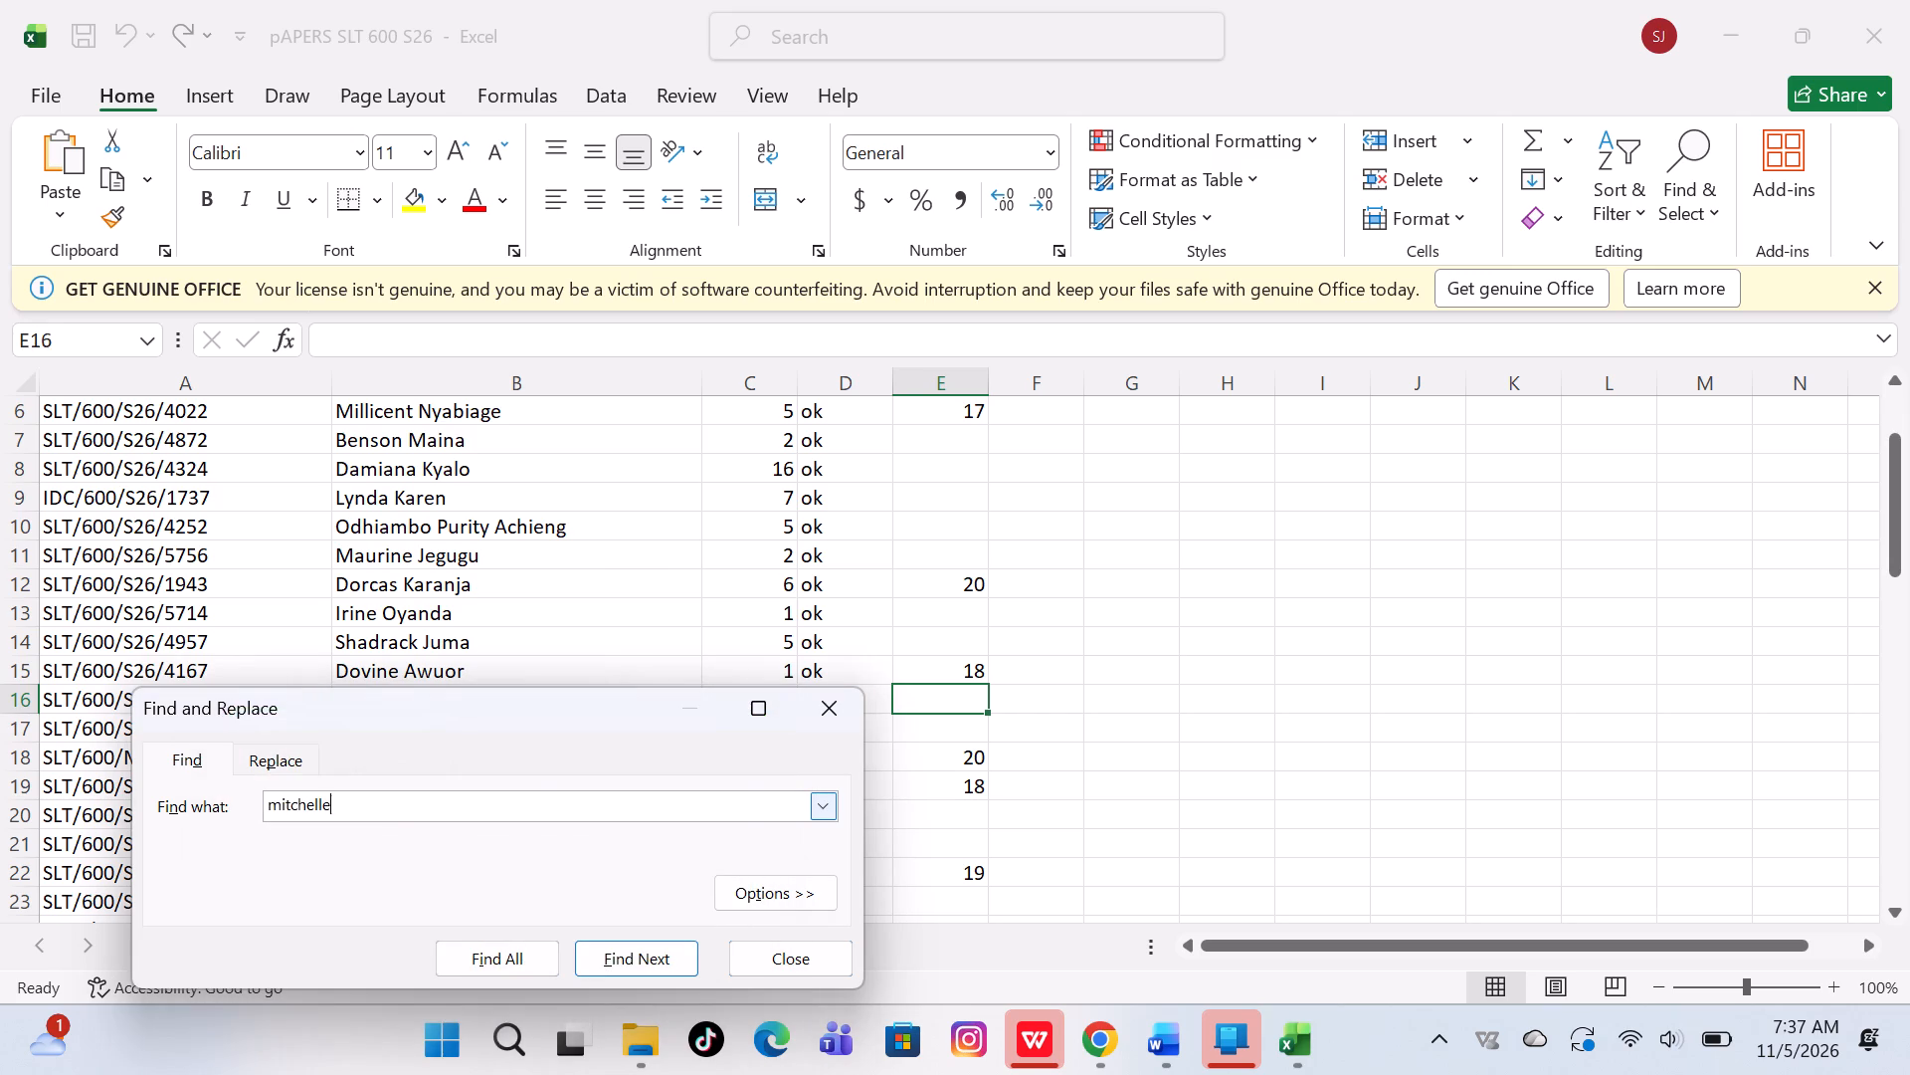
key("BackSpace")
key("BackSpace")
key("e")
key("Return")
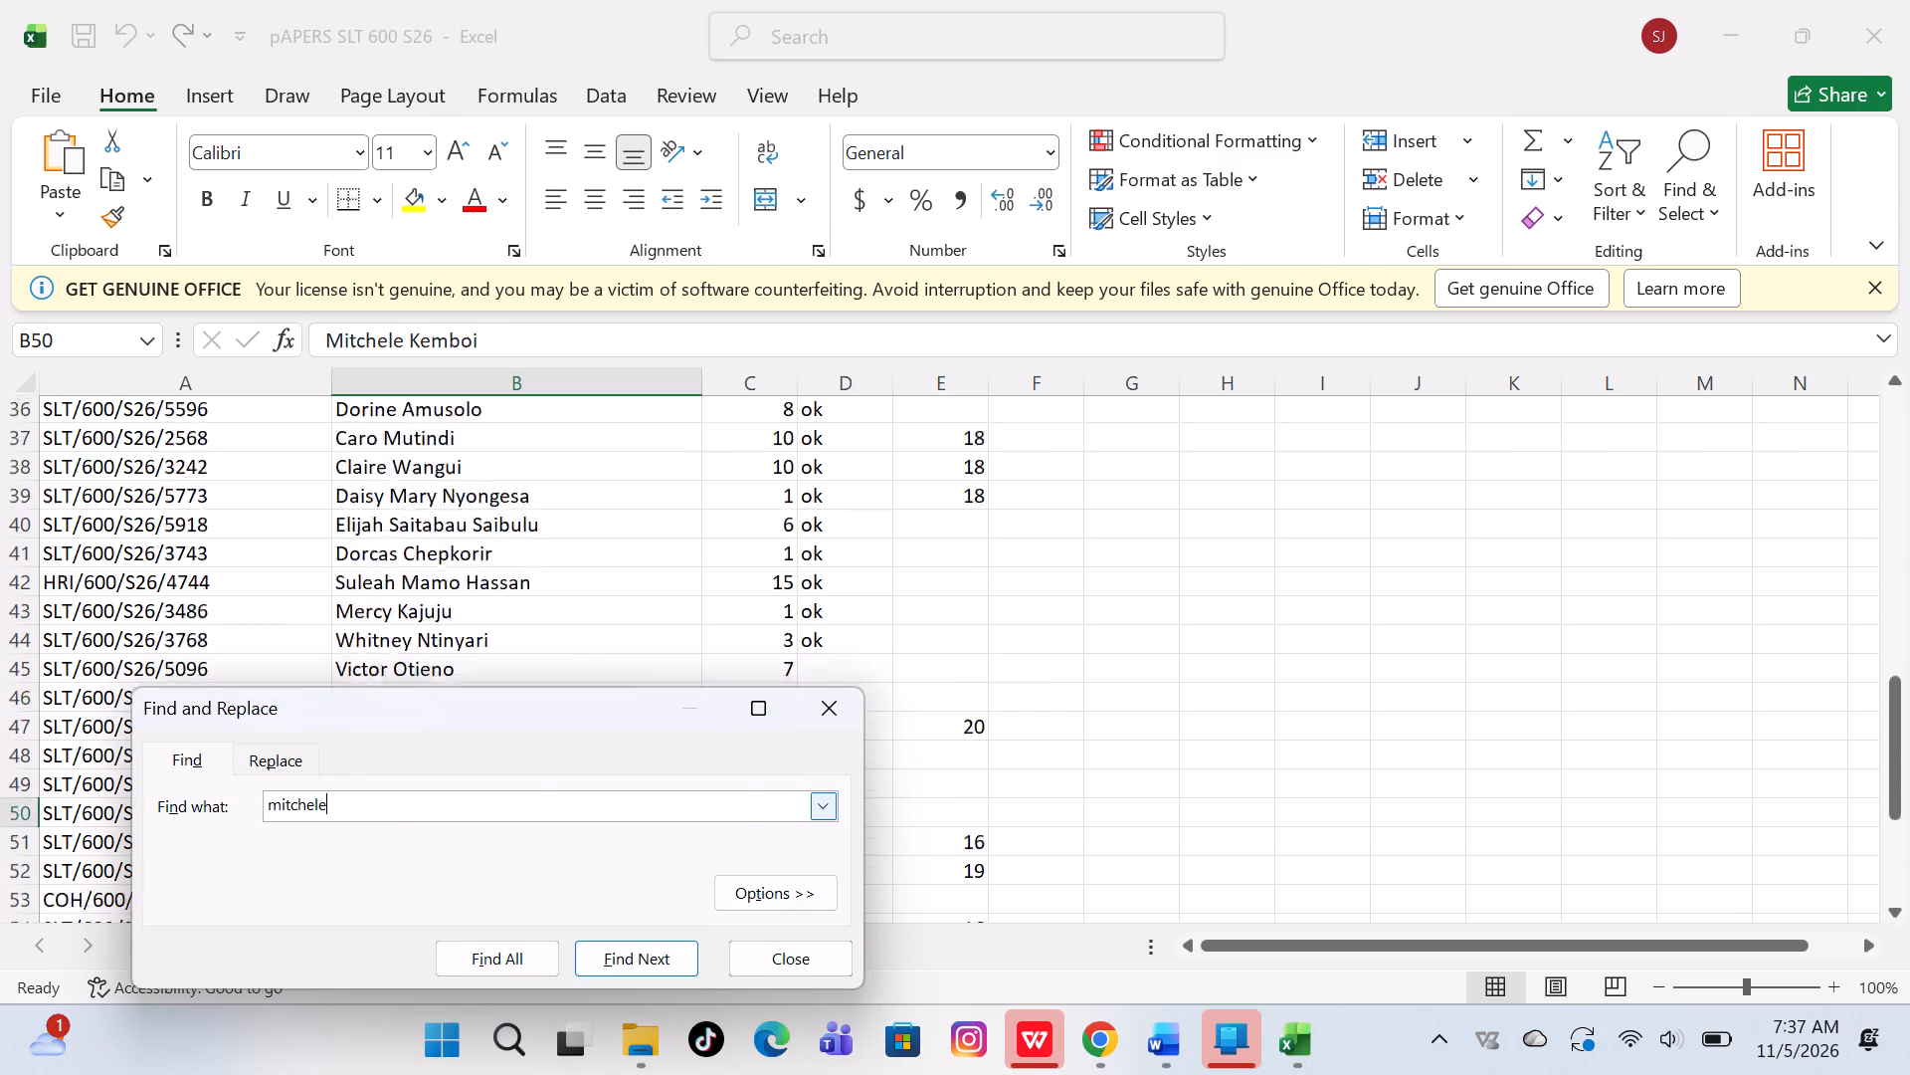
left_click(962, 680)
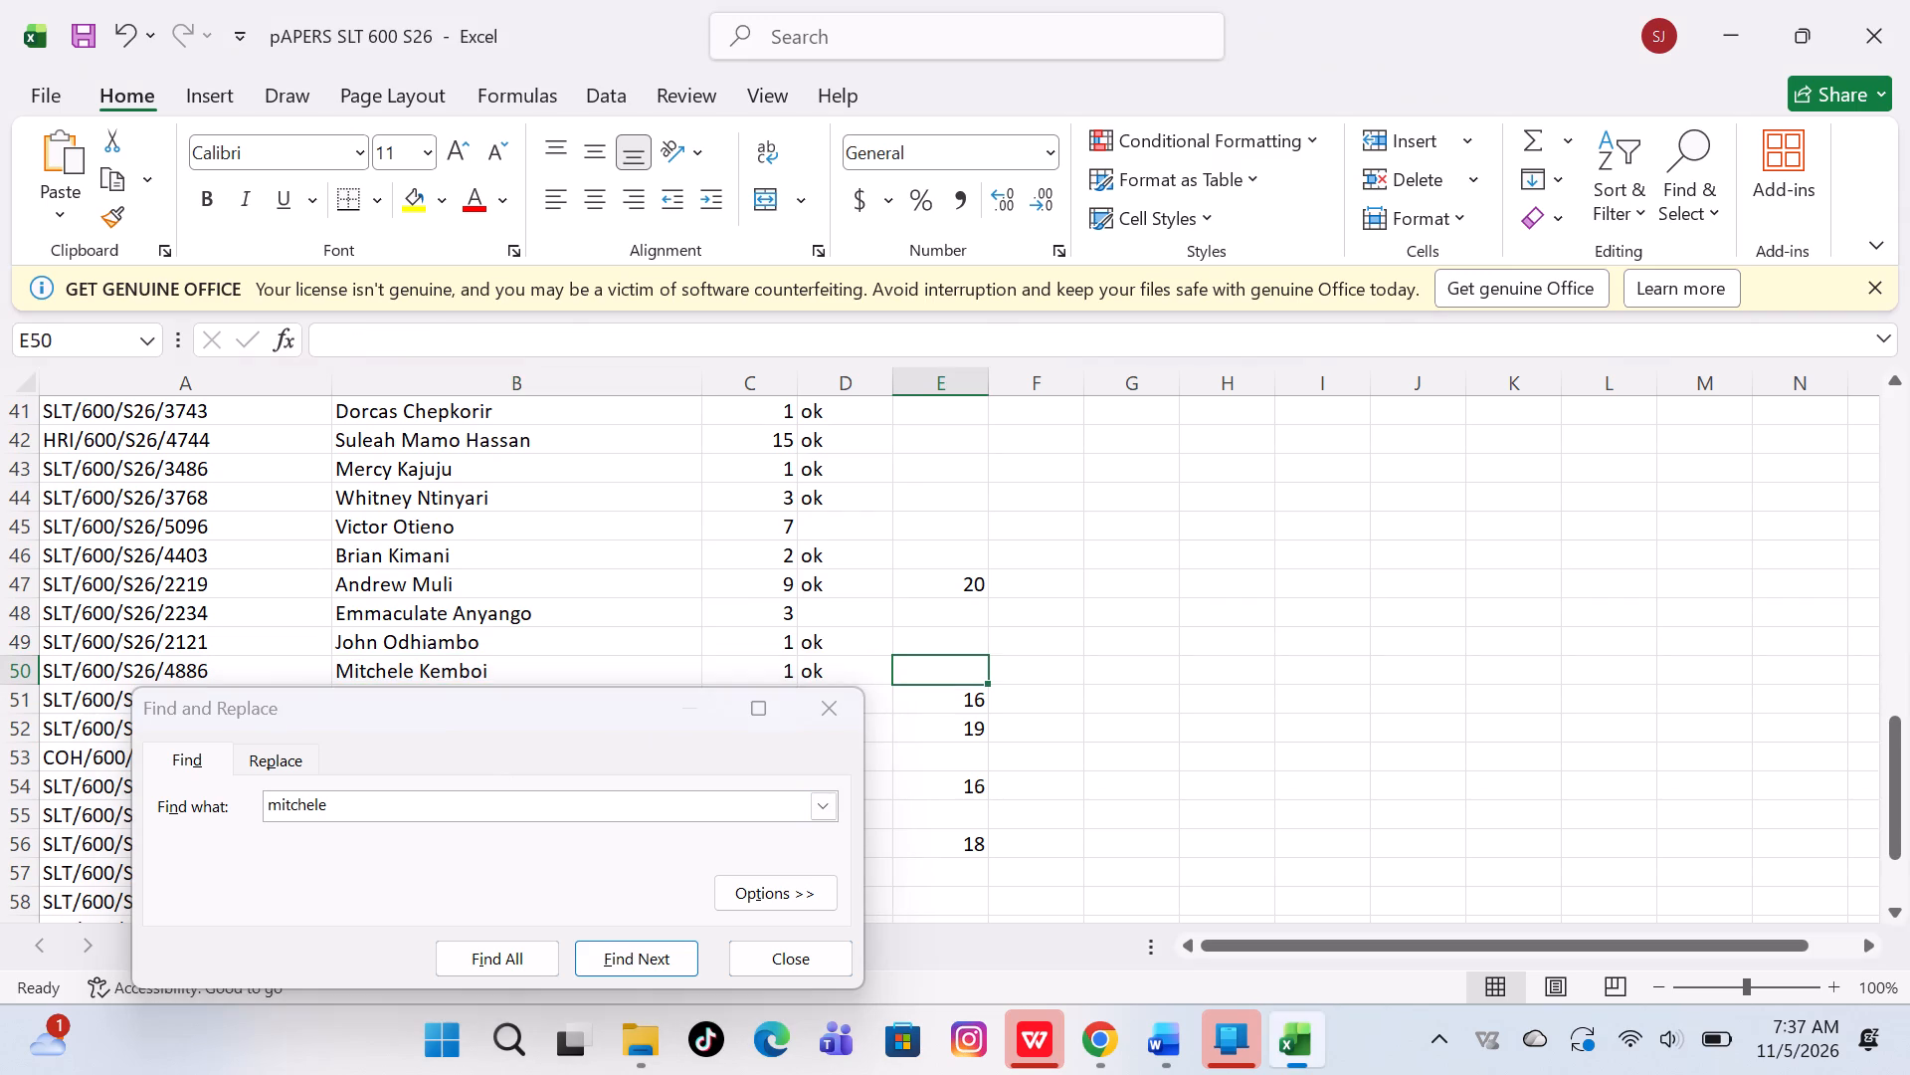
type("17")
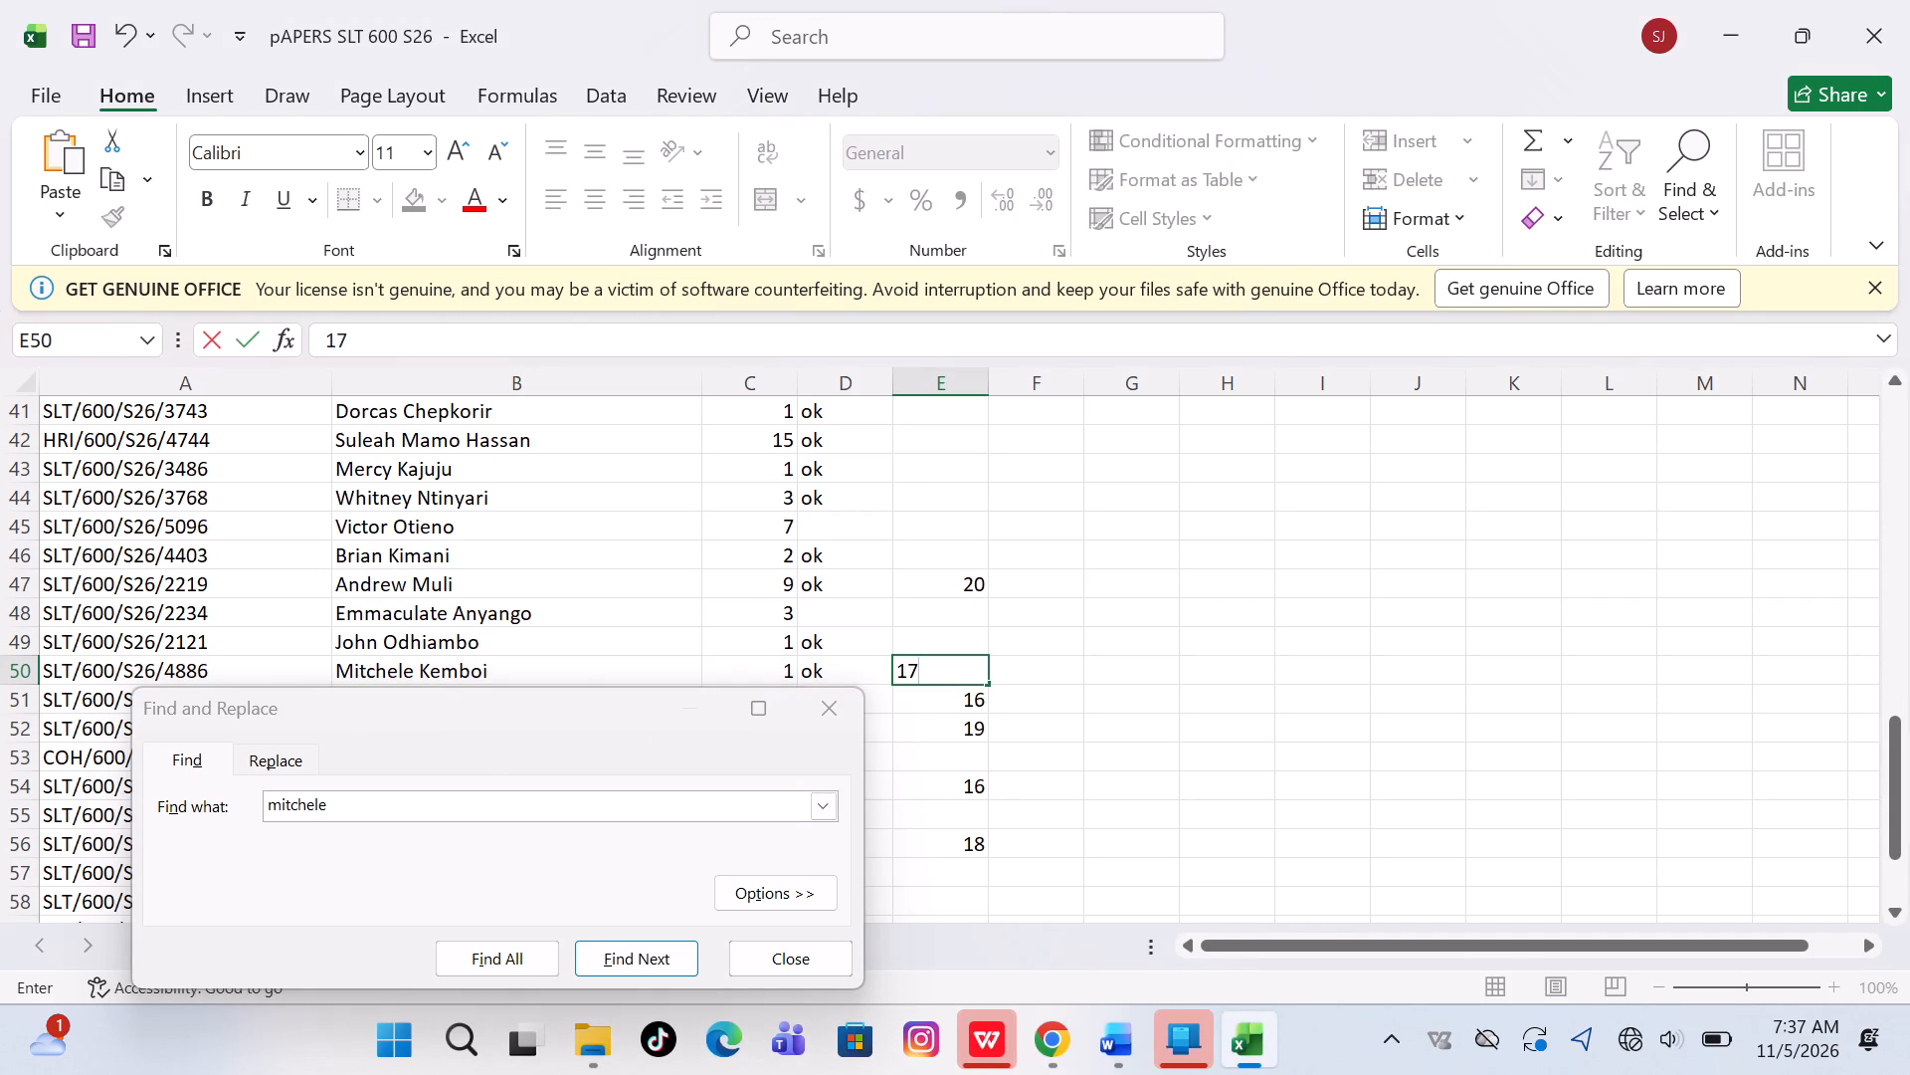
Find the student matching "lynda" and enter the mark 16 in column E of row 9.
left_click(433, 811)
key("BackSpace")
key("BackSpace")
key("BackSpace")
key("BackSpace")
key("BackSpace")
key("BackSpace")
key("BackSpace")
key("BackSpace")
key("BackSpace")
key("BackSpace")
key("BackSpace")
key("BackSpace")
key("BackSpace")
key("BackSpace")
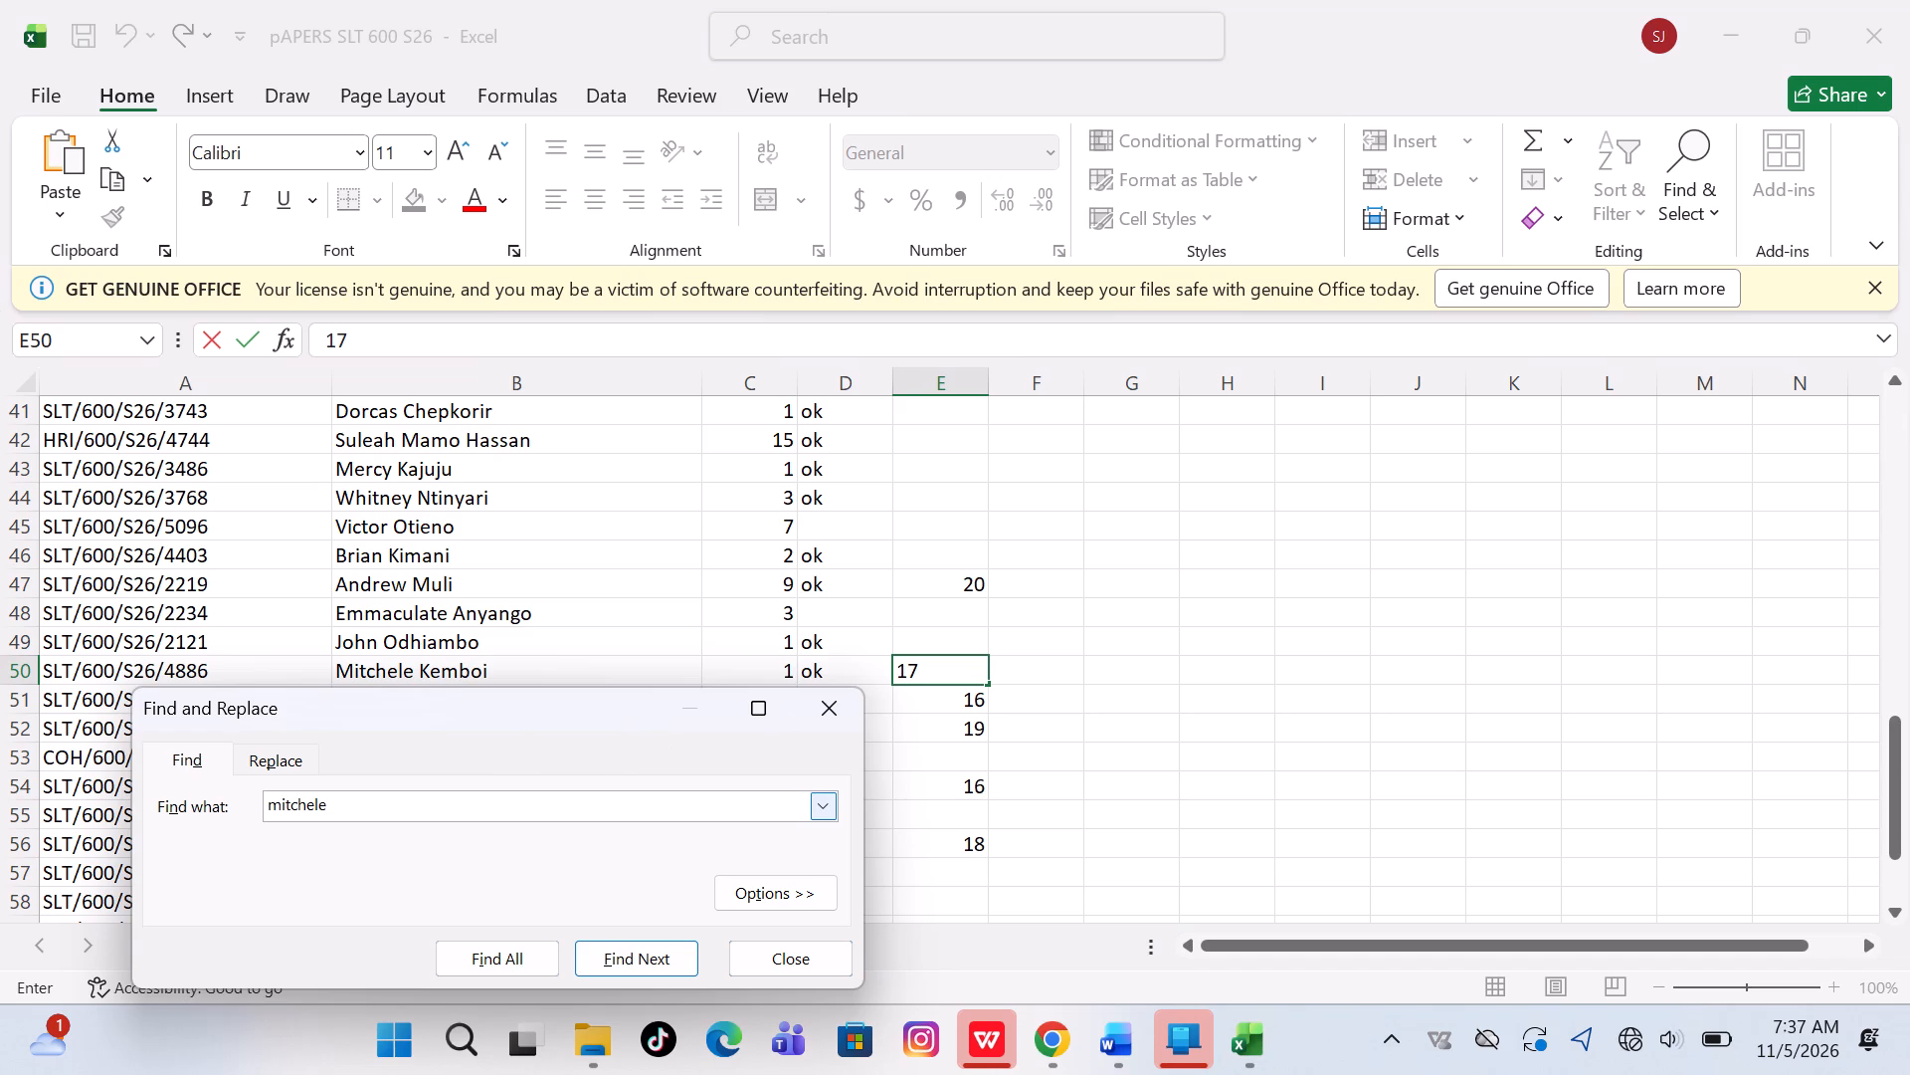
type("lynda")
key("Return")
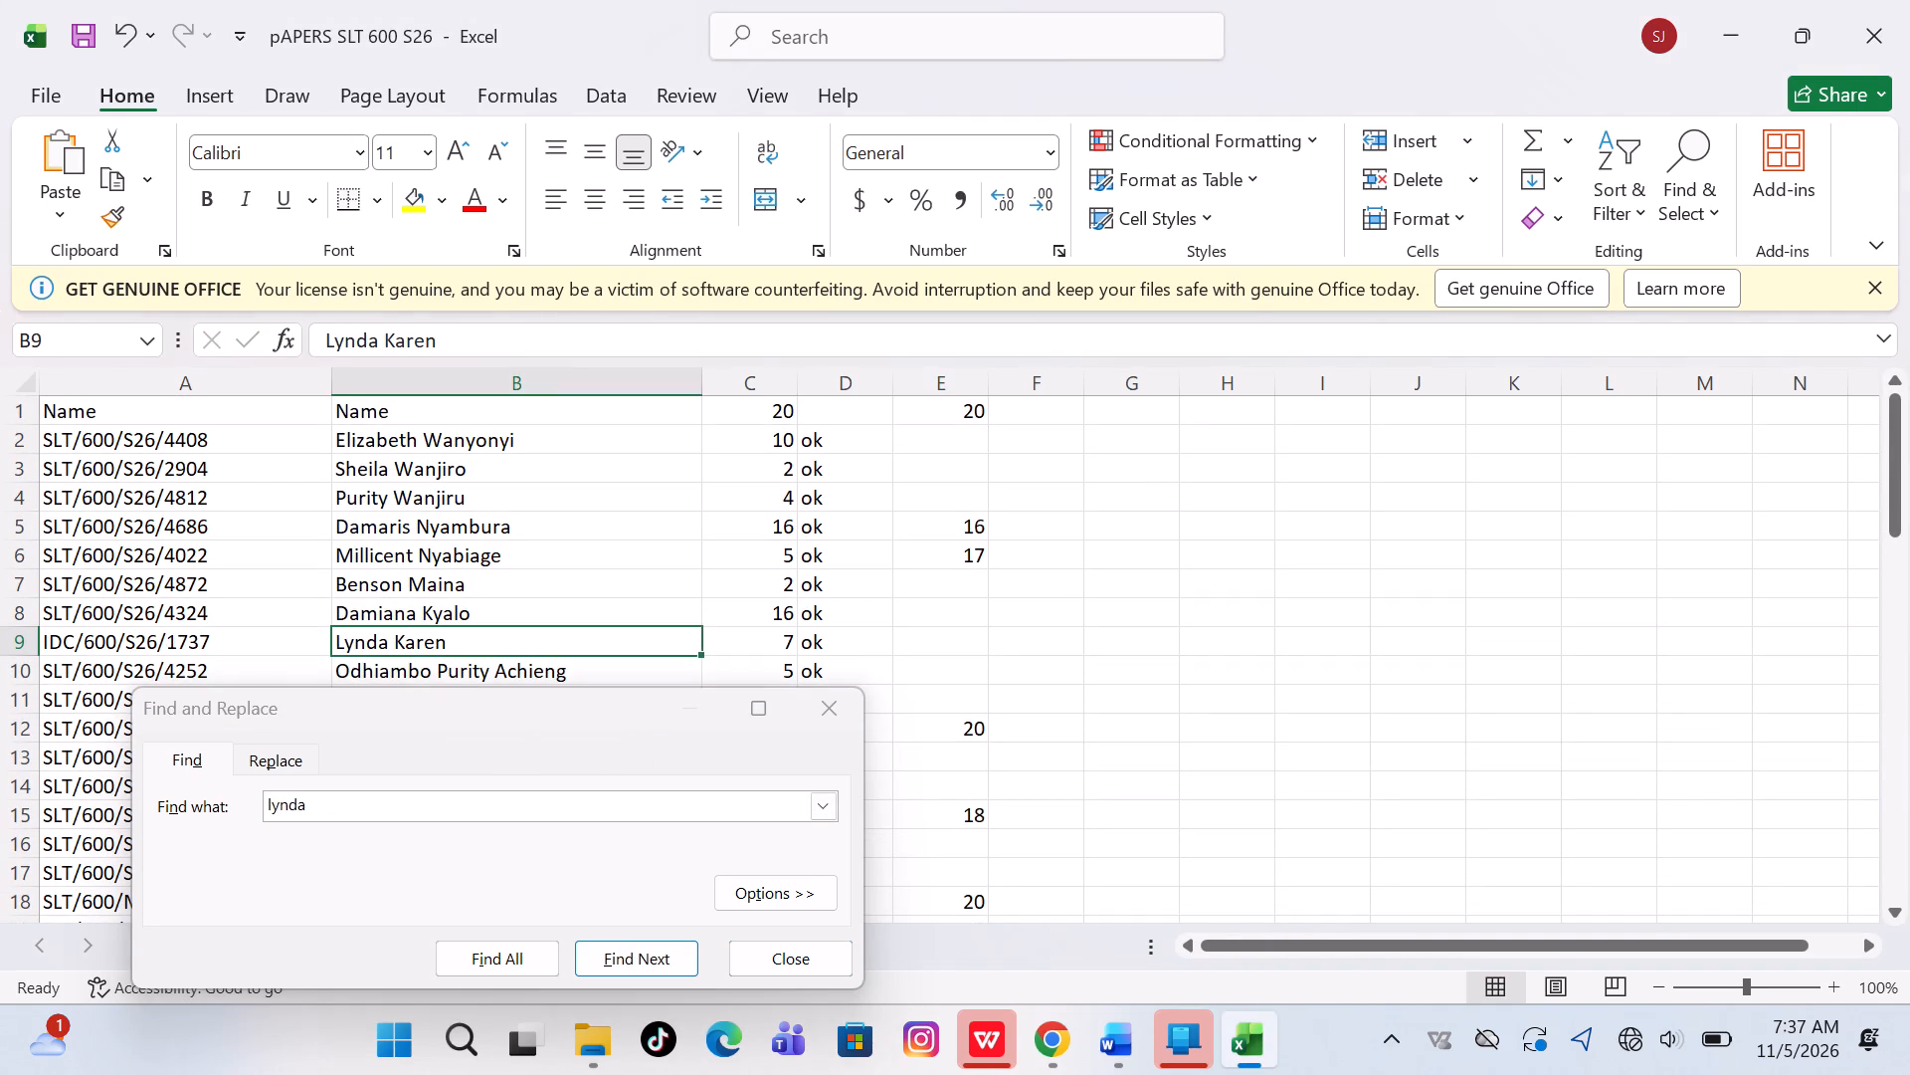
left_click(925, 645)
type("16")
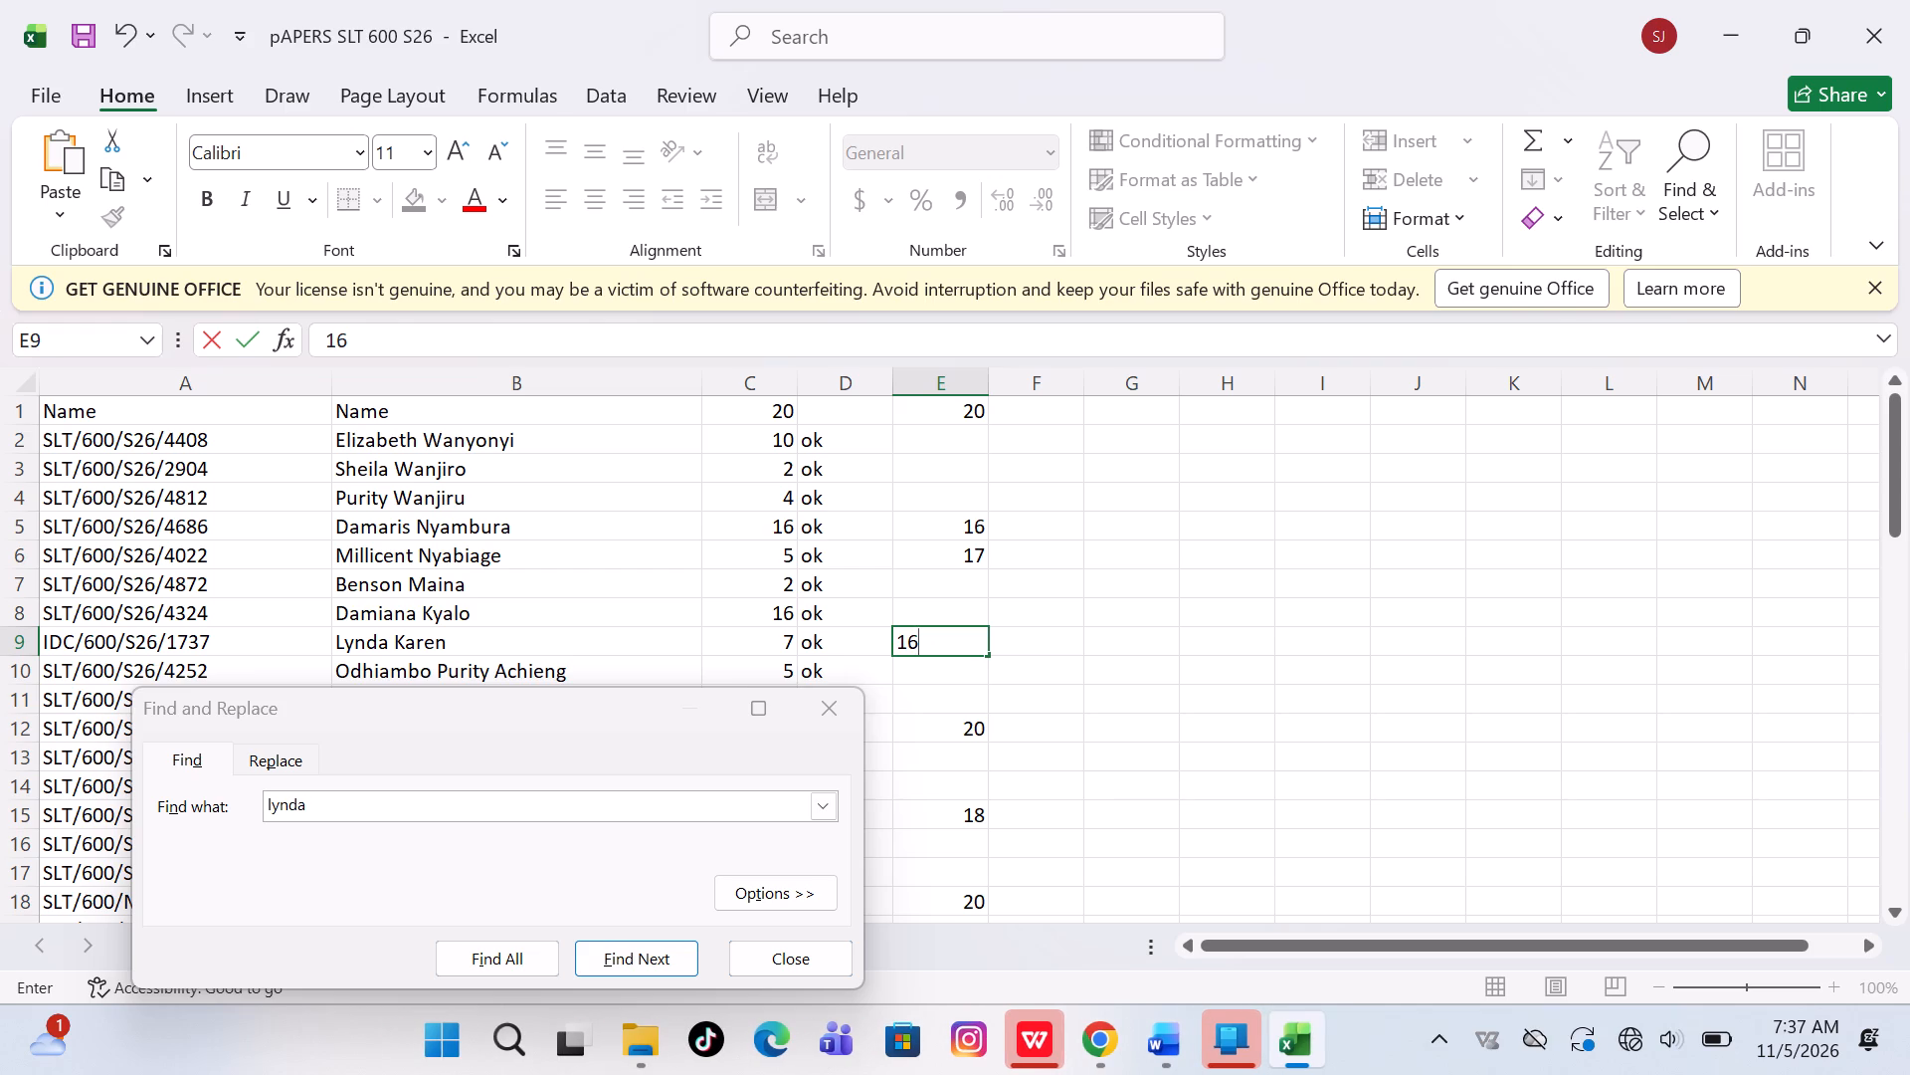
Find the student matching "kiarii" and enter the mark 18 in column E of row 25.
left_click(453, 820)
key("BackSpace")
key("BackSpace")
key("BackSpace")
key("BackSpace")
key("BackSpace")
key("BackSpace")
key("BackSpace")
key("BackSpace")
key("BackSpace")
key("BackSpace")
key("BackSpace")
key("BackSpace")
key("BackSpace")
key("BackSpace")
key("BackSpace")
key("BackSpace")
key("BackSpace")
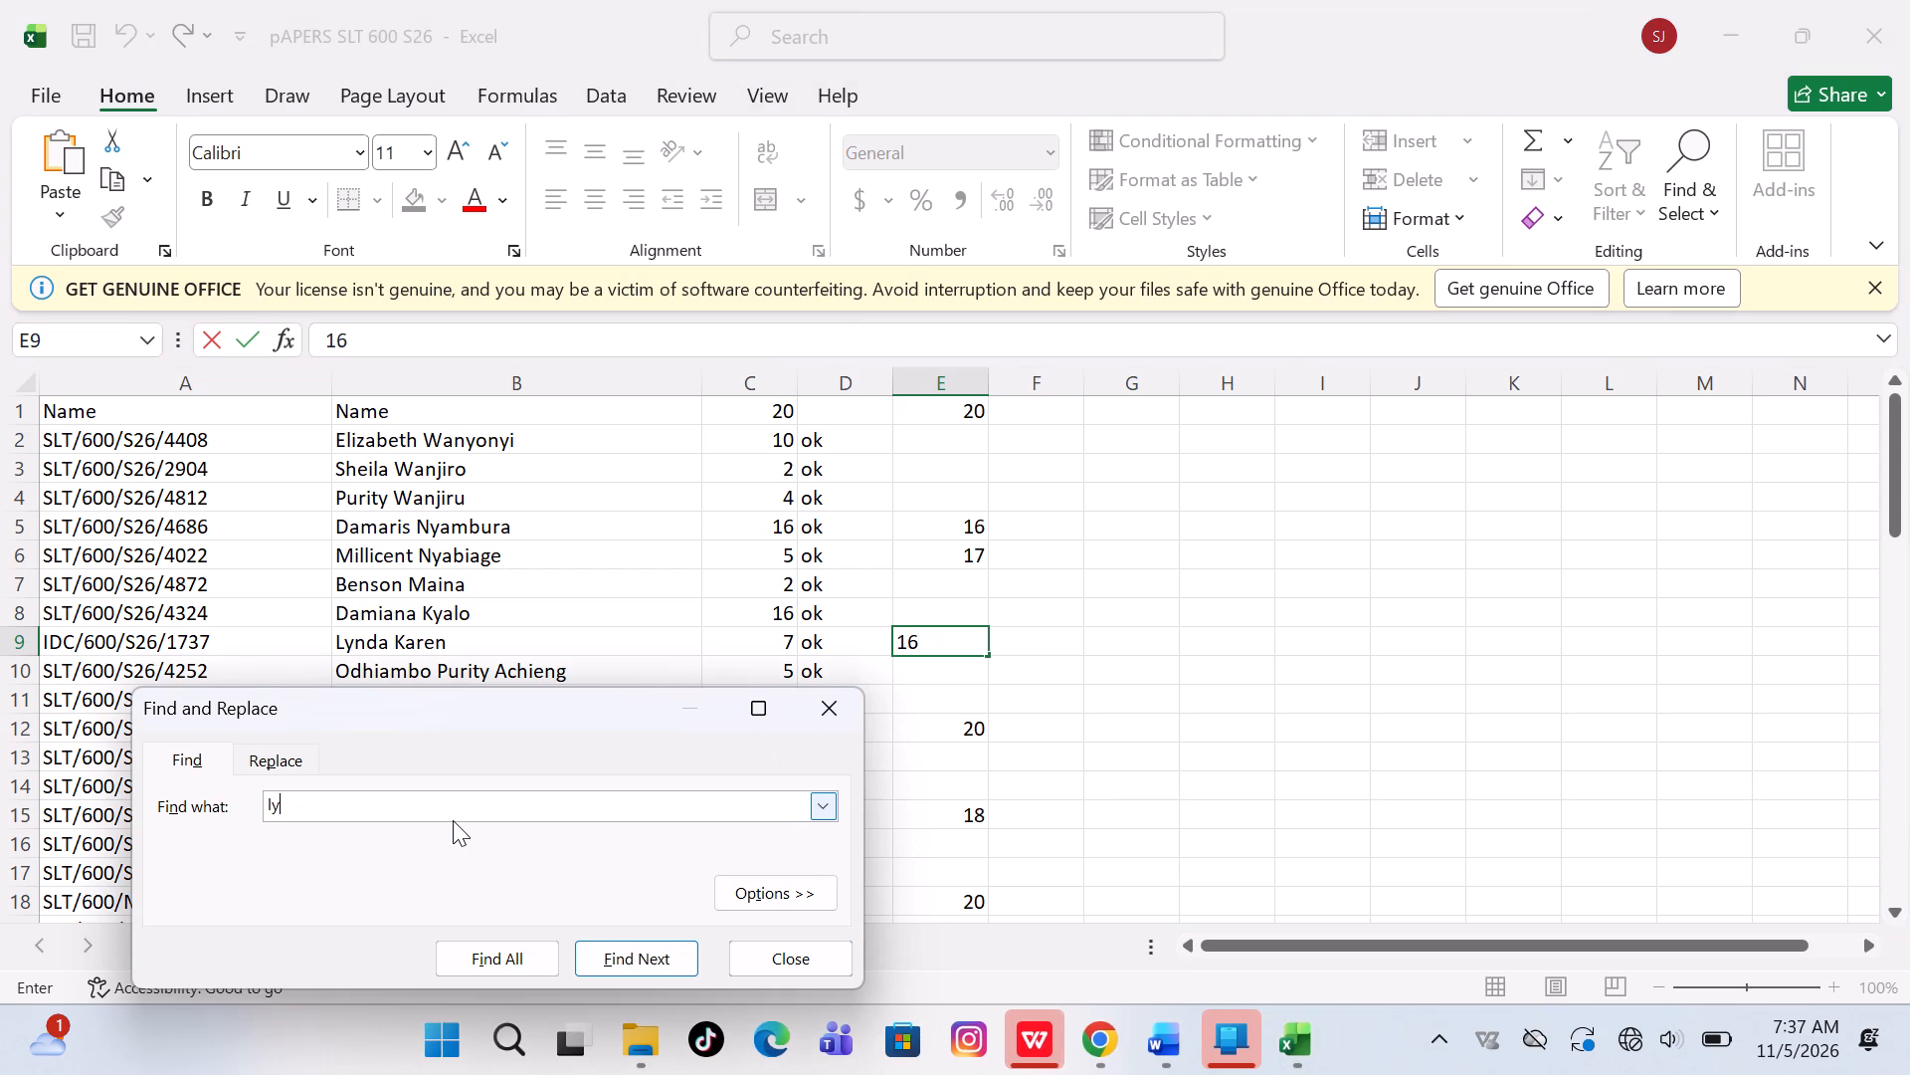
key("BackSpace")
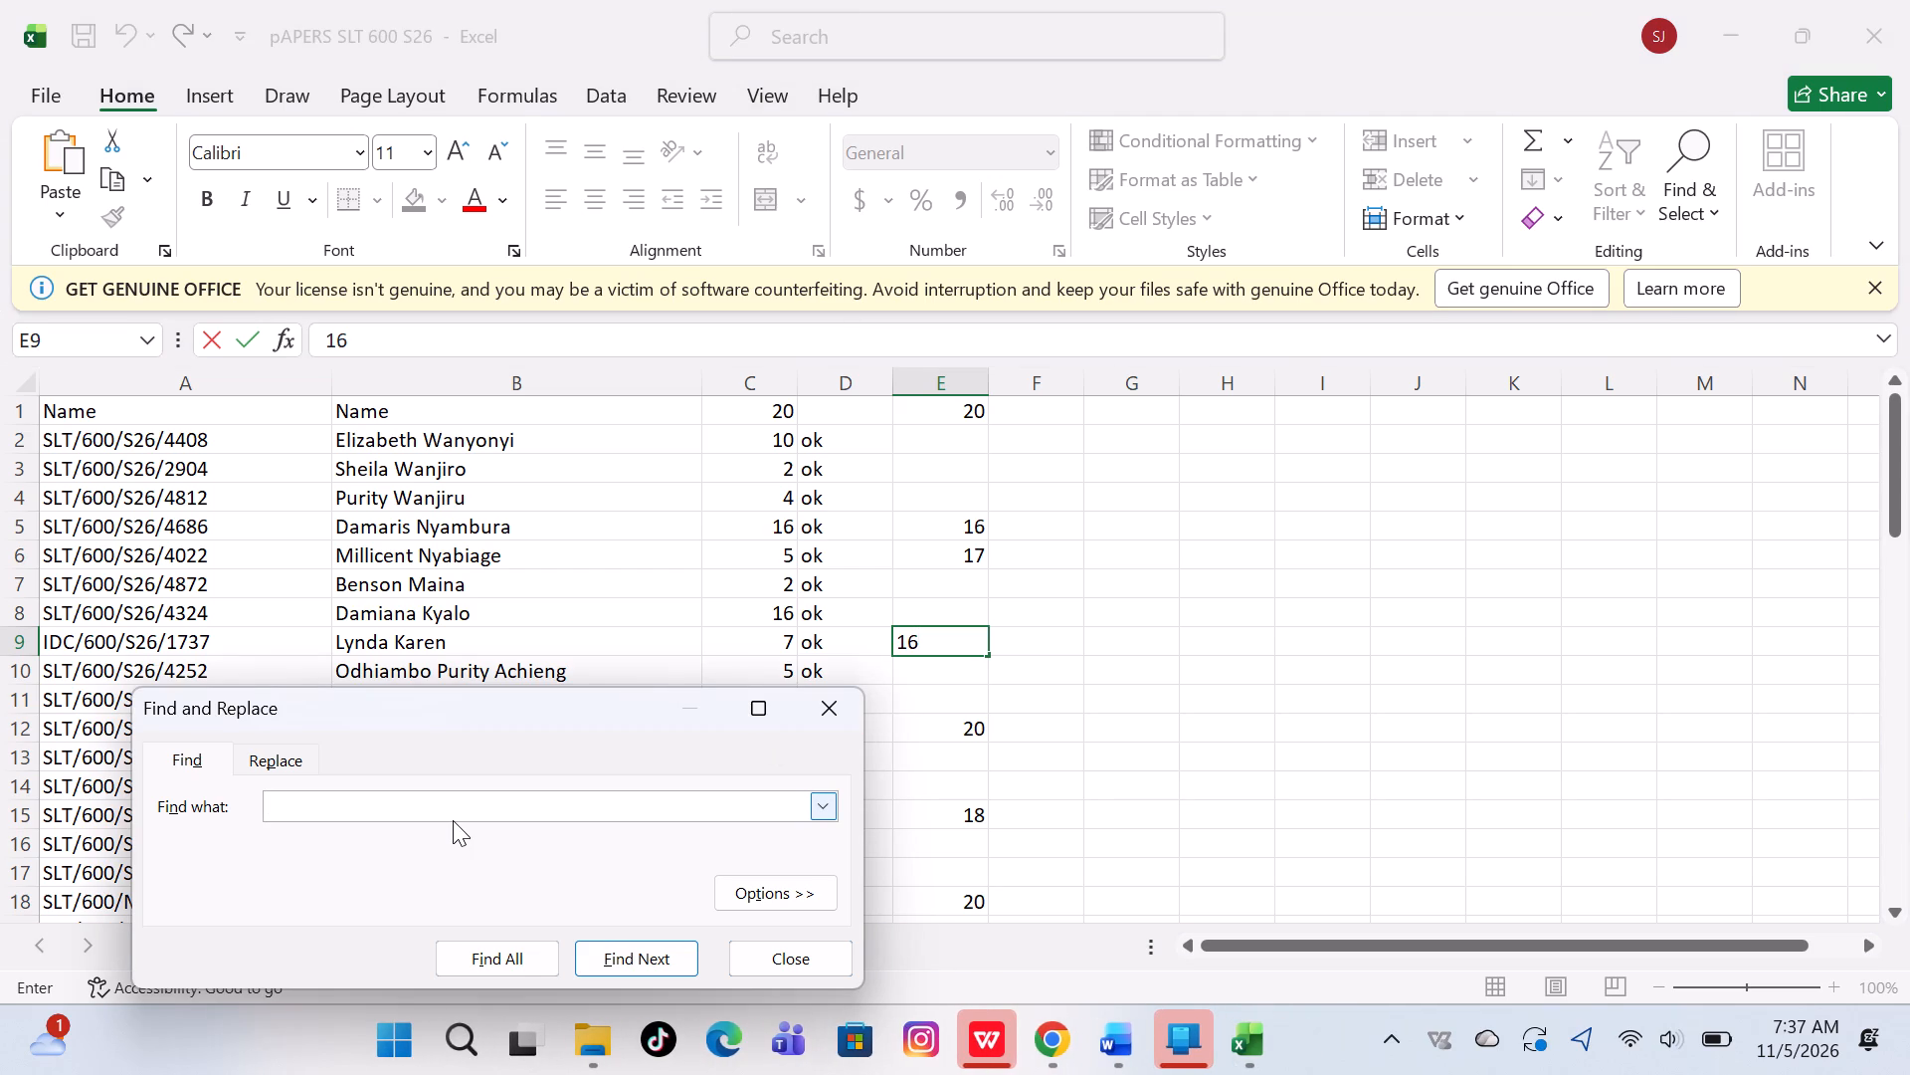
type("kiarii")
key("Return")
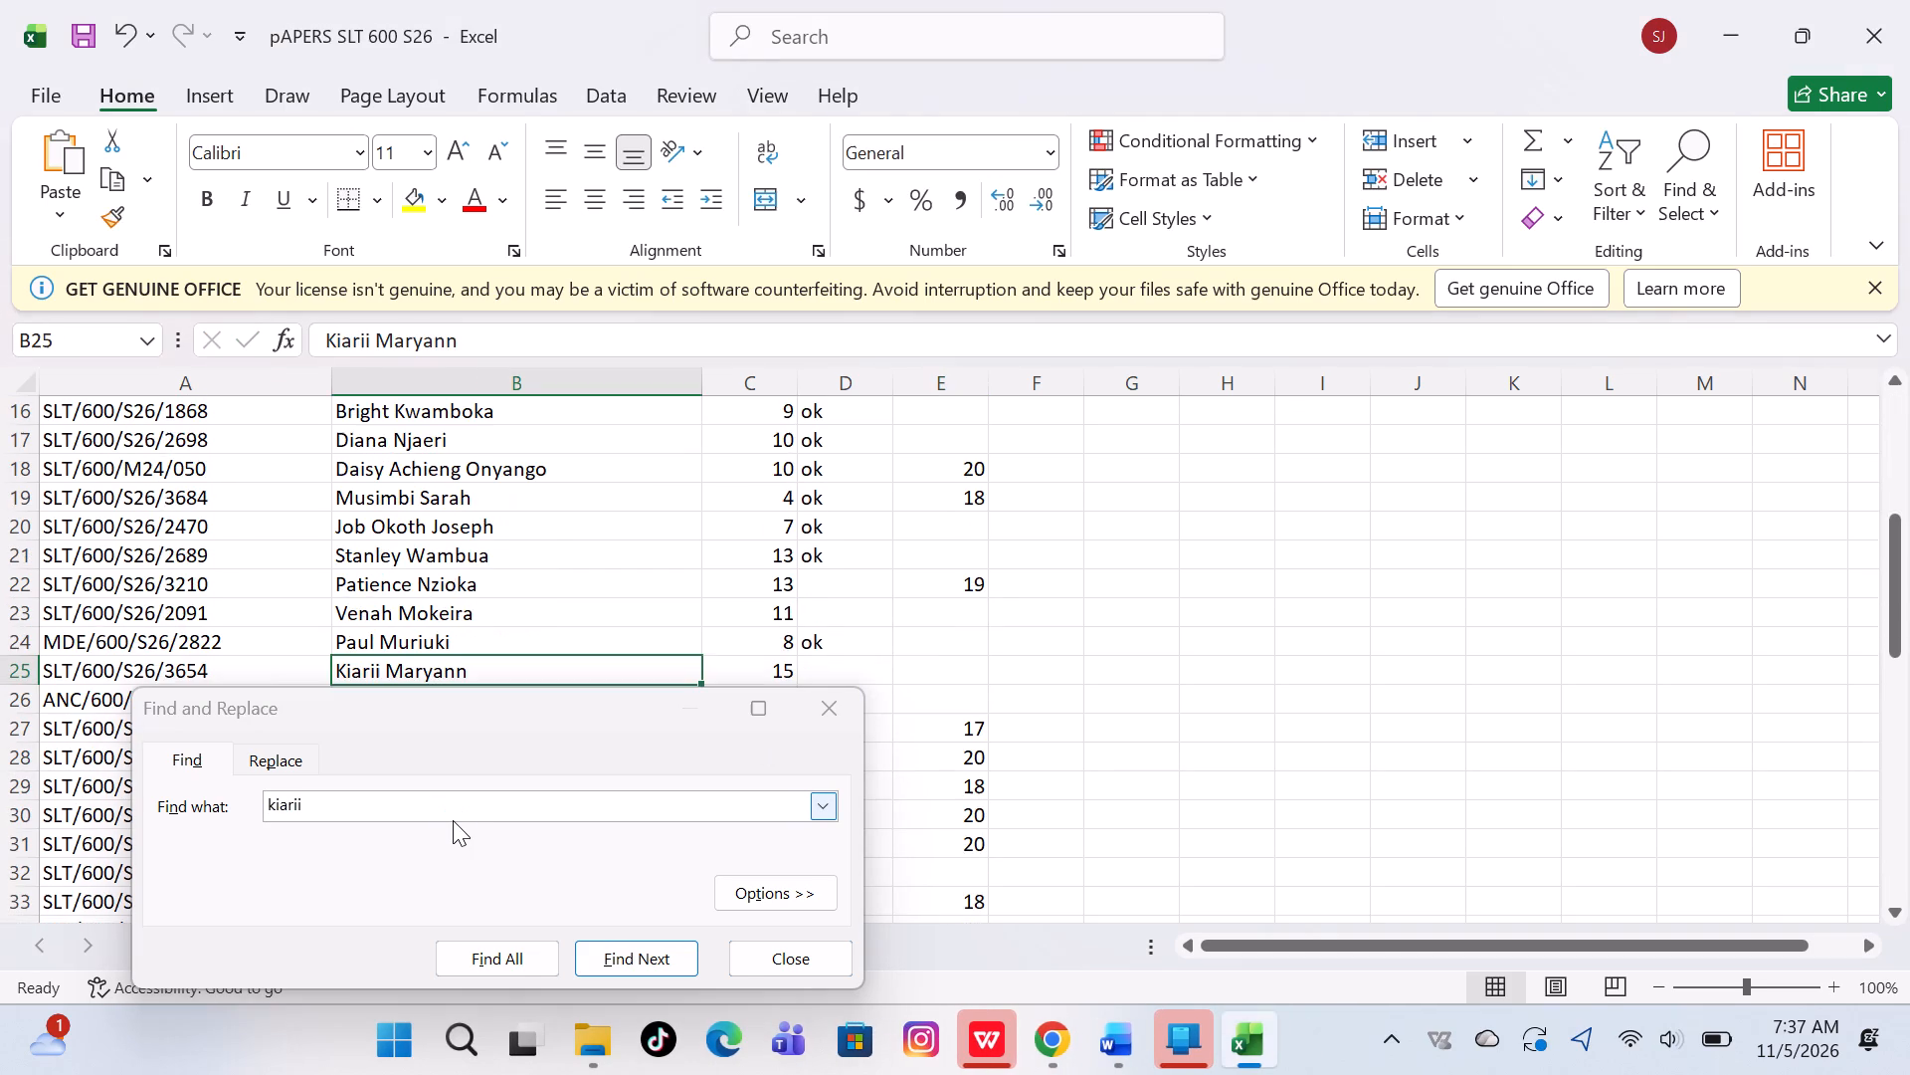
left_click(930, 681)
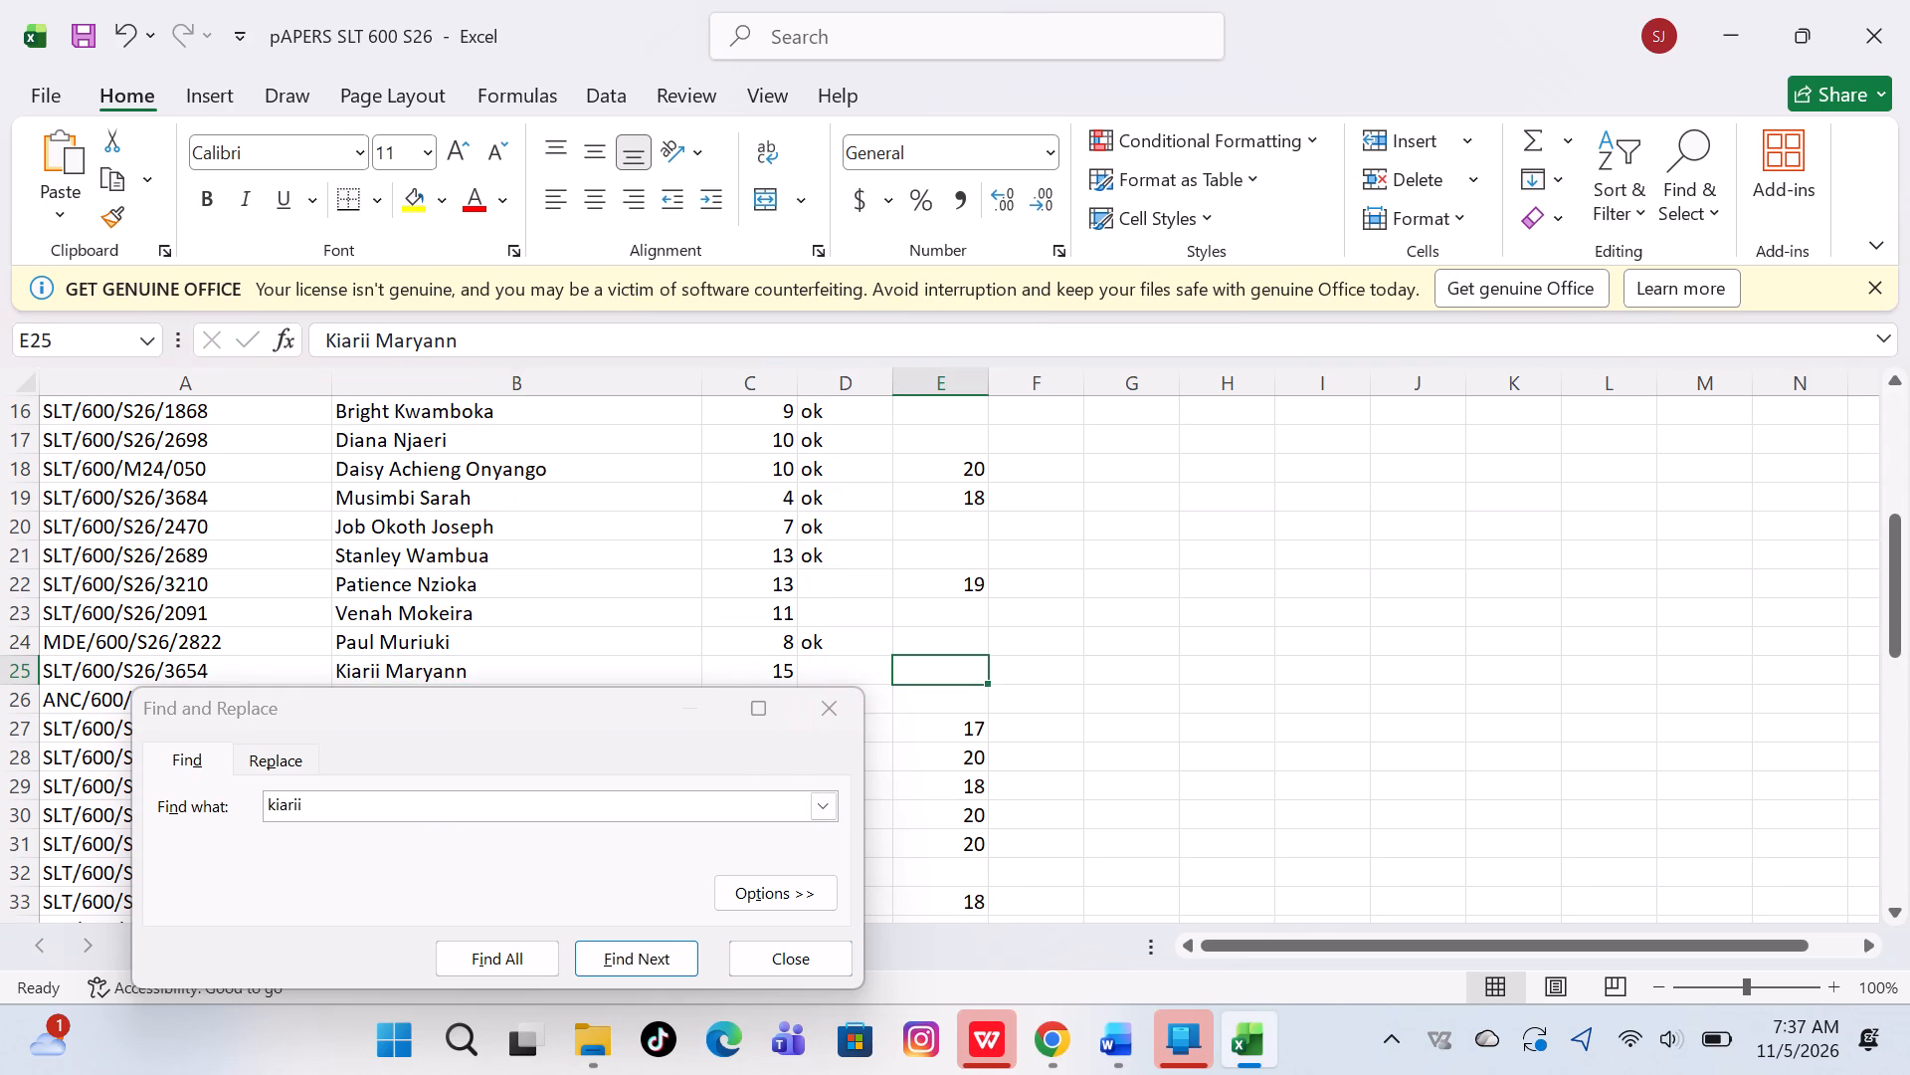
type("18")
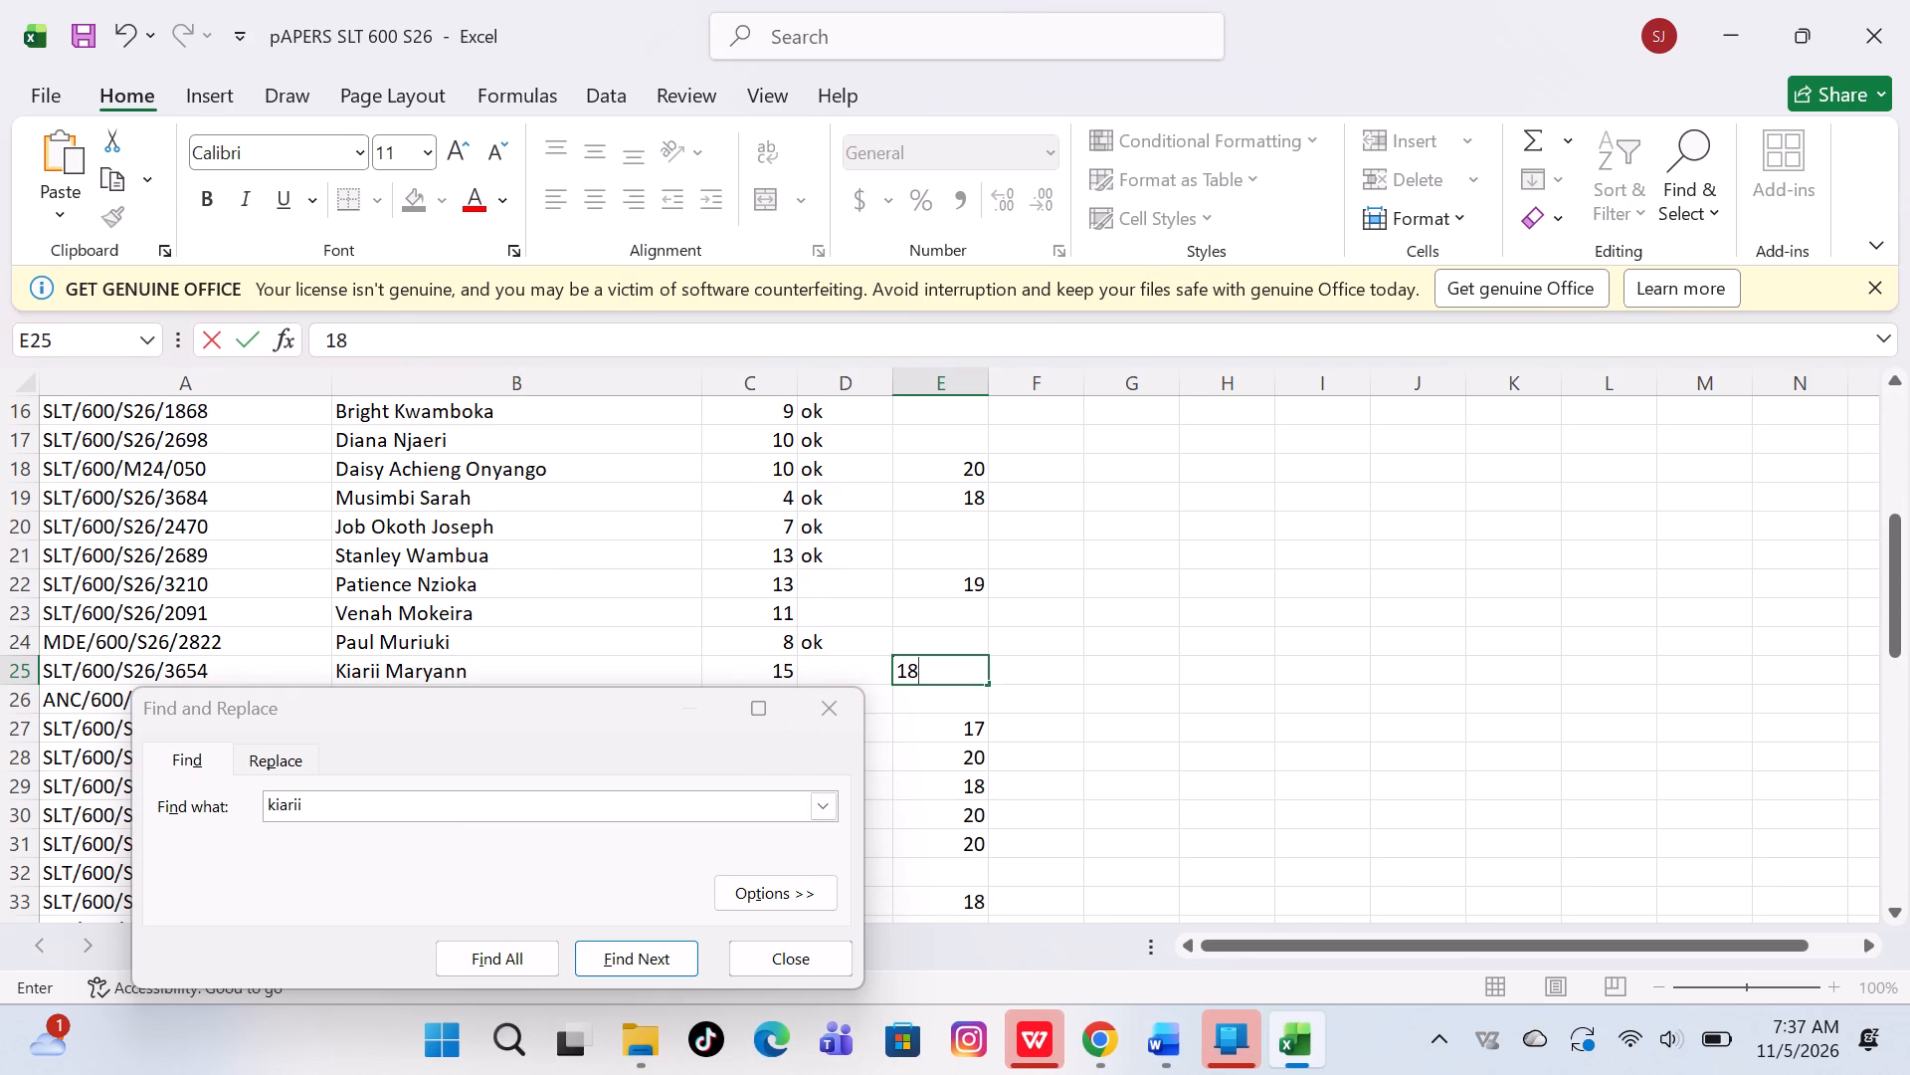
left_click(937, 696)
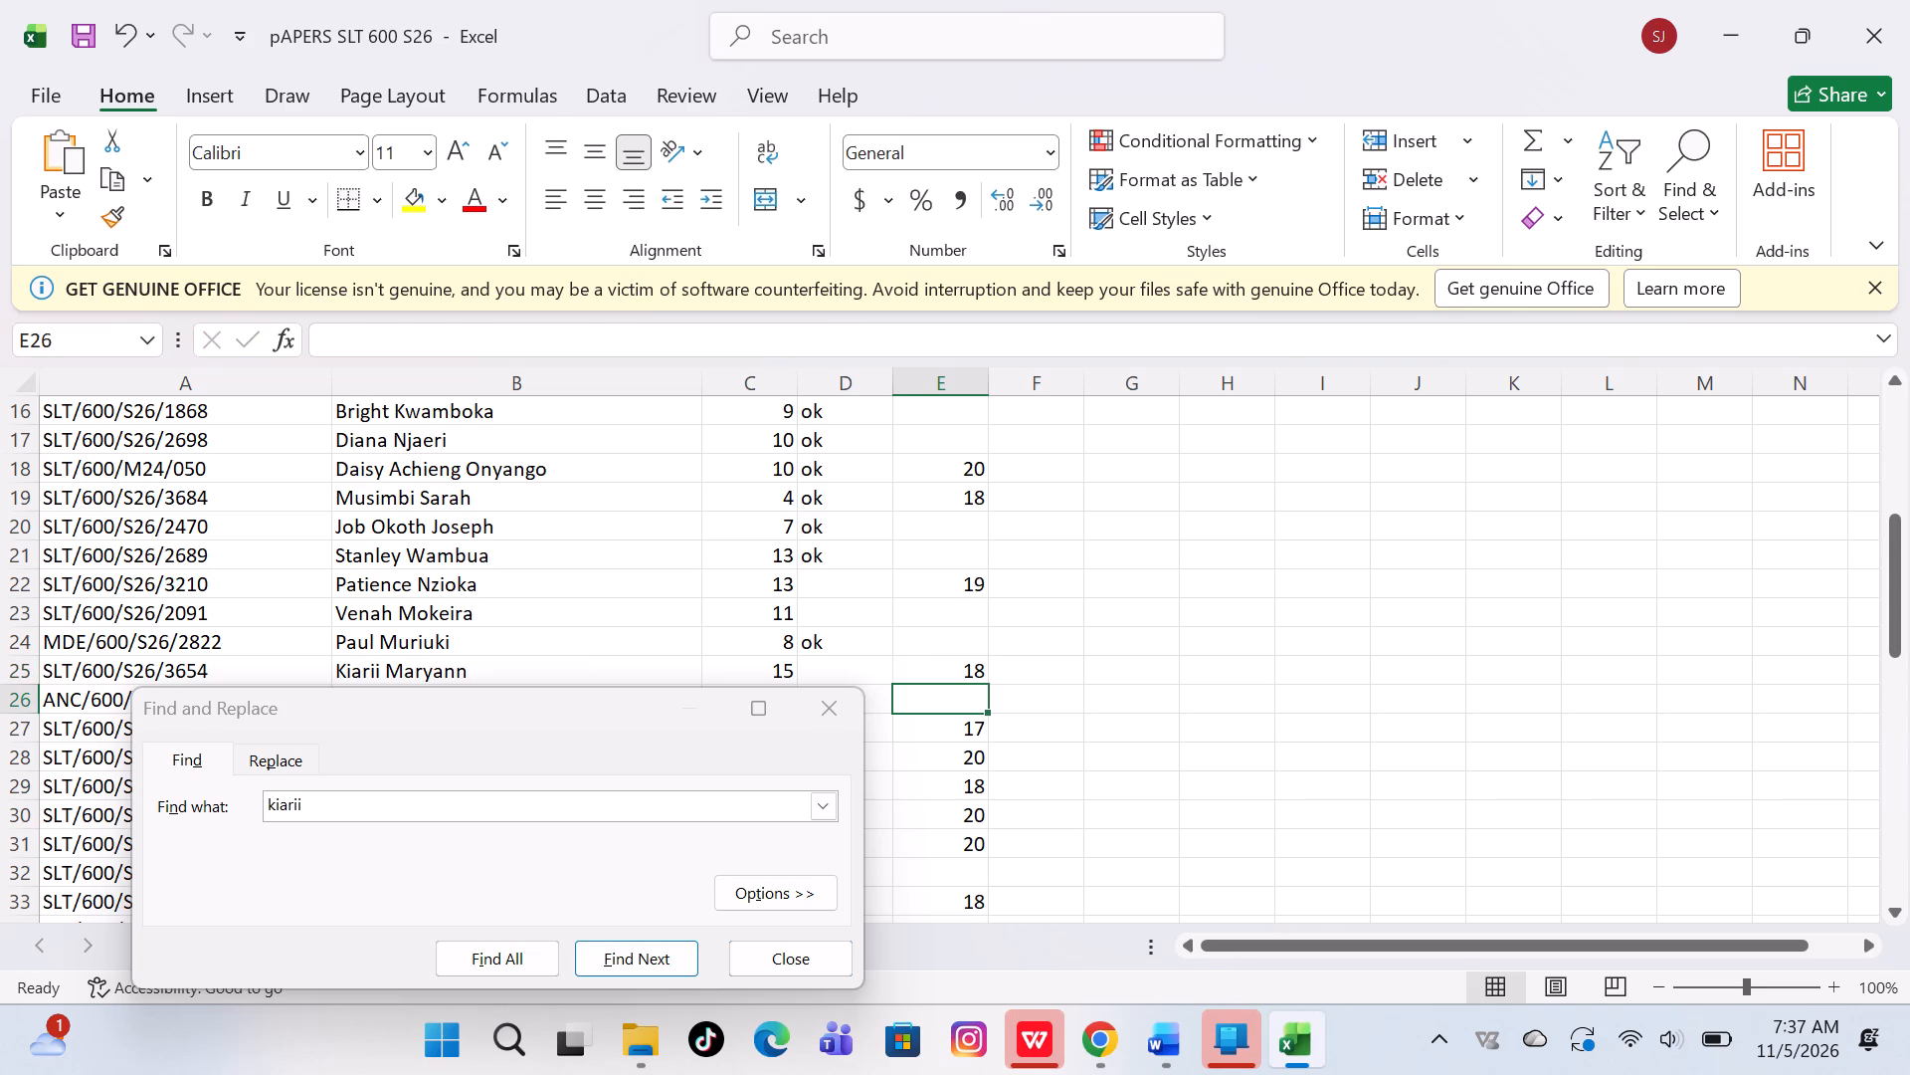
Find the student matching "whitney" and enter the mark 19 in column E of row 44.
left_click(394, 798)
key("BackSpace")
key("BackSpace")
key("BackSpace")
key("BackSpace")
key("BackSpace")
key("BackSpace")
key("BackSpace")
key("BackSpace")
key("BackSpace")
key("BackSpace")
key("BackSpace")
key("BackSpace")
key("BackSpace")
key("BackSpace")
type("whitney")
key("Return")
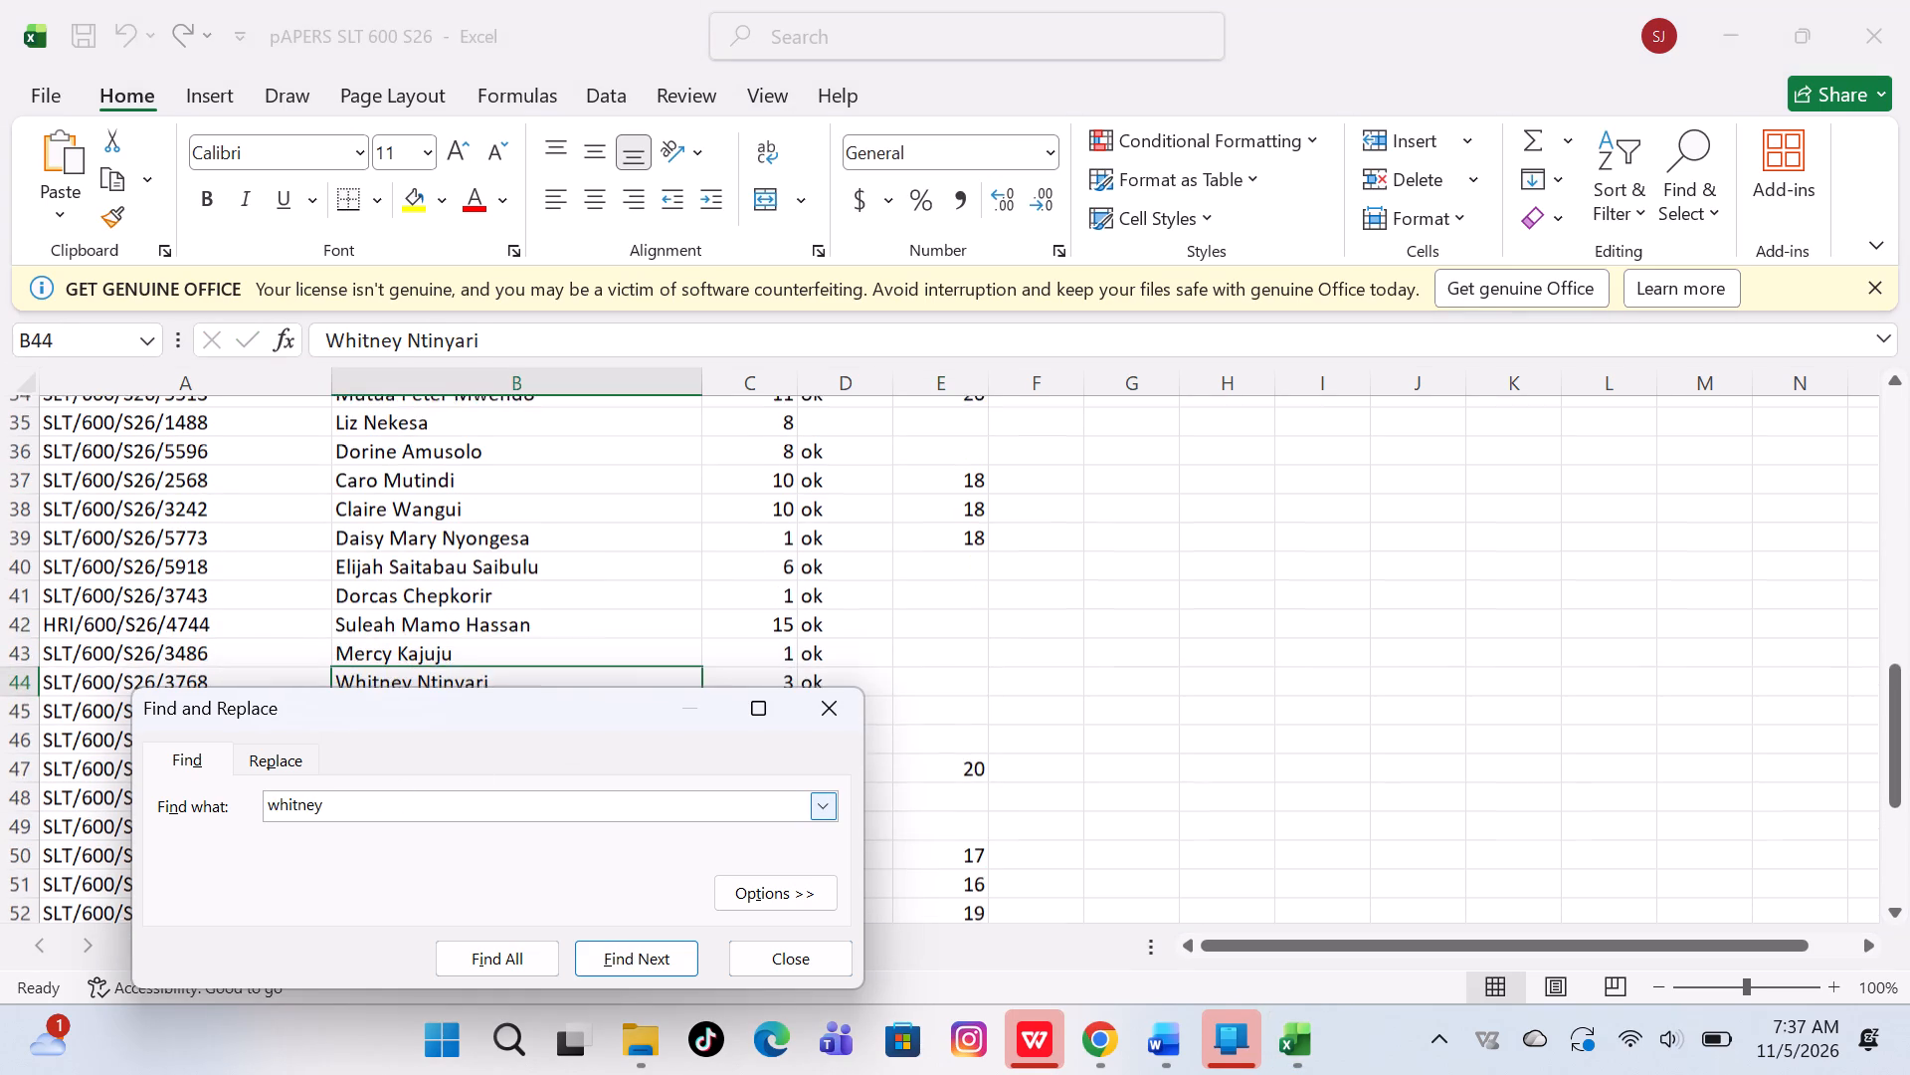
left_click(940, 660)
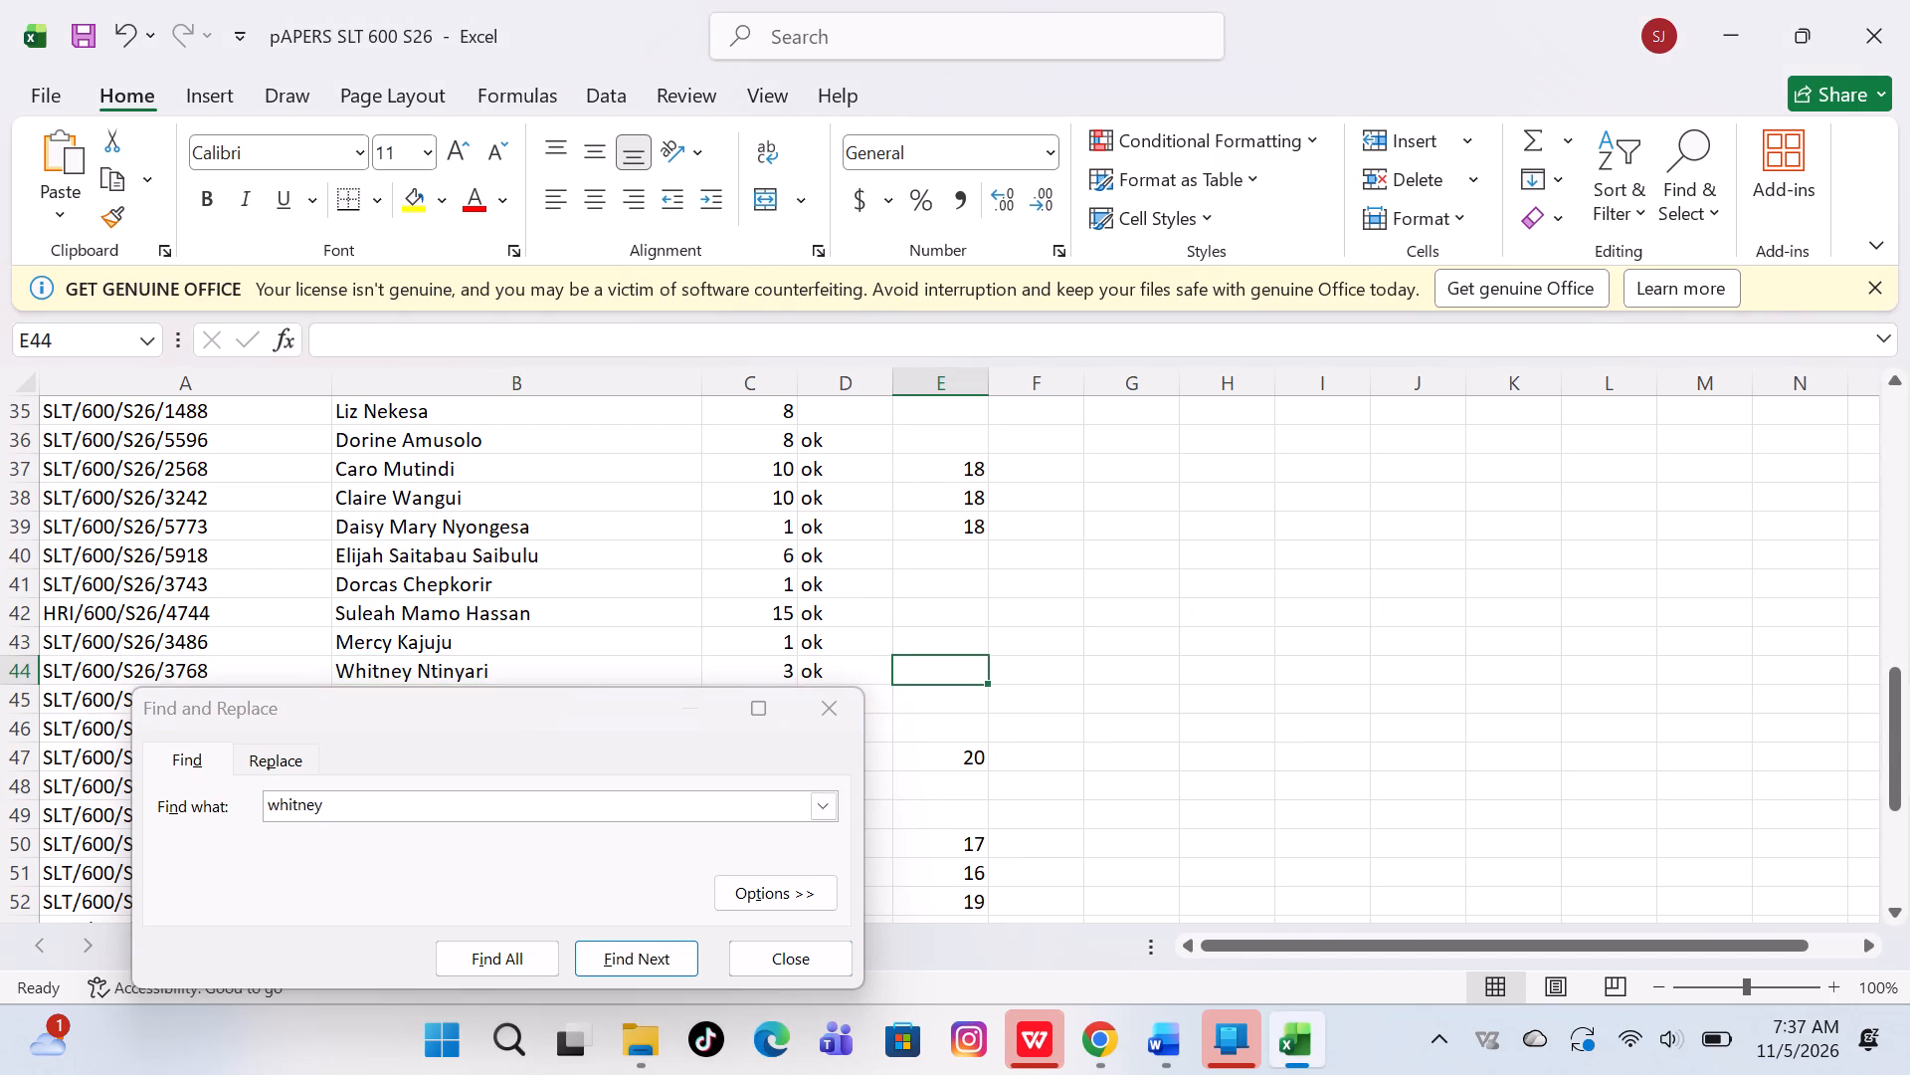
type("19")
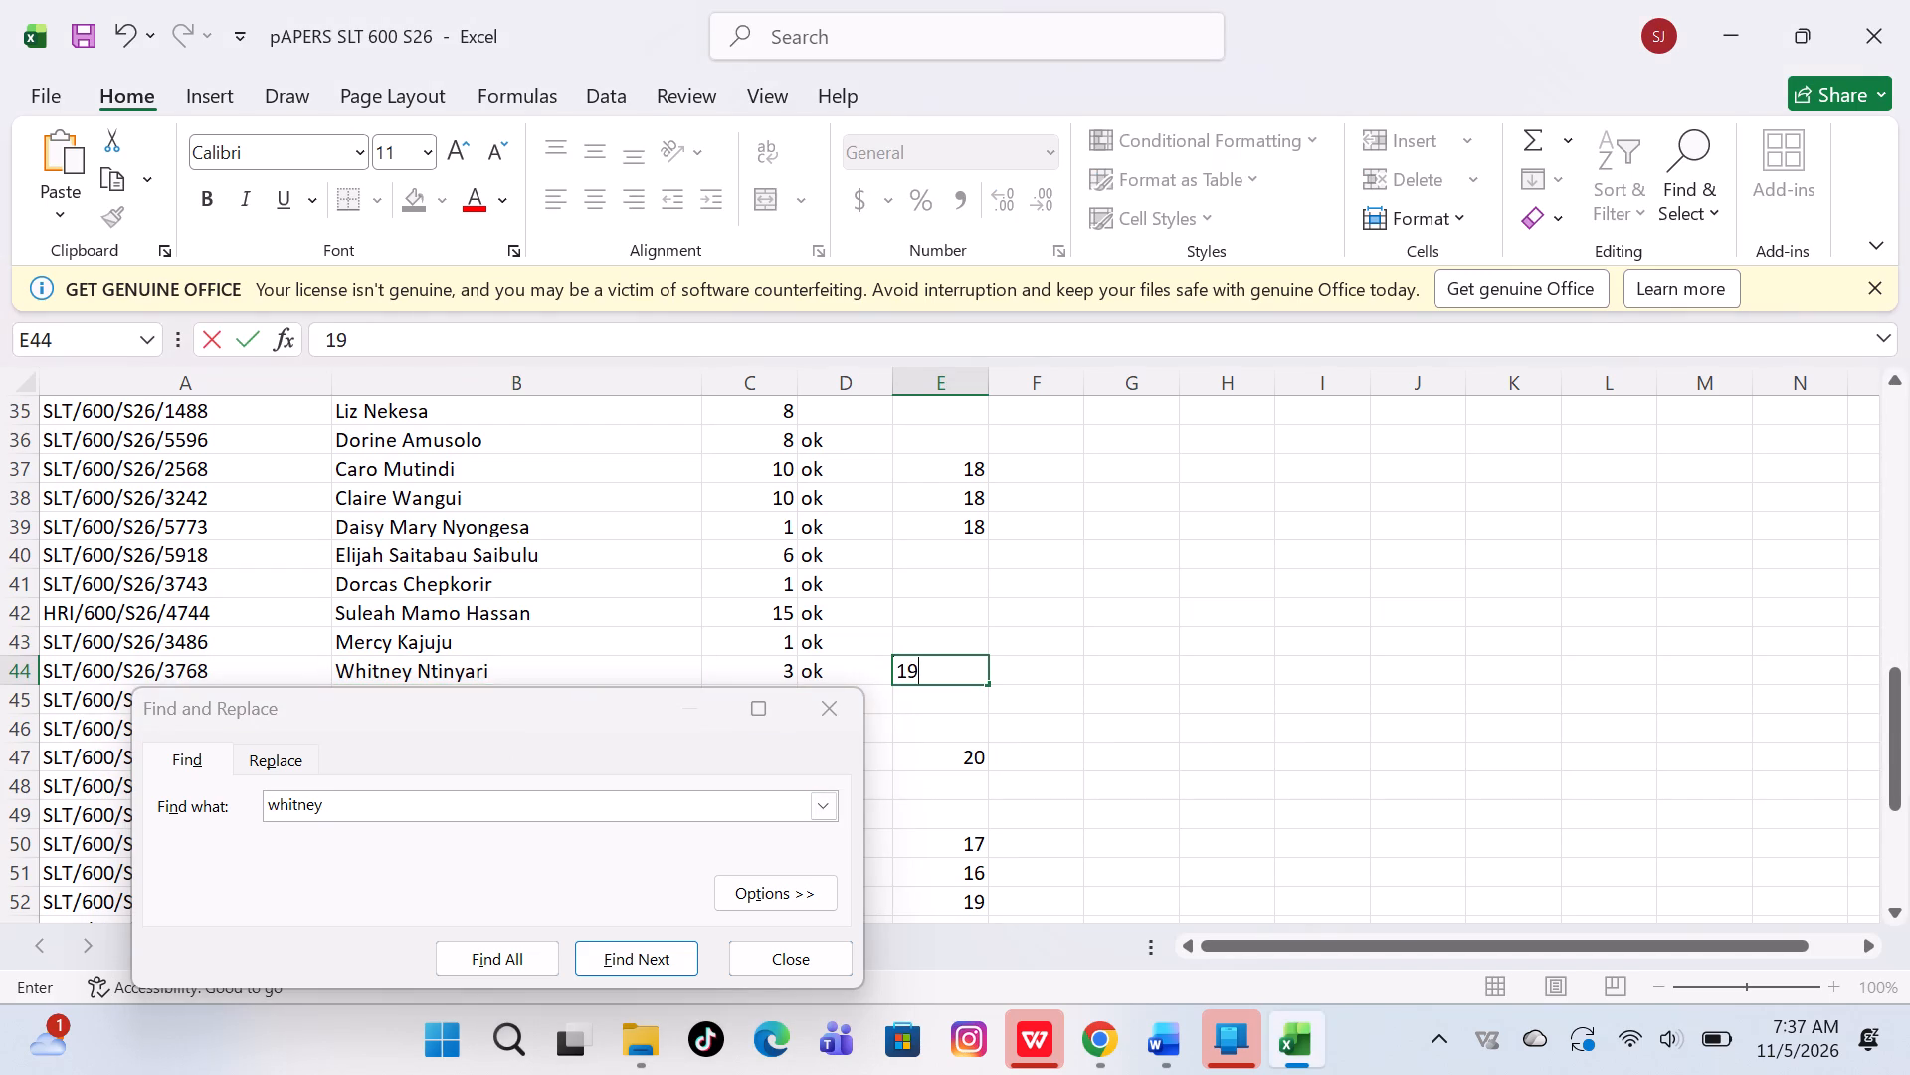
Find the student matching "venah" and enter the mark 20 in column E of row 23.
left_click(407, 813)
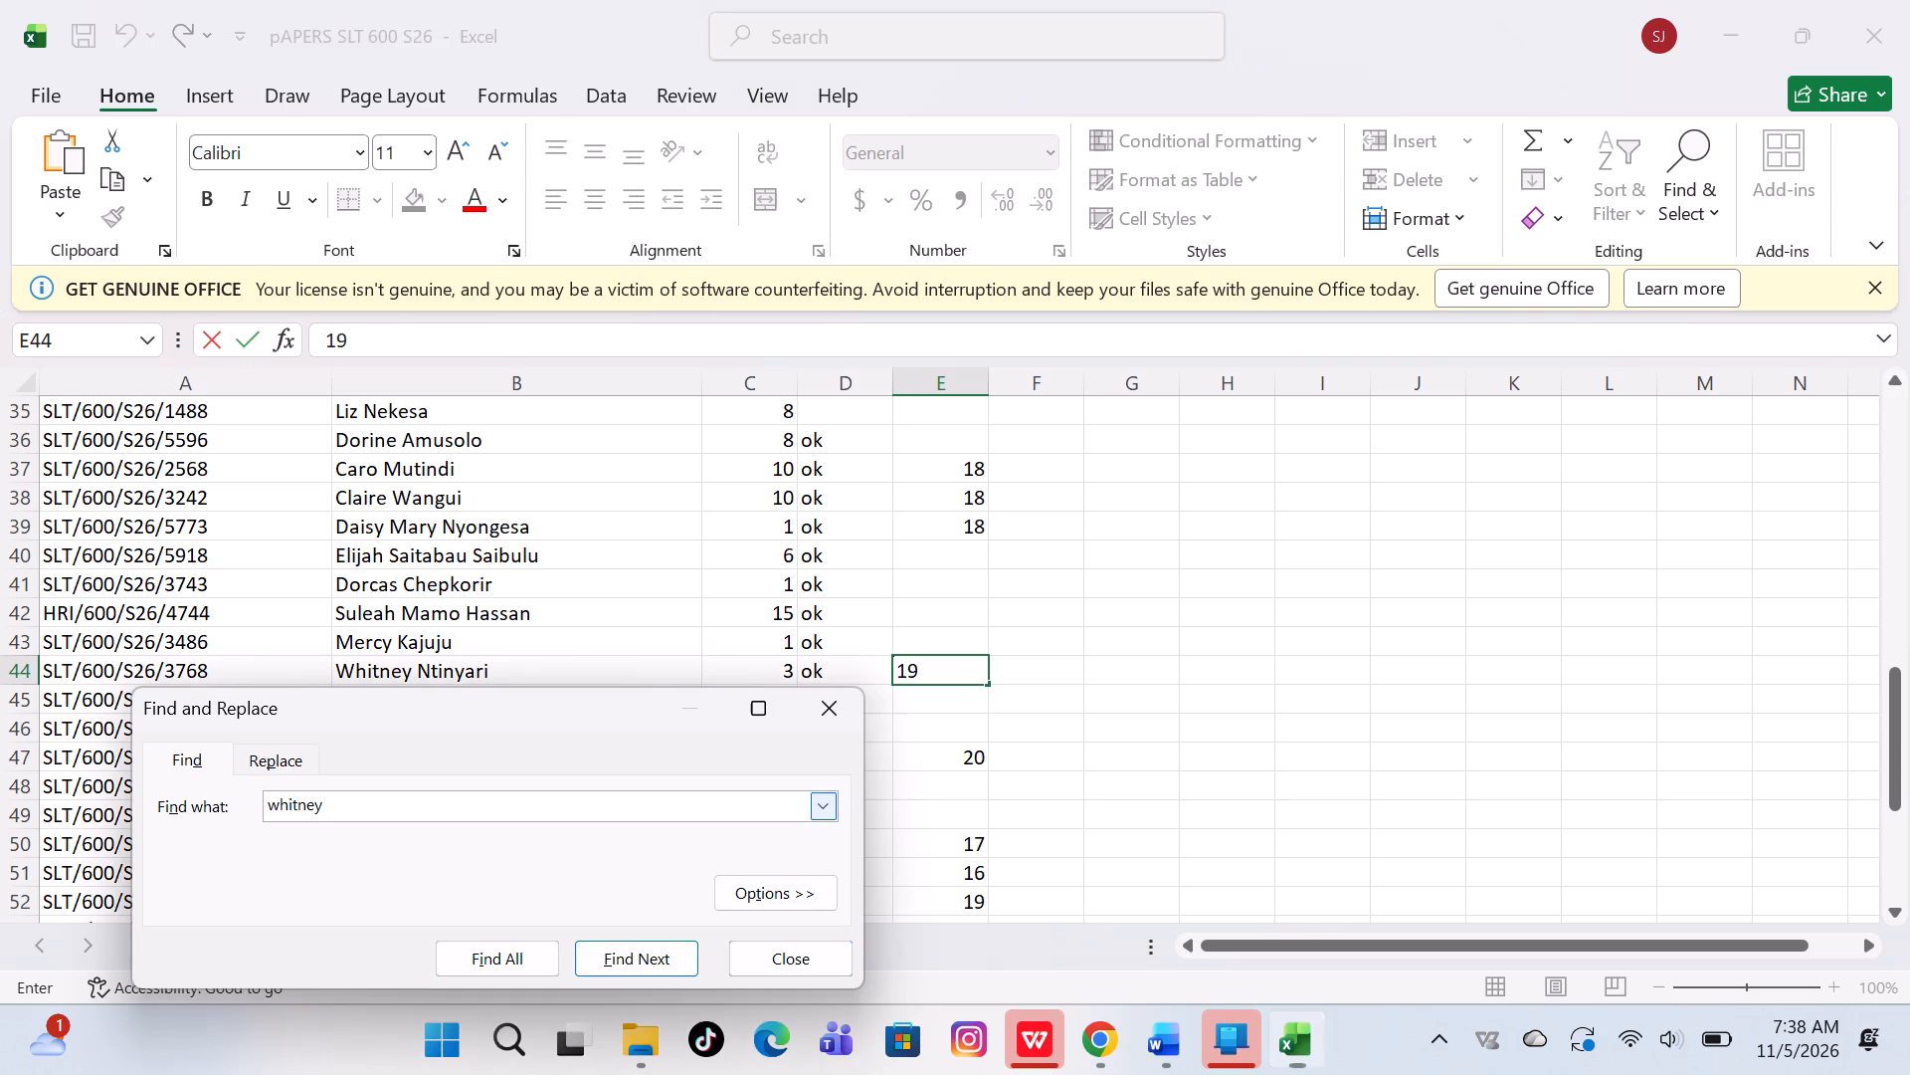
key("BackSpace")
key("BackSpace")
key("BackSpace")
key("BackSpace")
key("BackSpace")
key("BackSpace")
key("BackSpace")
key("BackSpace")
type("venah")
key("Return")
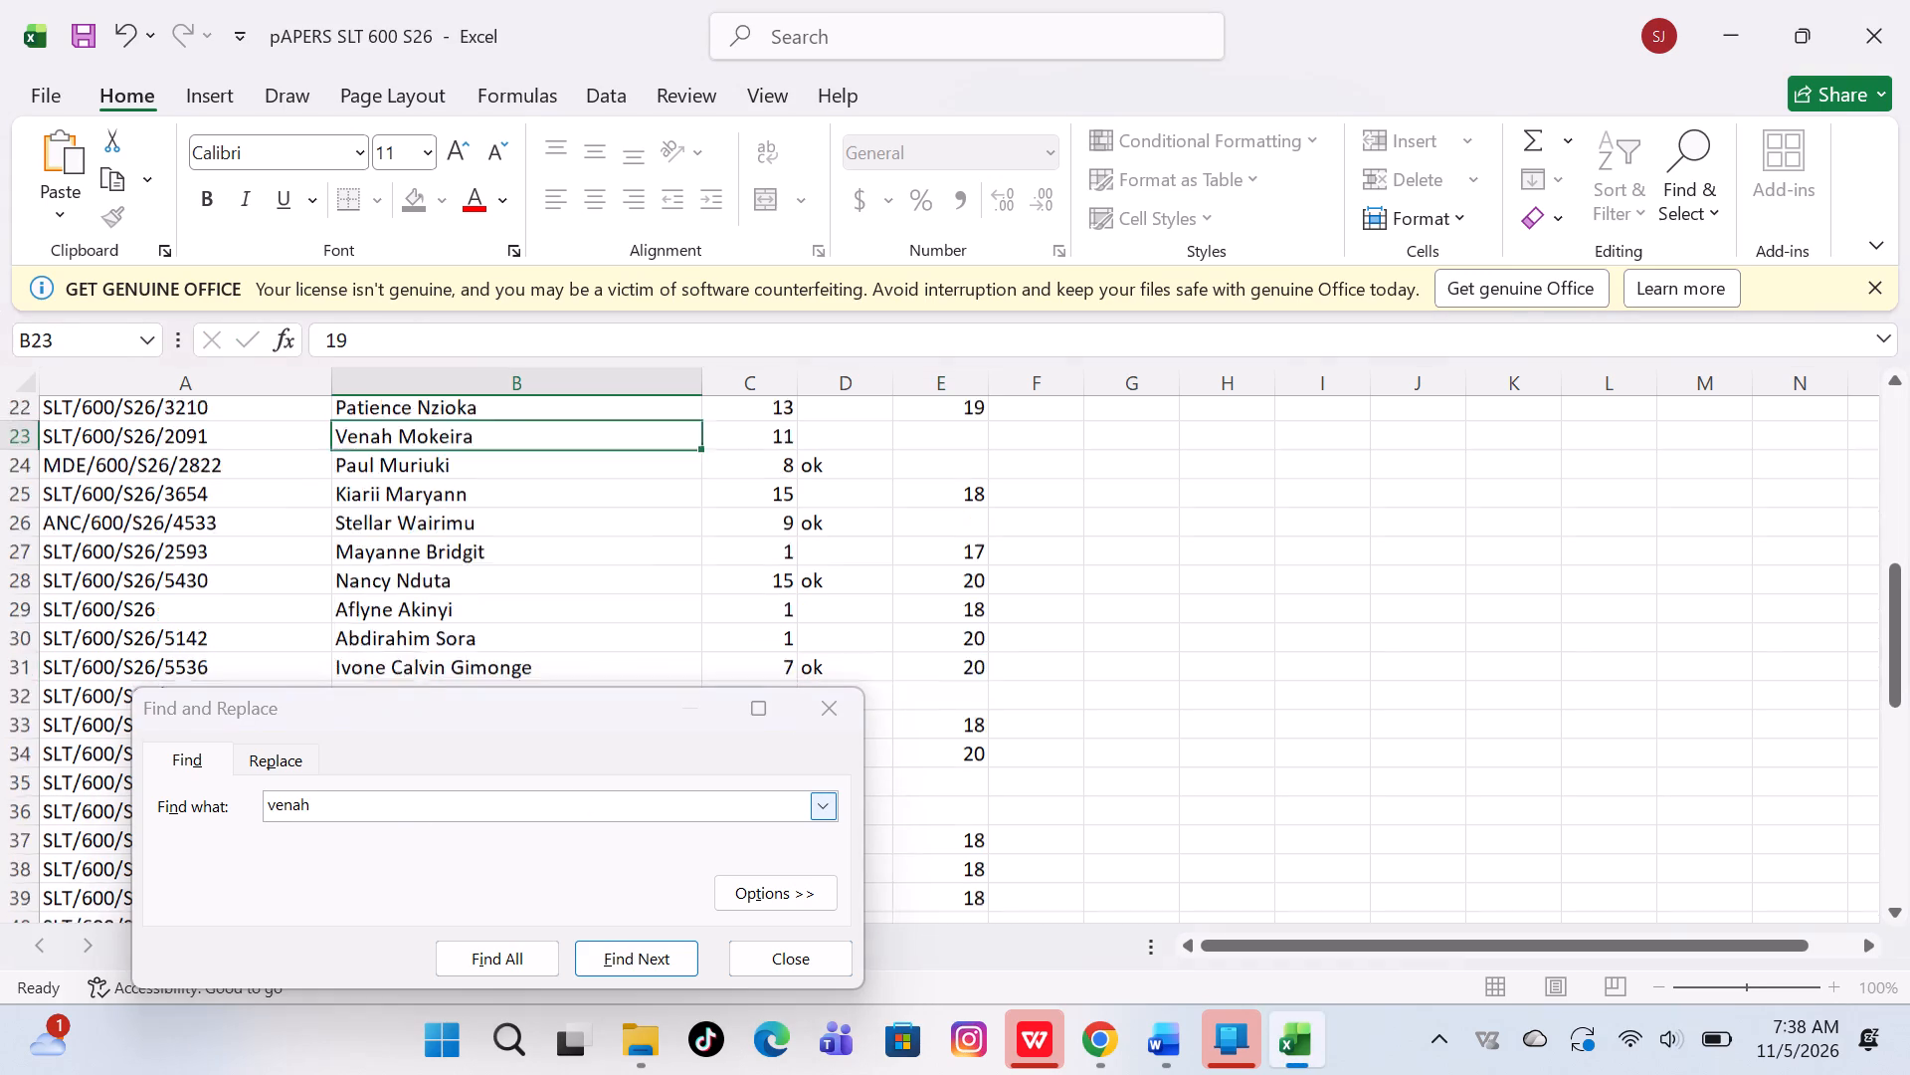
left_click(938, 677)
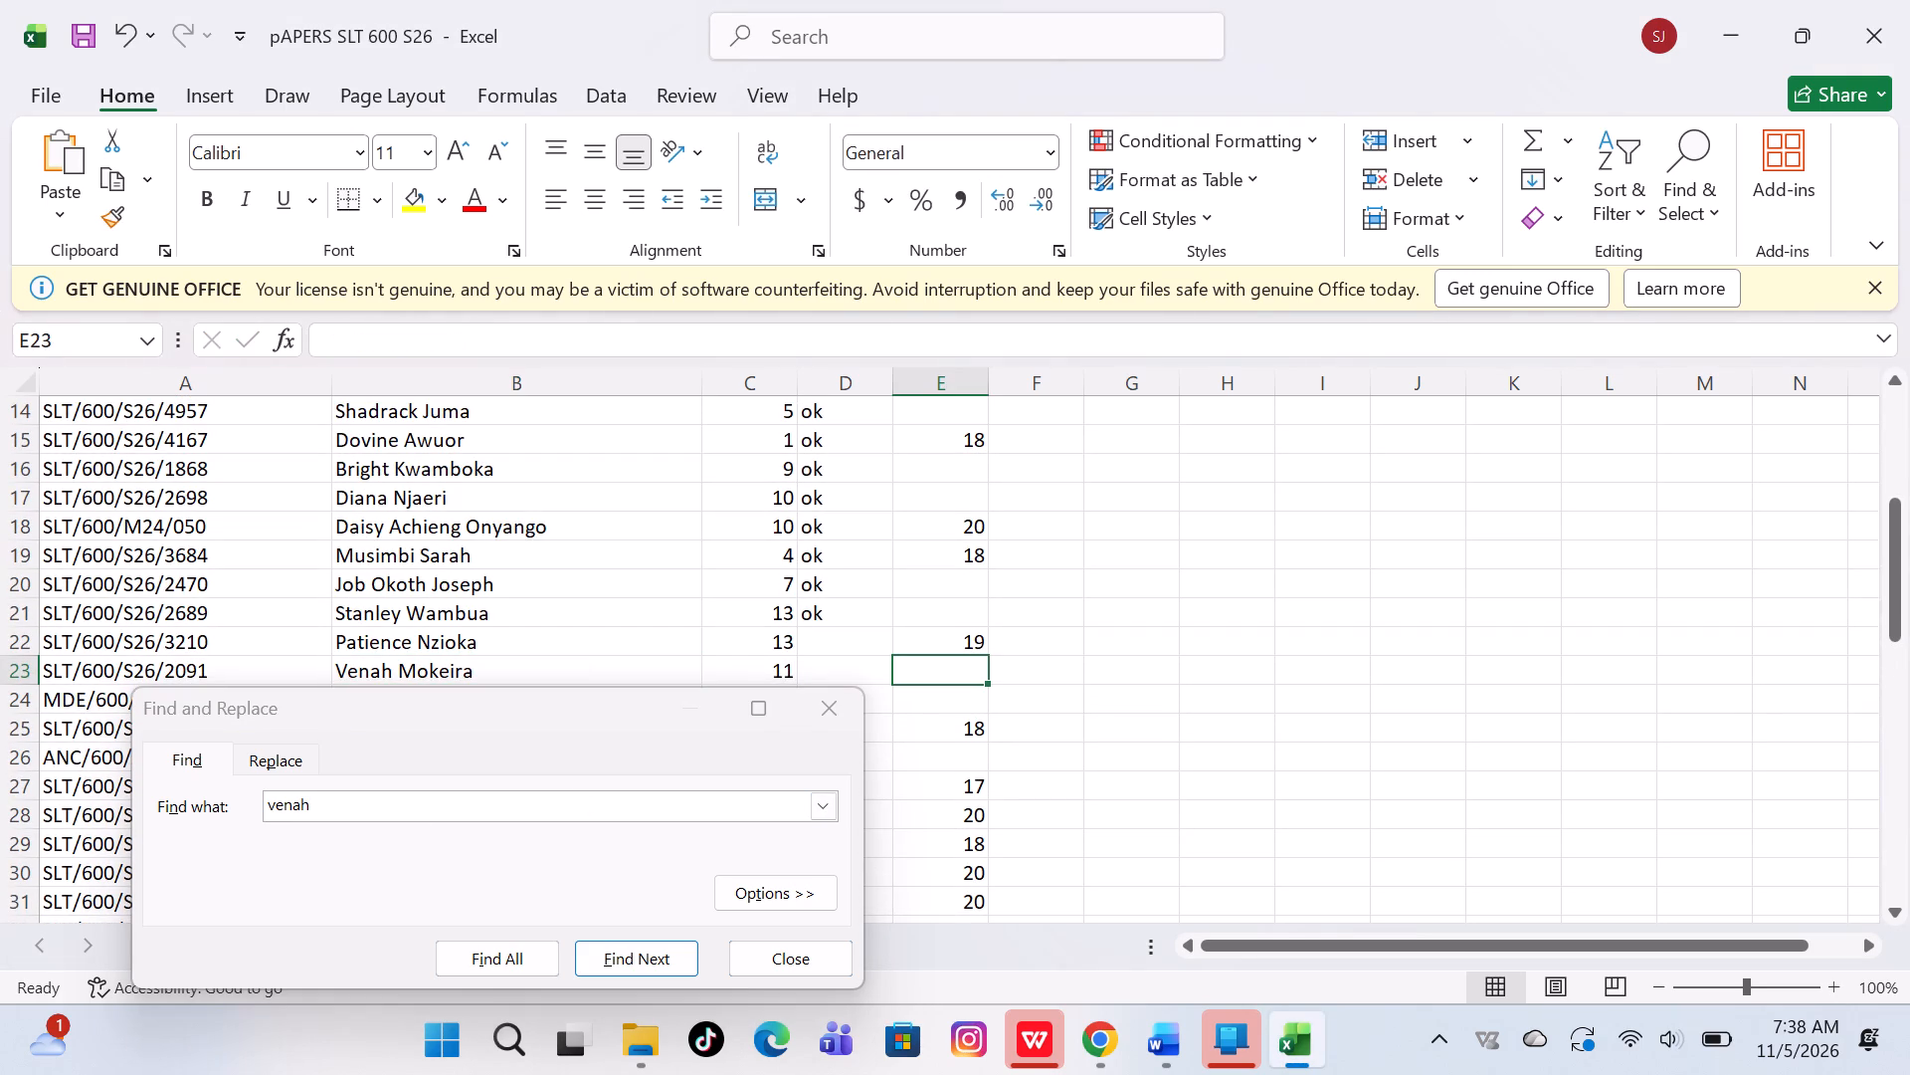
type("20")
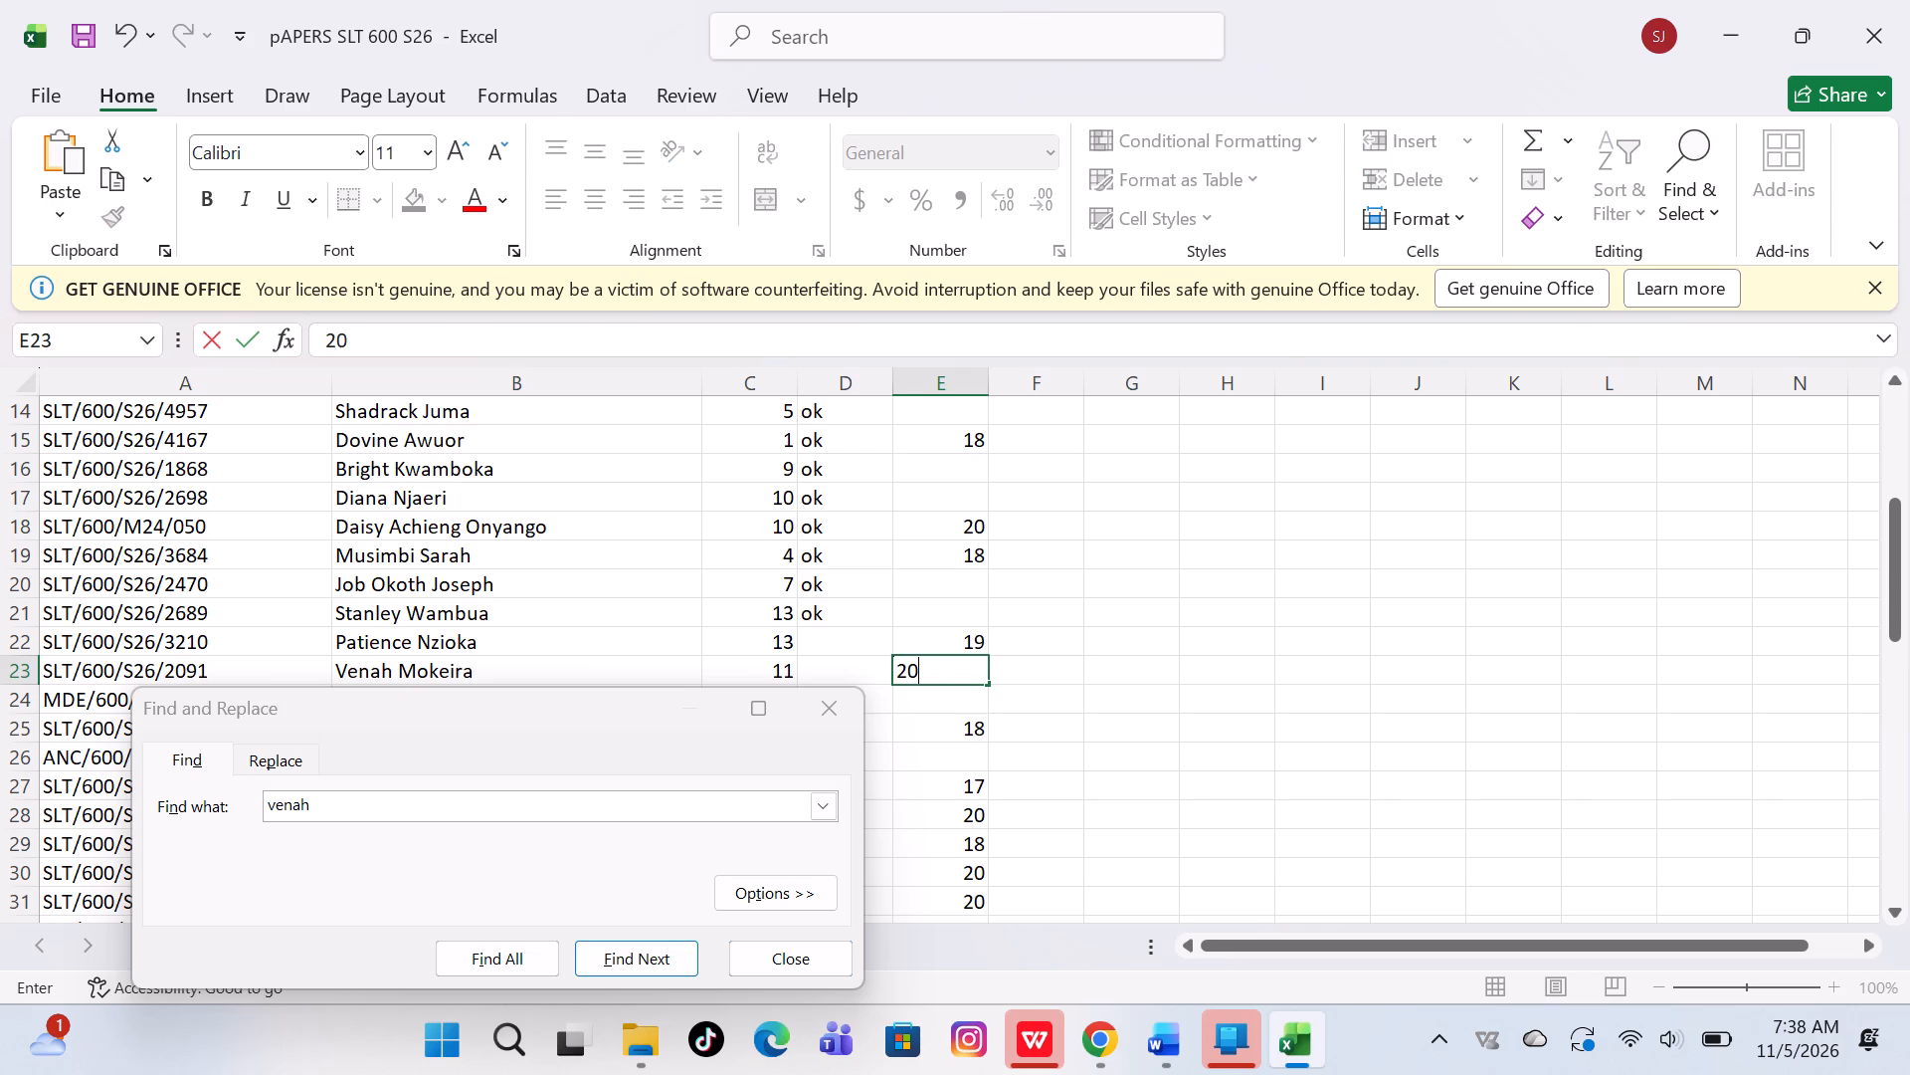
Find the student matching "emmaculate" and enter the mark 18 in column E of row 48.
left_click(330, 805)
key("BackSpace")
key("BackSpace")
key("BackSpace")
key("BackSpace")
key("BackSpace")
key("BackSpace")
key("BackSpace")
key("BackSpace")
key("BackSpace")
key("BackSpace")
key("BackSpace")
key("BackSpace")
key("BackSpace")
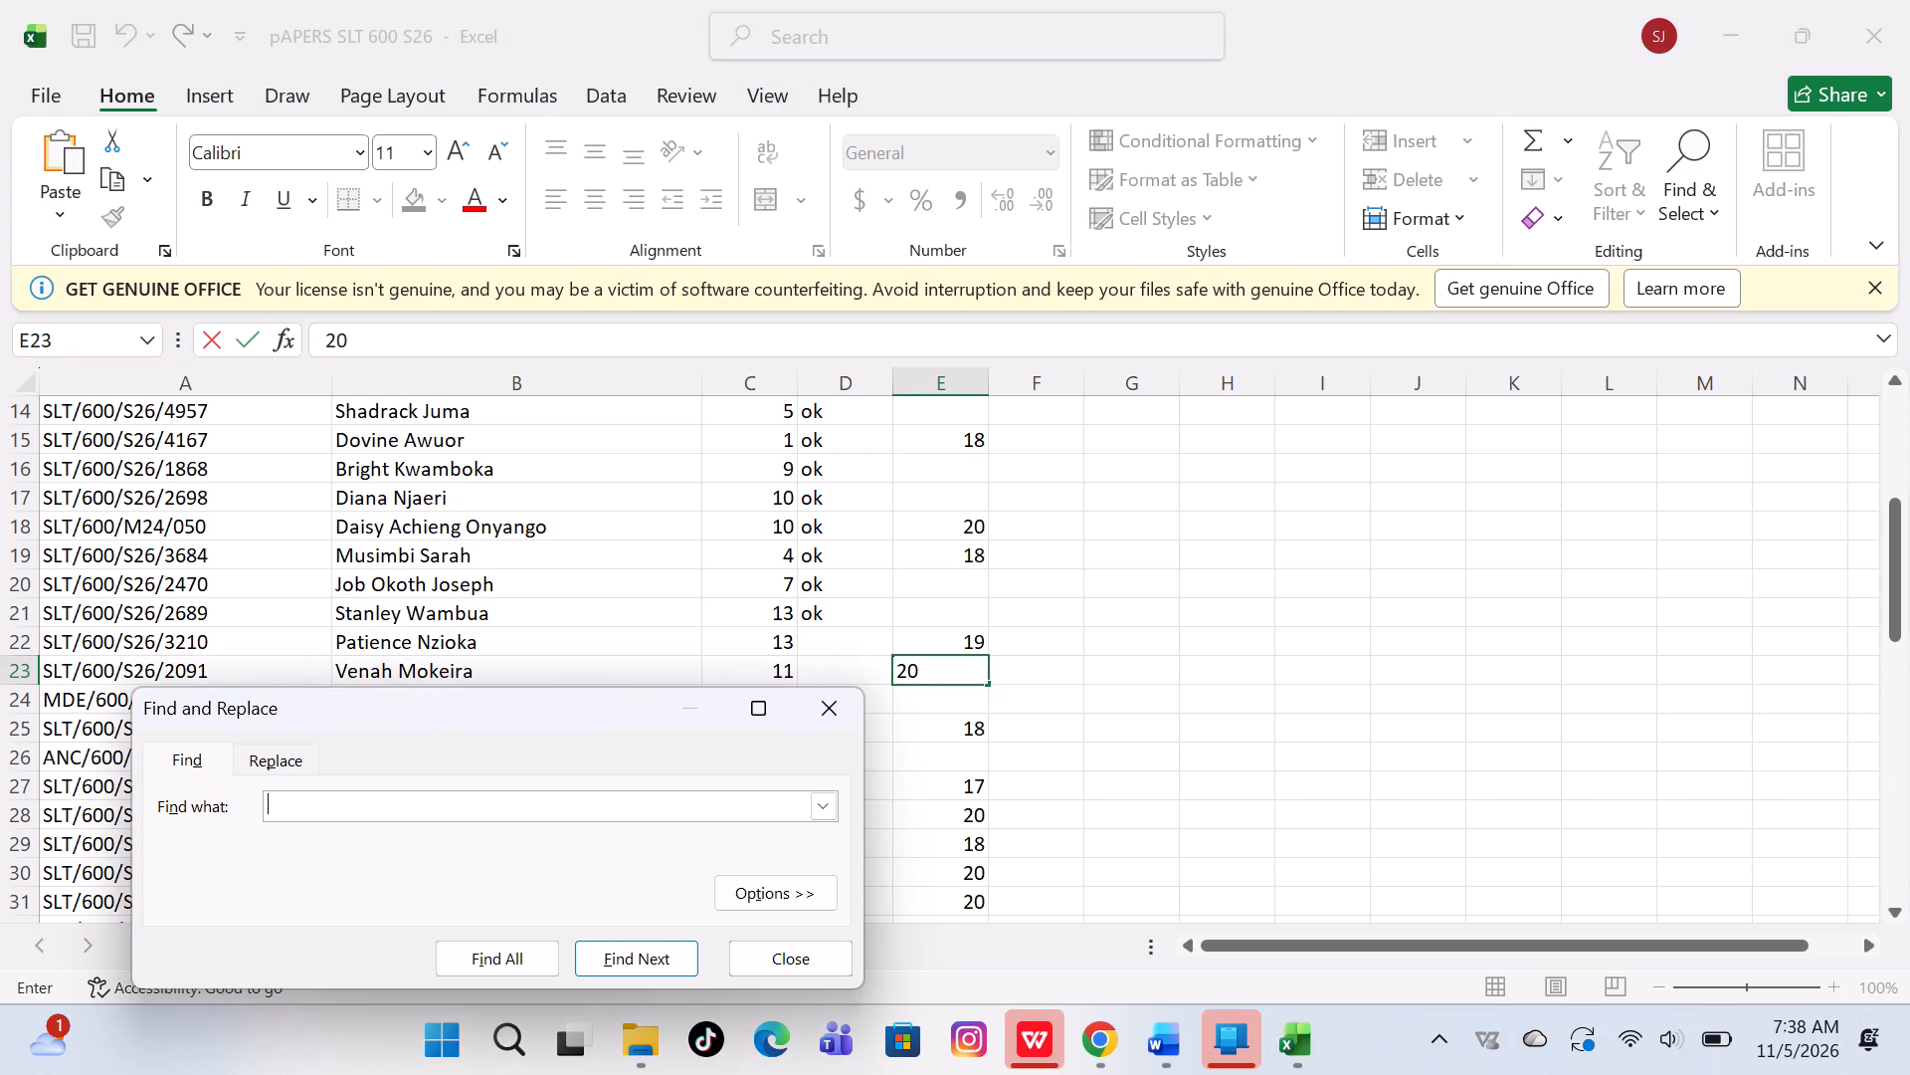
type("emmaculate")
key("Return")
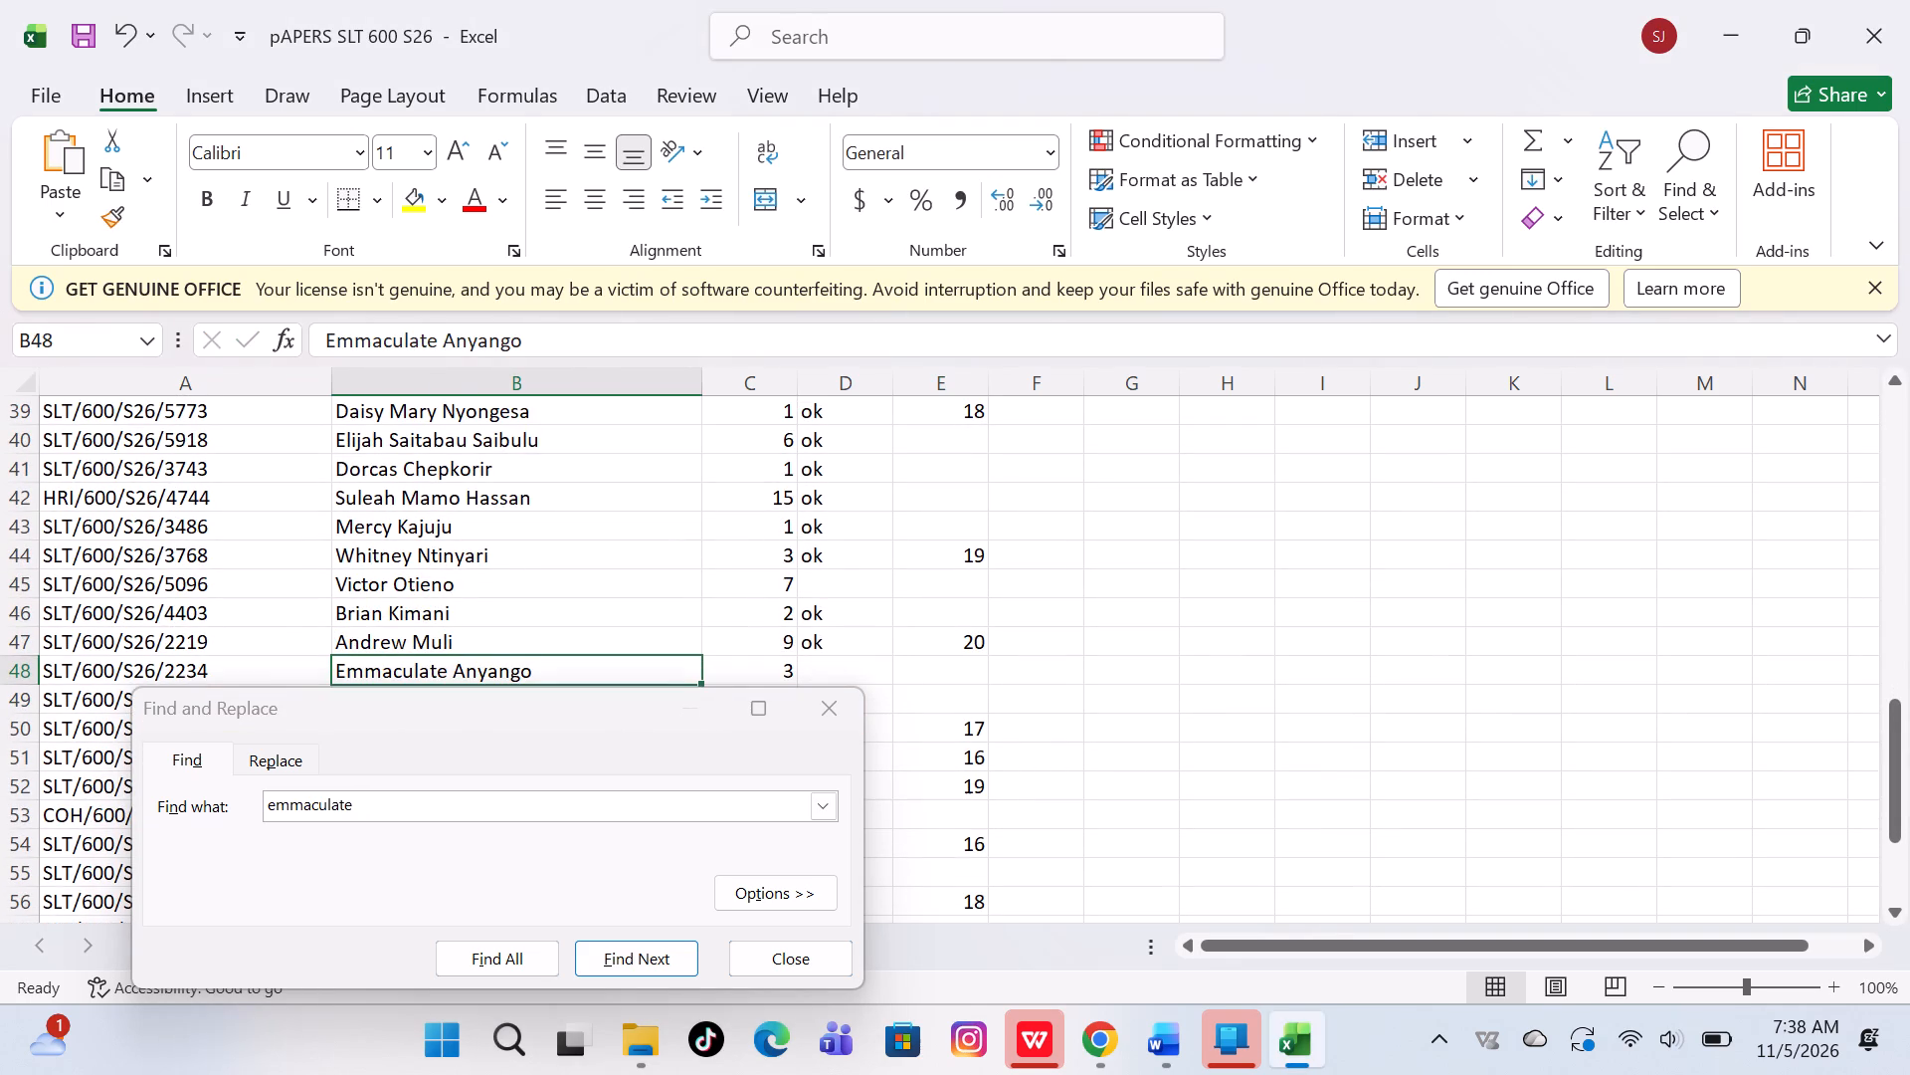
left_click(932, 676)
type("18")
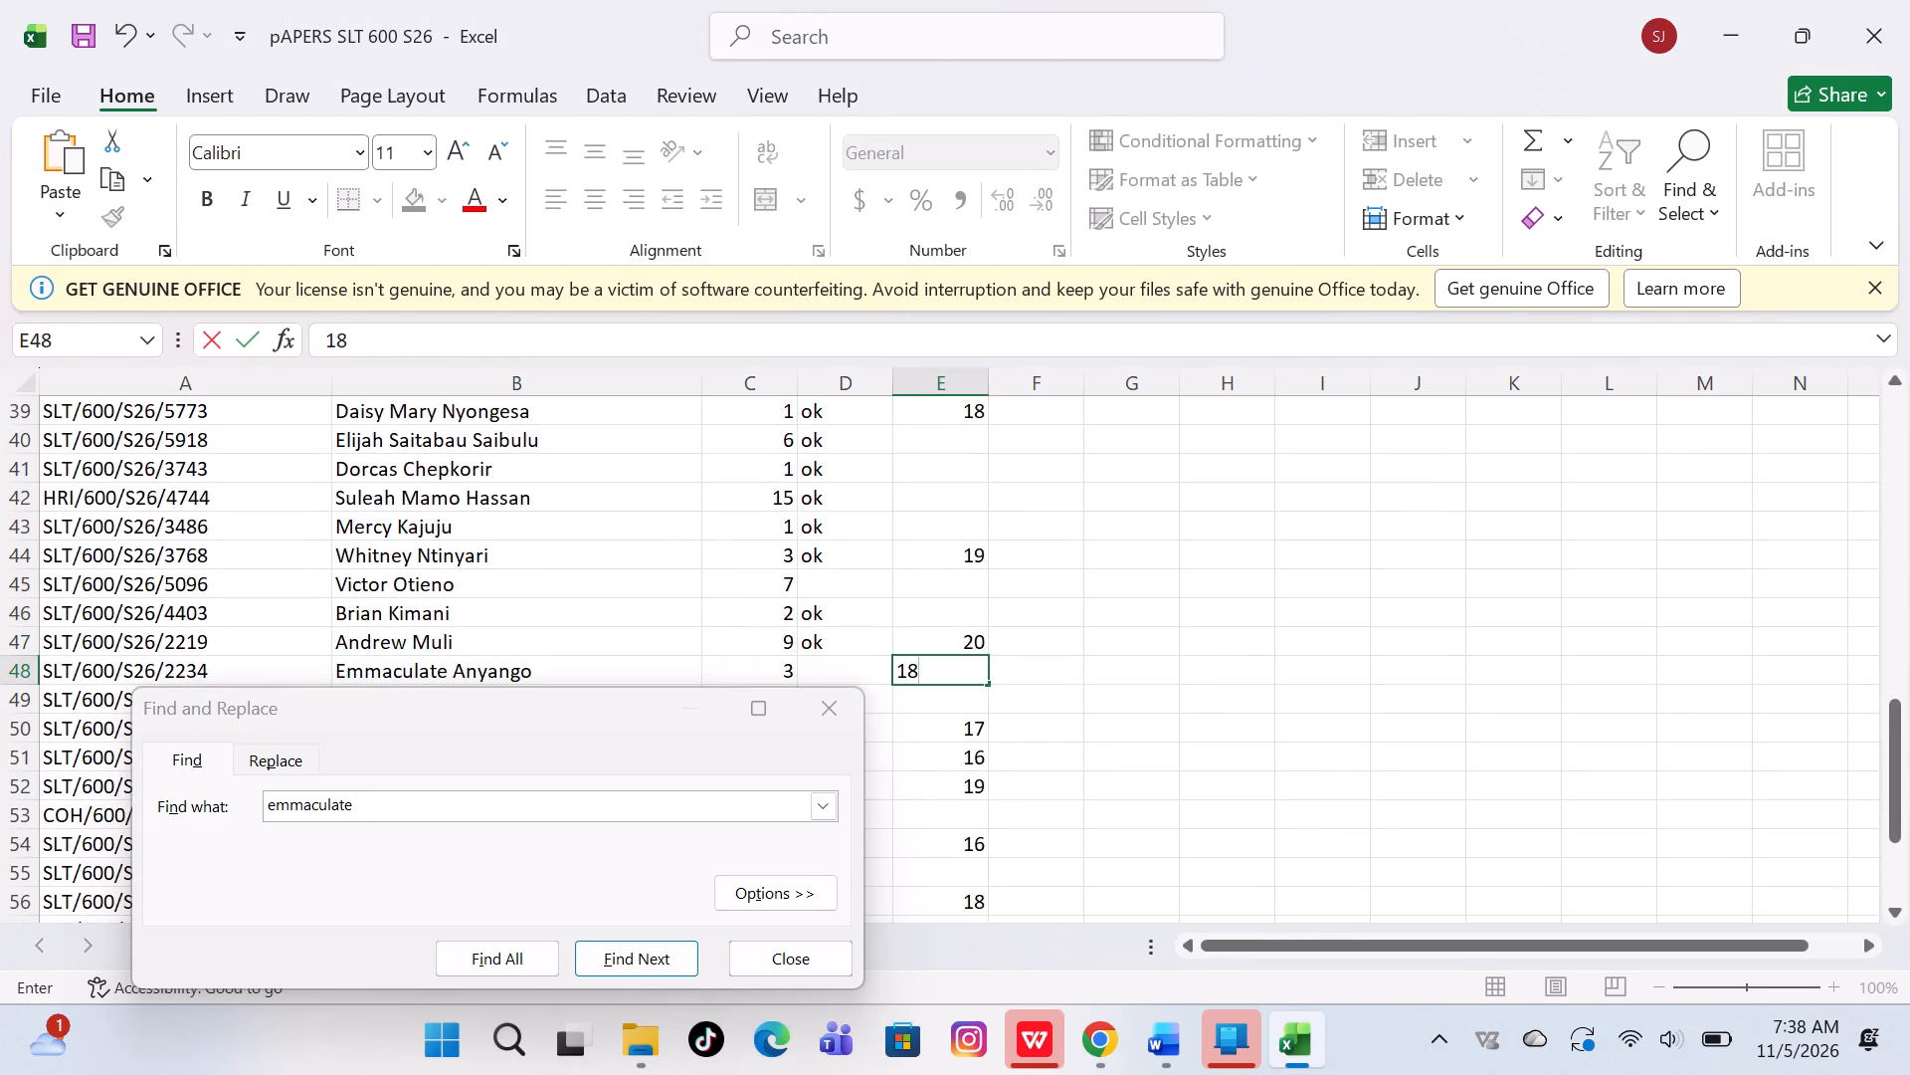
key("Return")
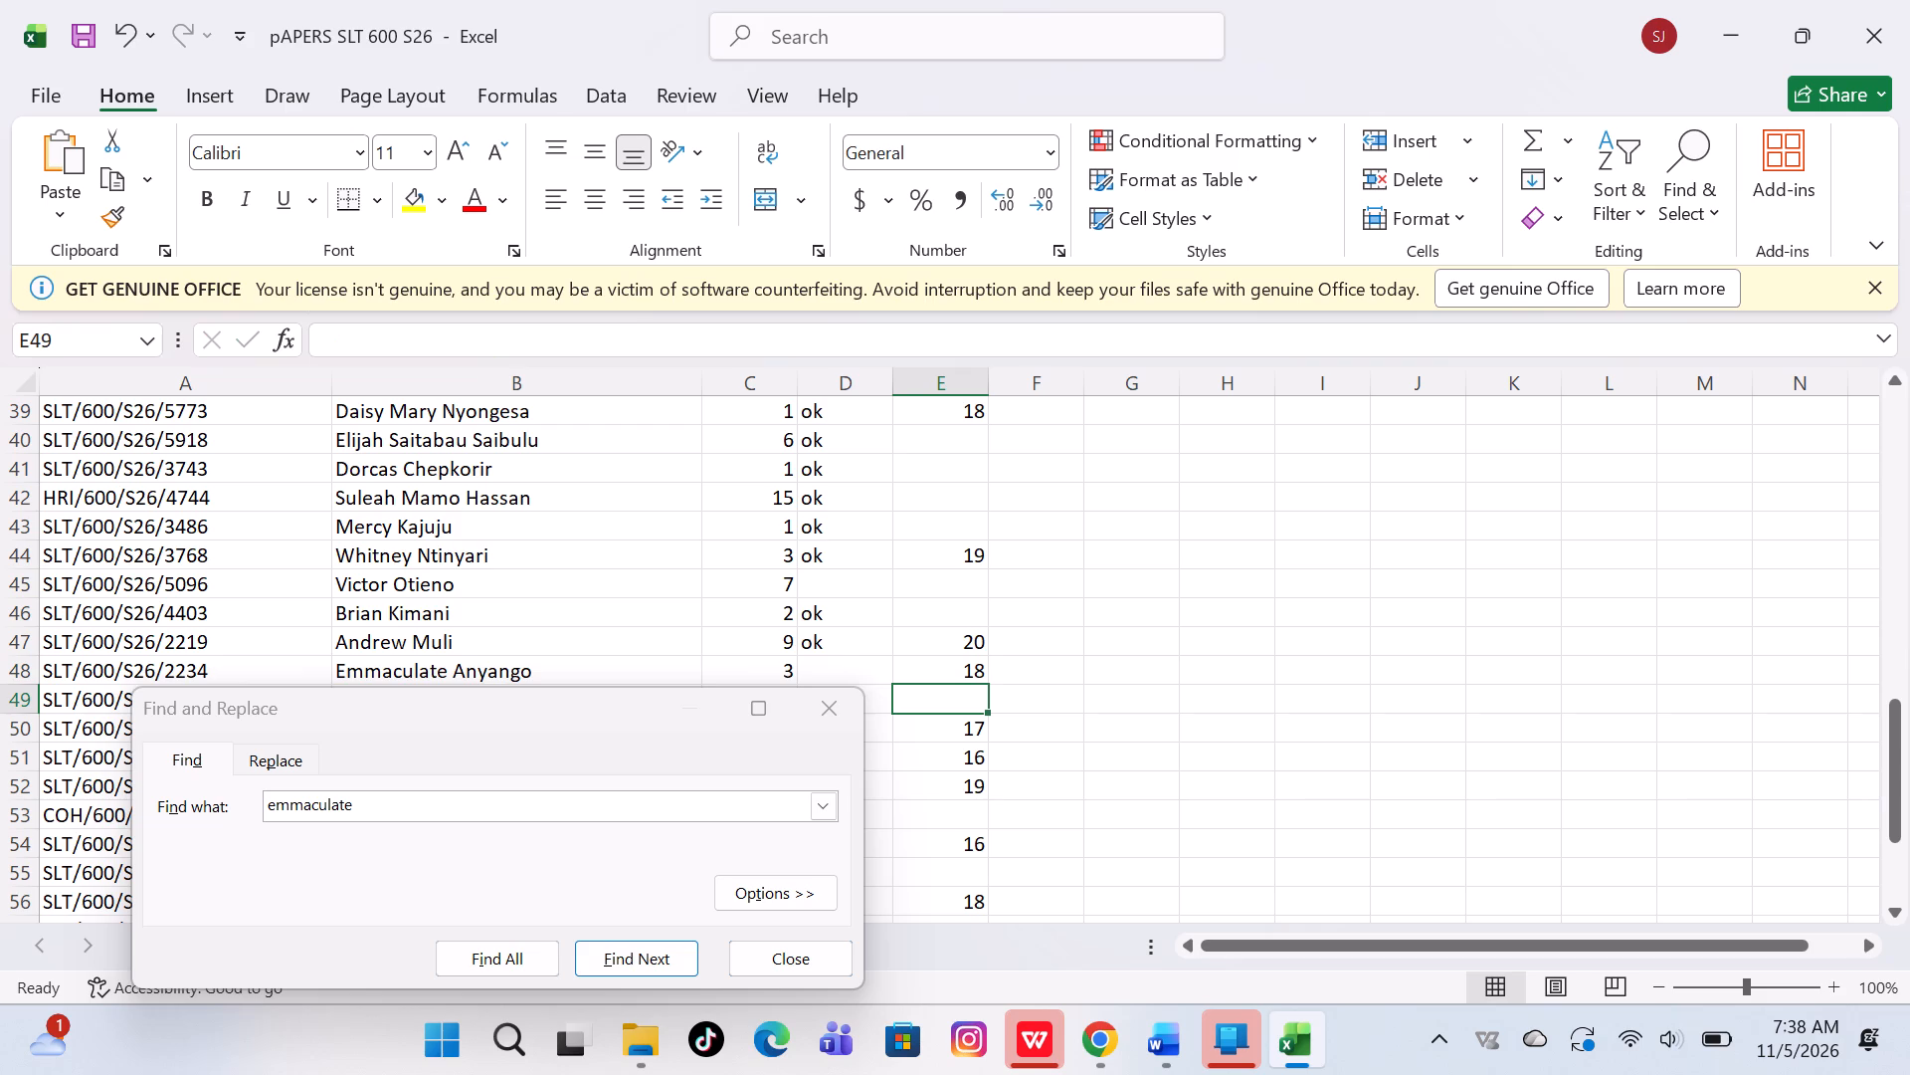
Find the student matching "victor" and enter the mark 19 in column E of row 45.
left_click(365, 813)
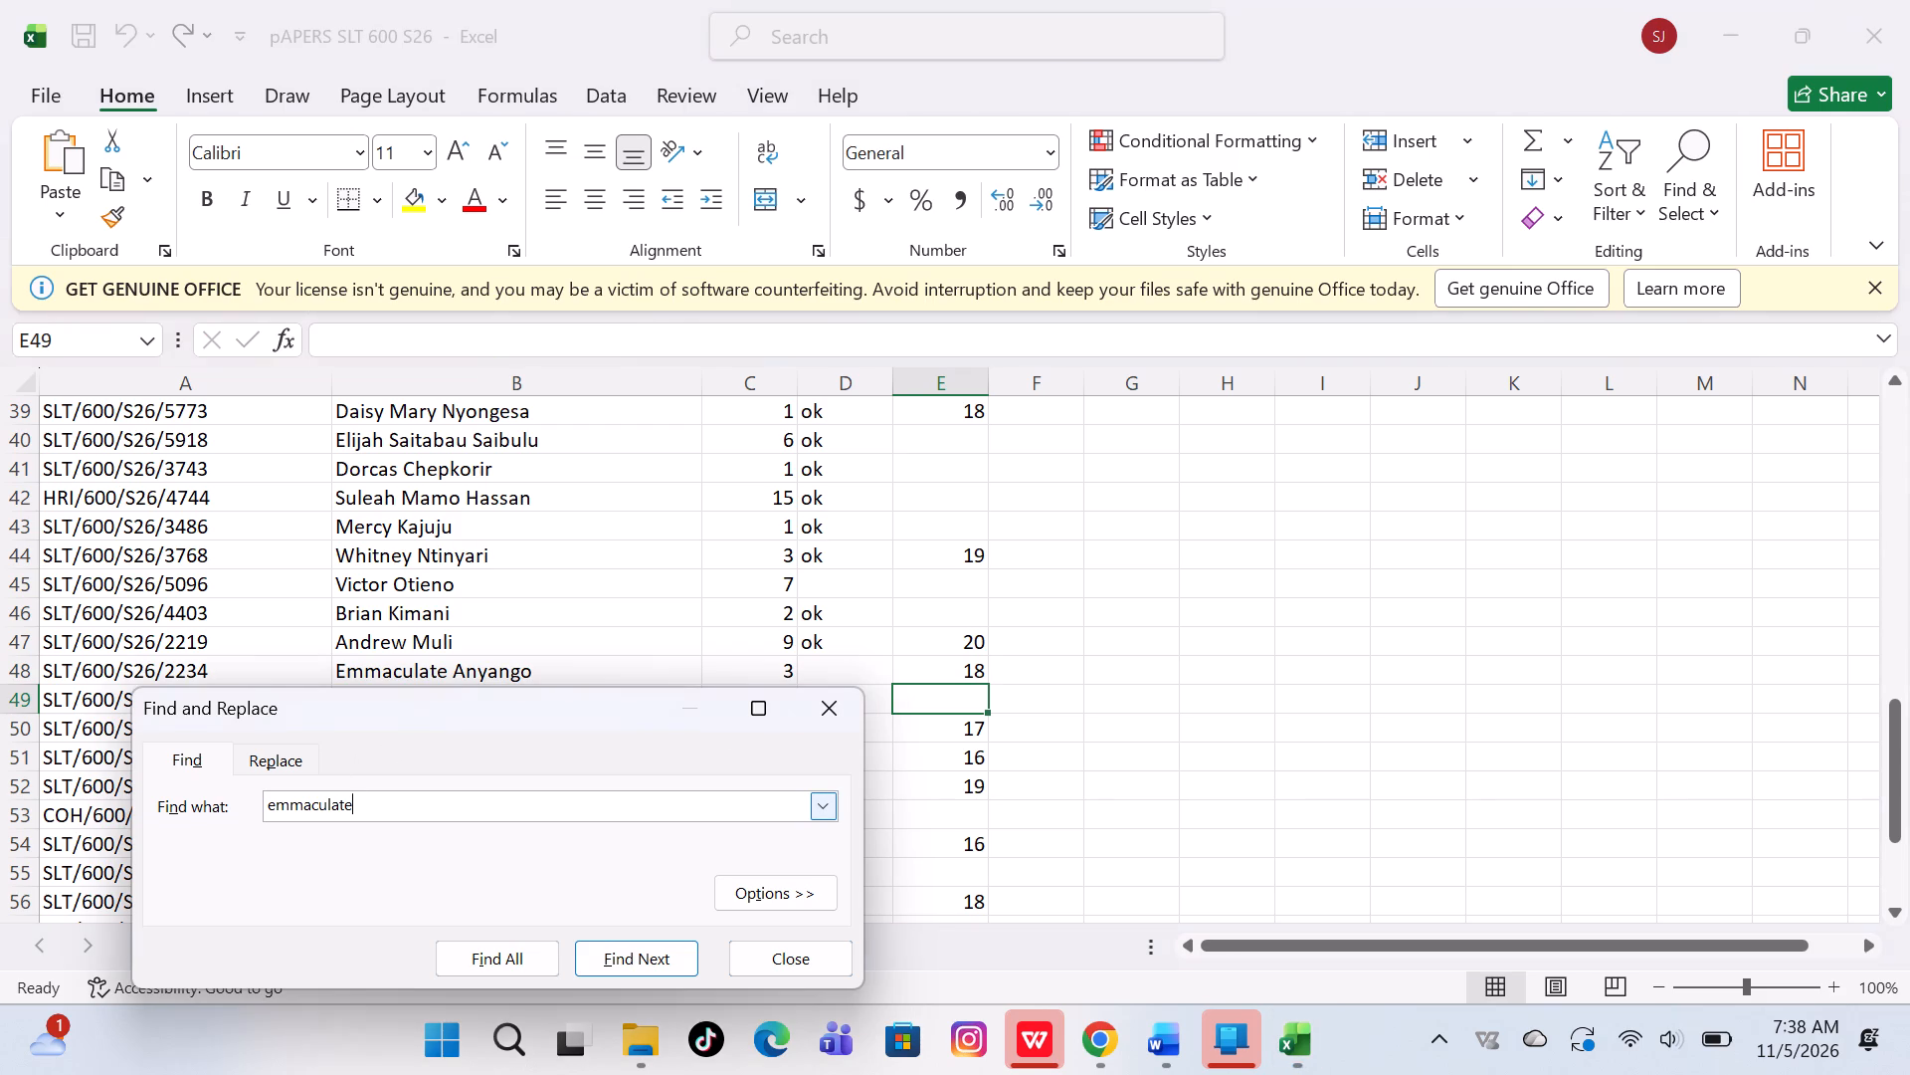
key("BackSpace")
key("BackSpace")
key("BackSpace")
key("BackSpace")
key("BackSpace")
key("BackSpace")
key("BackSpace")
key("BackSpace")
key("BackSpace")
key("BackSpace")
key("BackSpace")
key("BackSpace")
key("BackSpace")
key("BackSpace")
key("BackSpace")
key("BackSpace")
key("BackSpace")
key("BackSpace")
type("victor")
key("Return")
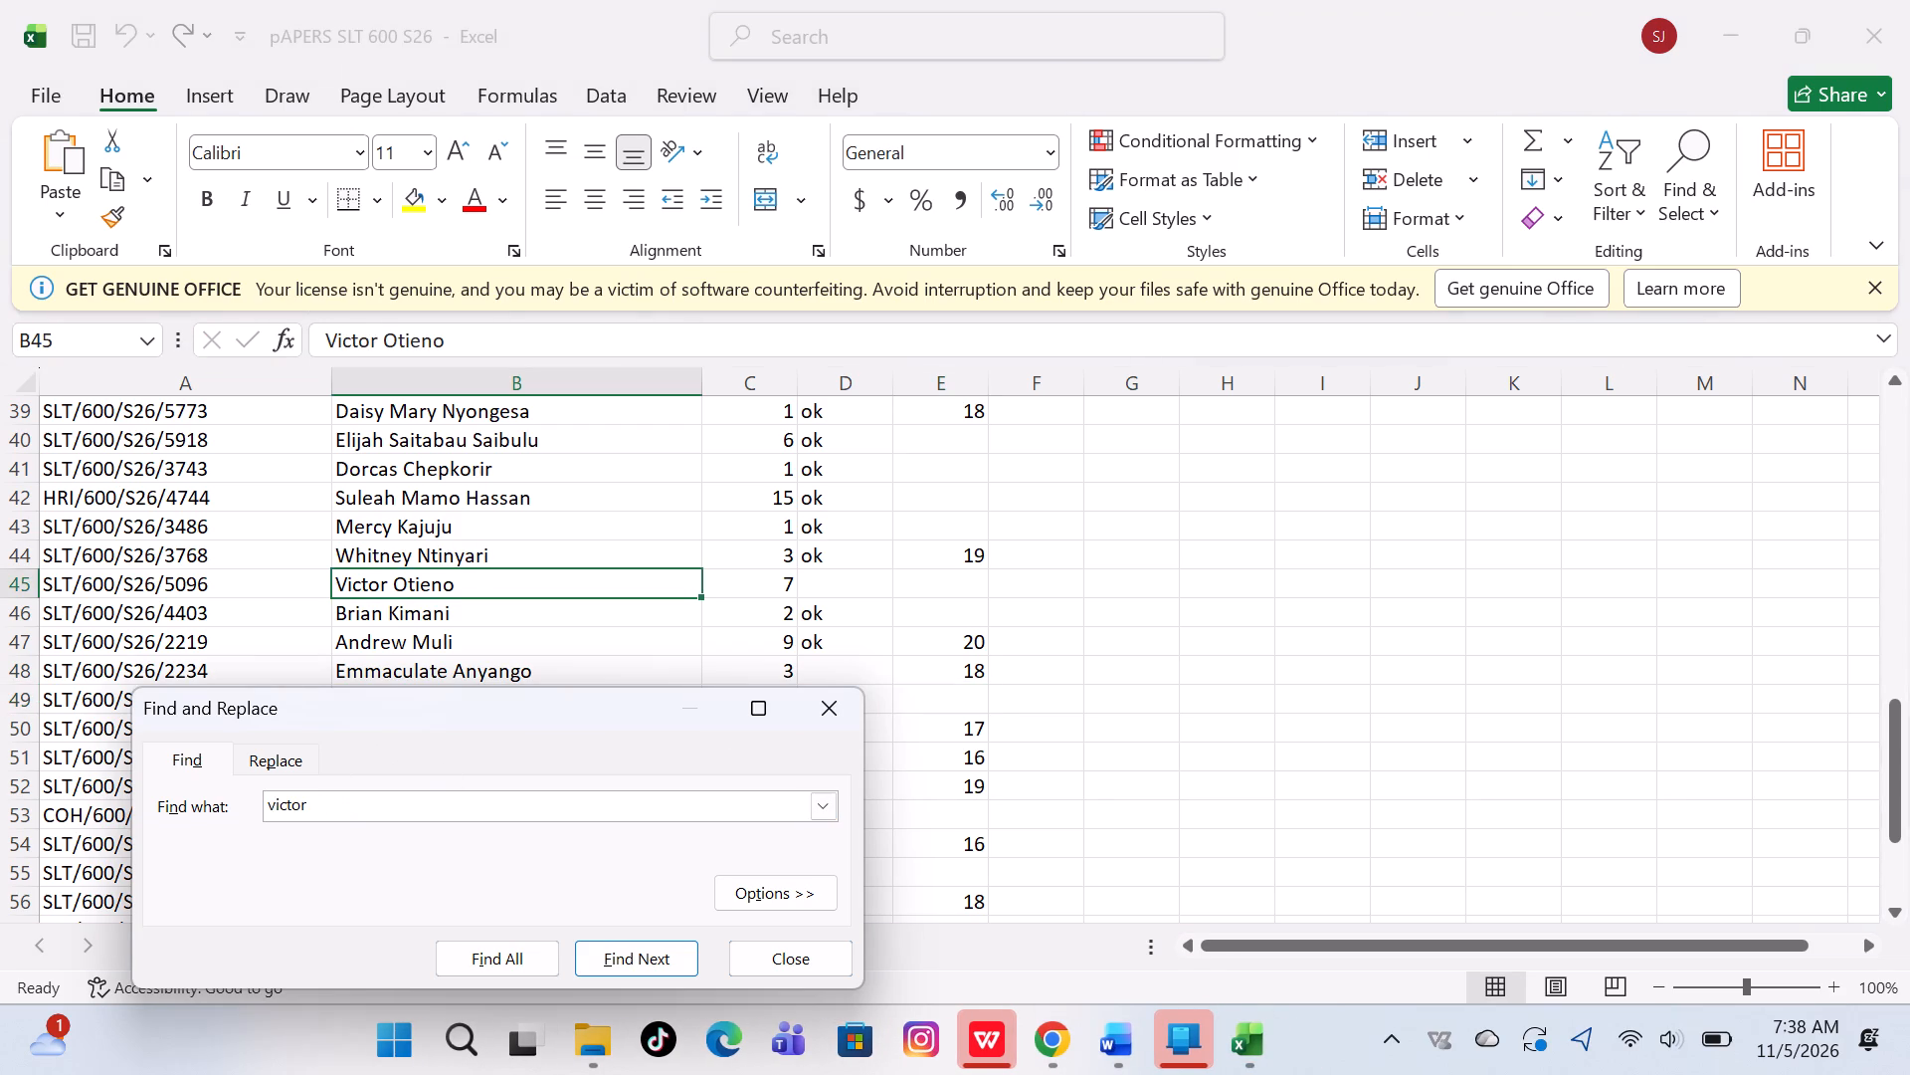
left_click(966, 574)
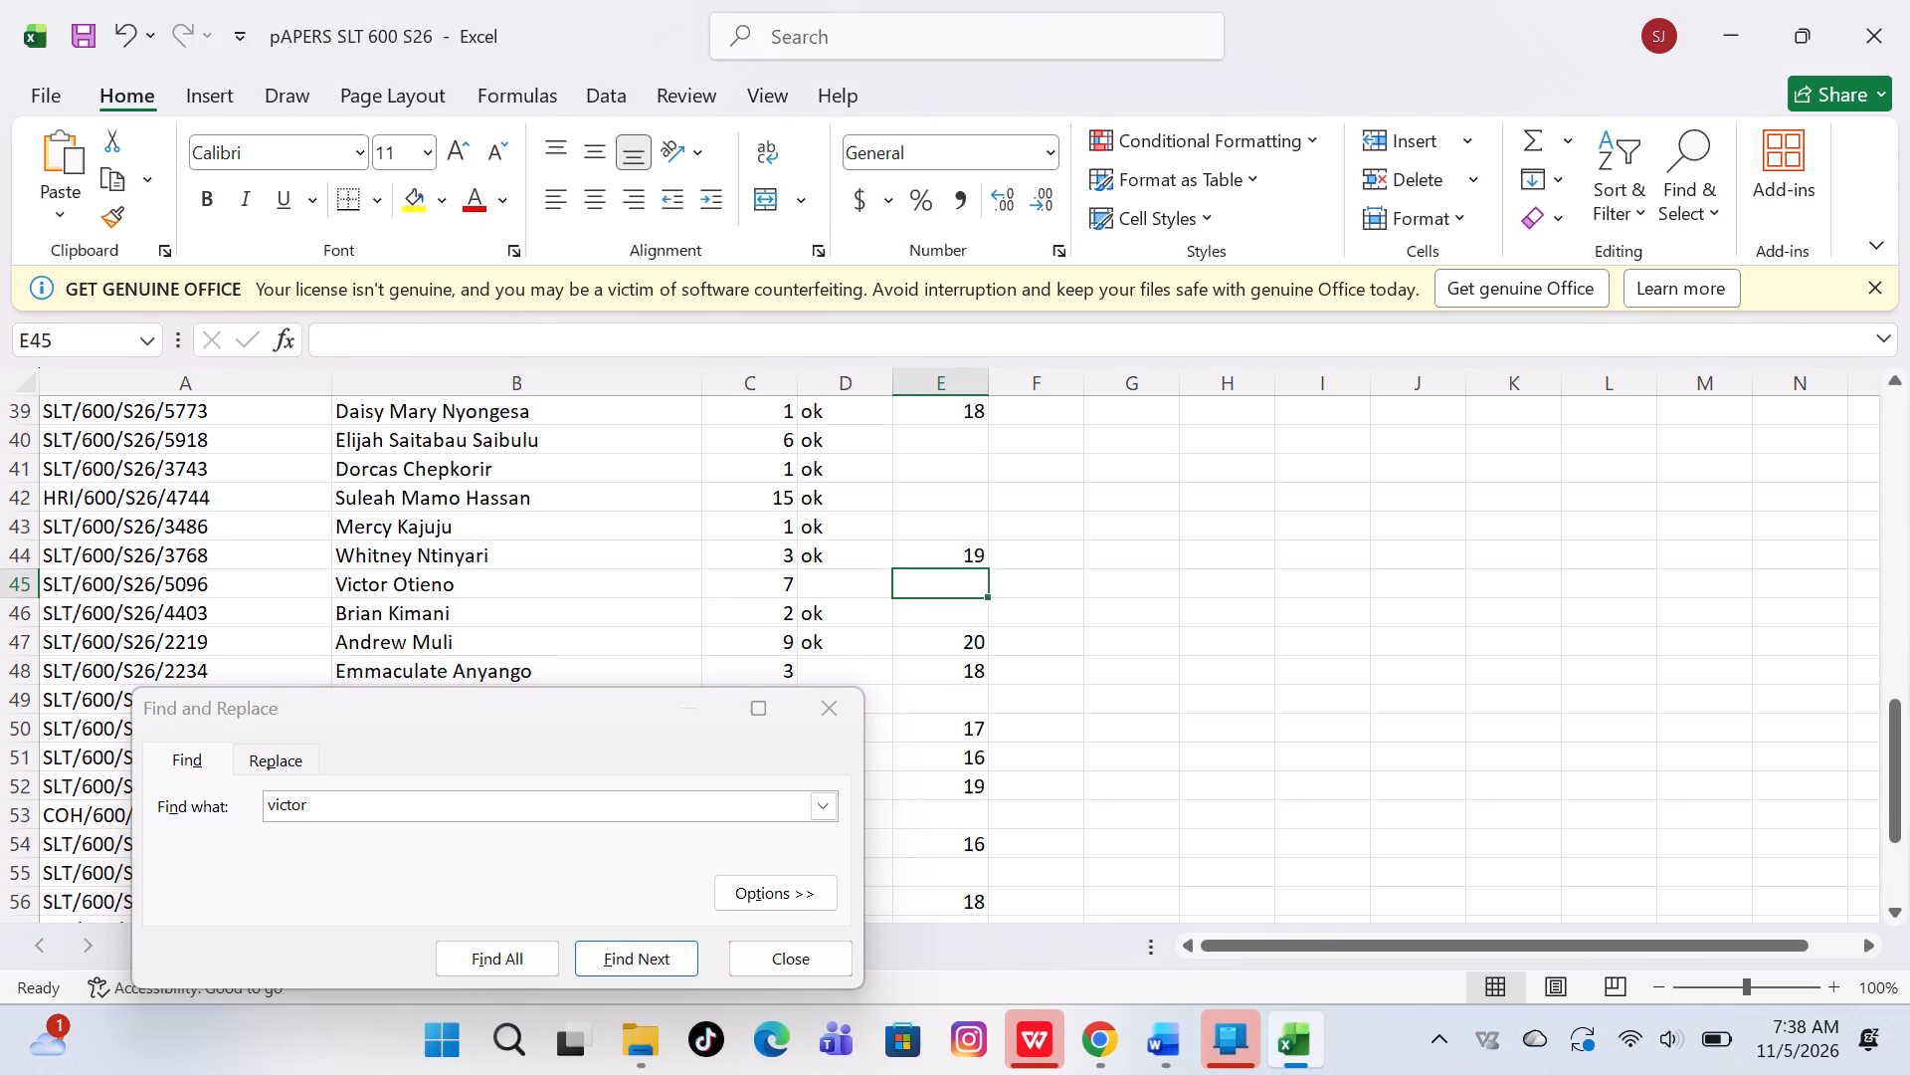
type("19")
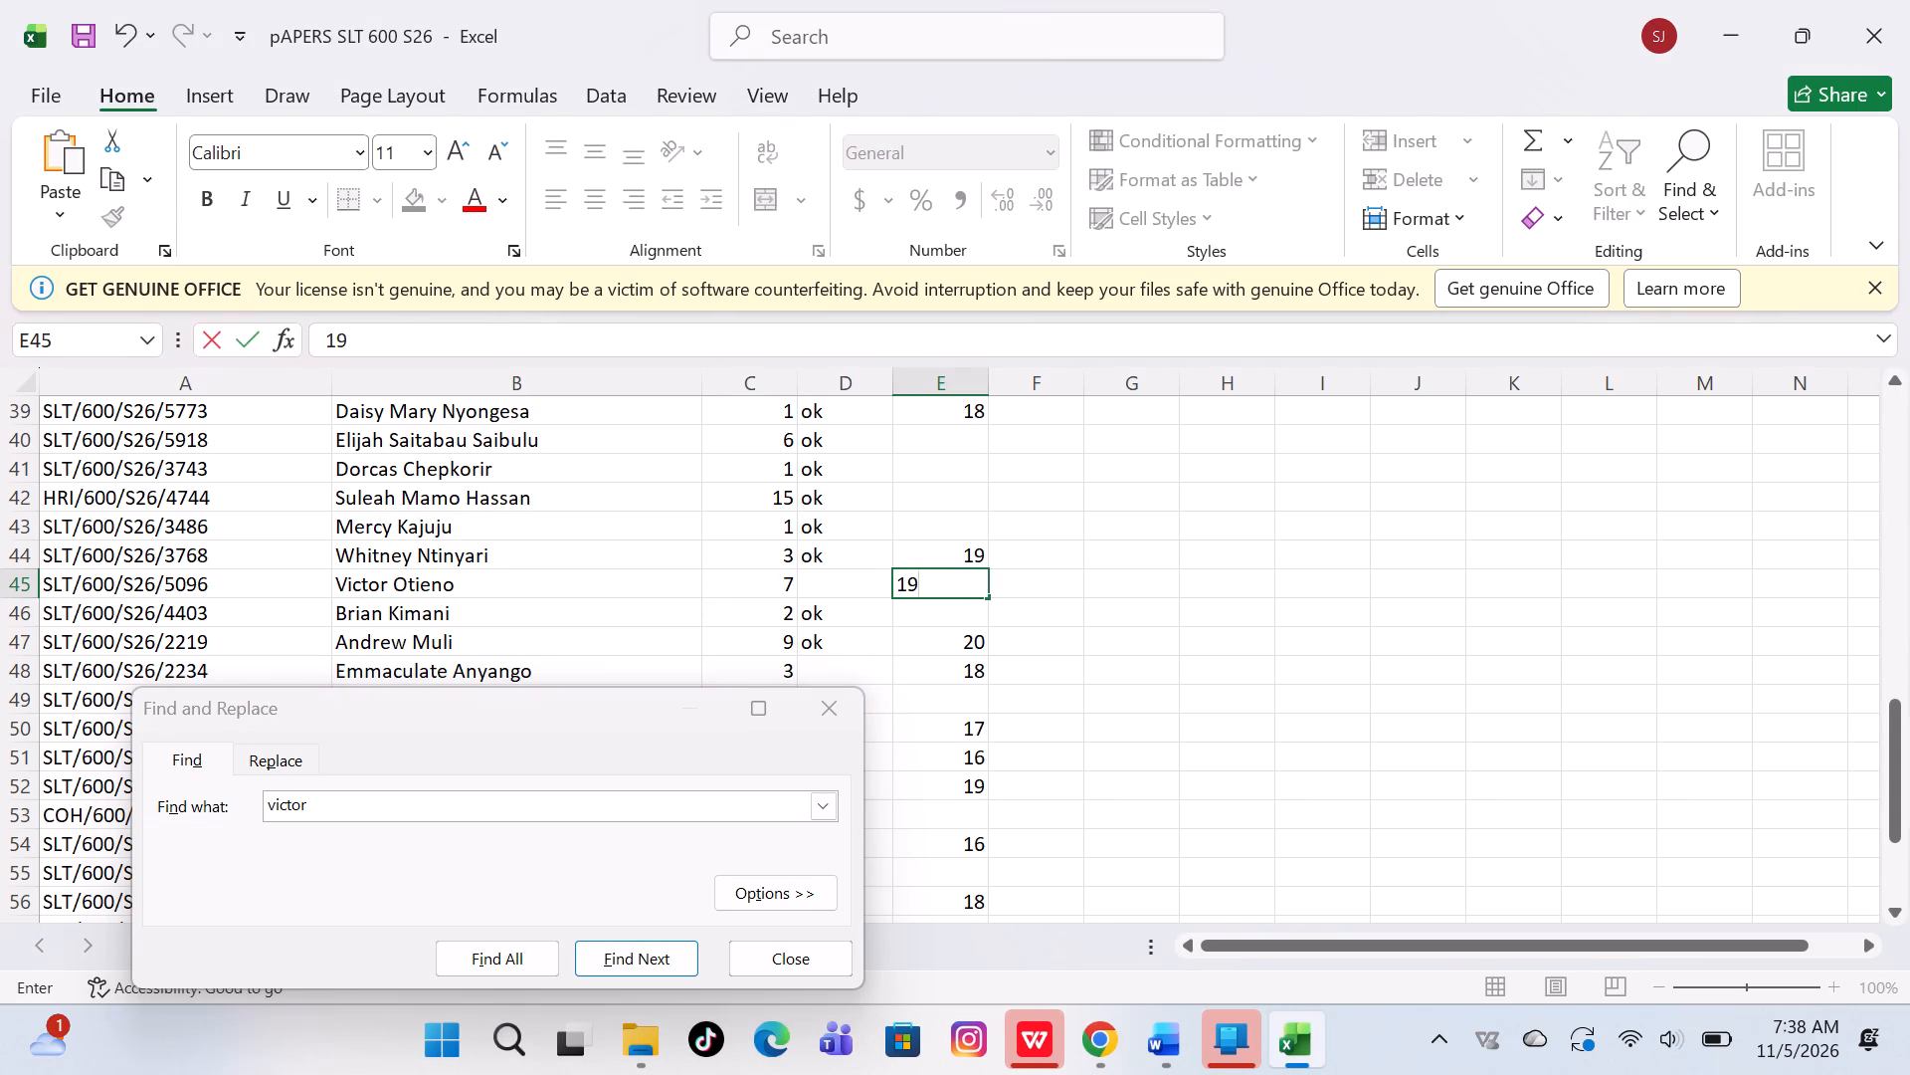
Find the student matching "naomy" and enter the mark 18 in column E of row 53.
left_click(403, 809)
key("BackSpace")
key("BackSpace")
key("BackSpace")
key("BackSpace")
key("BackSpace")
key("BackSpace")
key("BackSpace")
key("BackSpace")
key("BackSpace")
key("BackSpace")
key("BackSpace")
key("BackSpace")
key("BackSpace")
key("BackSpace")
key("BackSpace")
key("BackSpace")
key("BackSpace")
type("naomy")
key("Return")
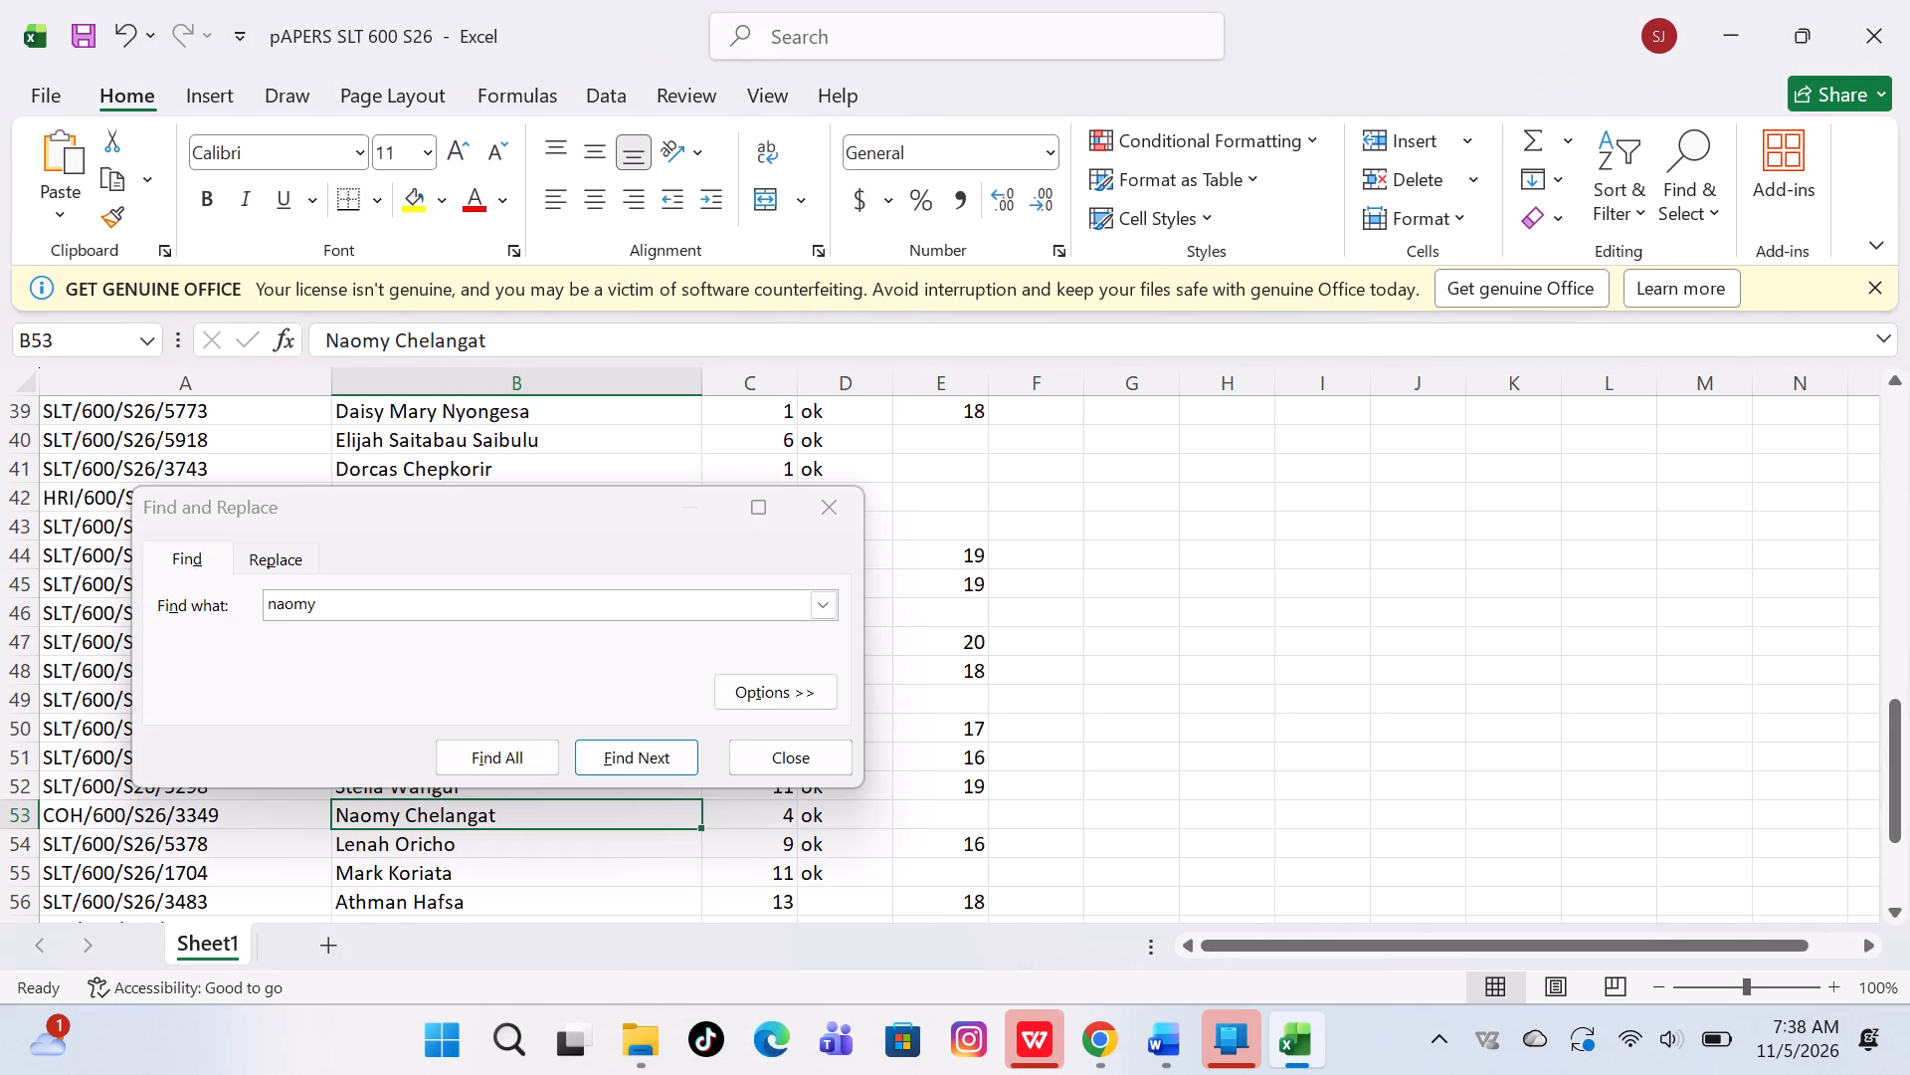
left_click(970, 821)
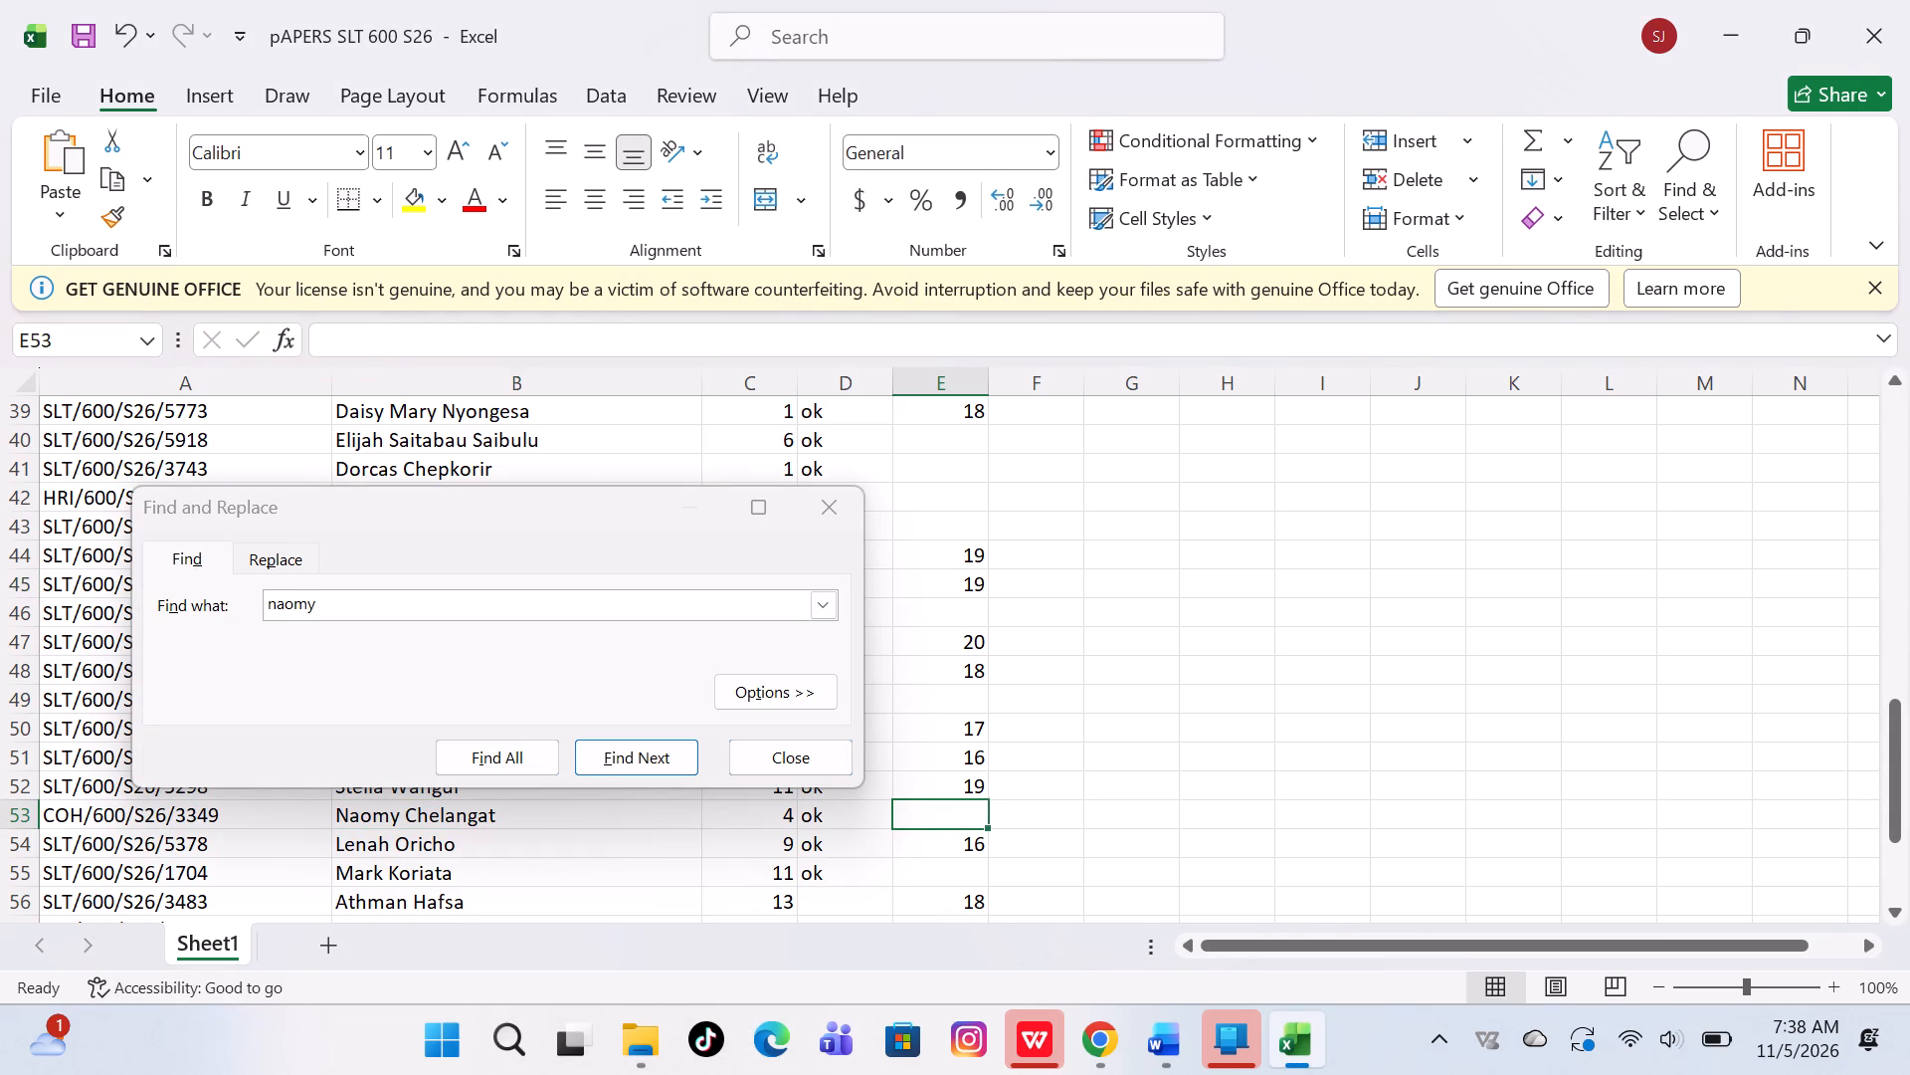
type("18")
key("Return")
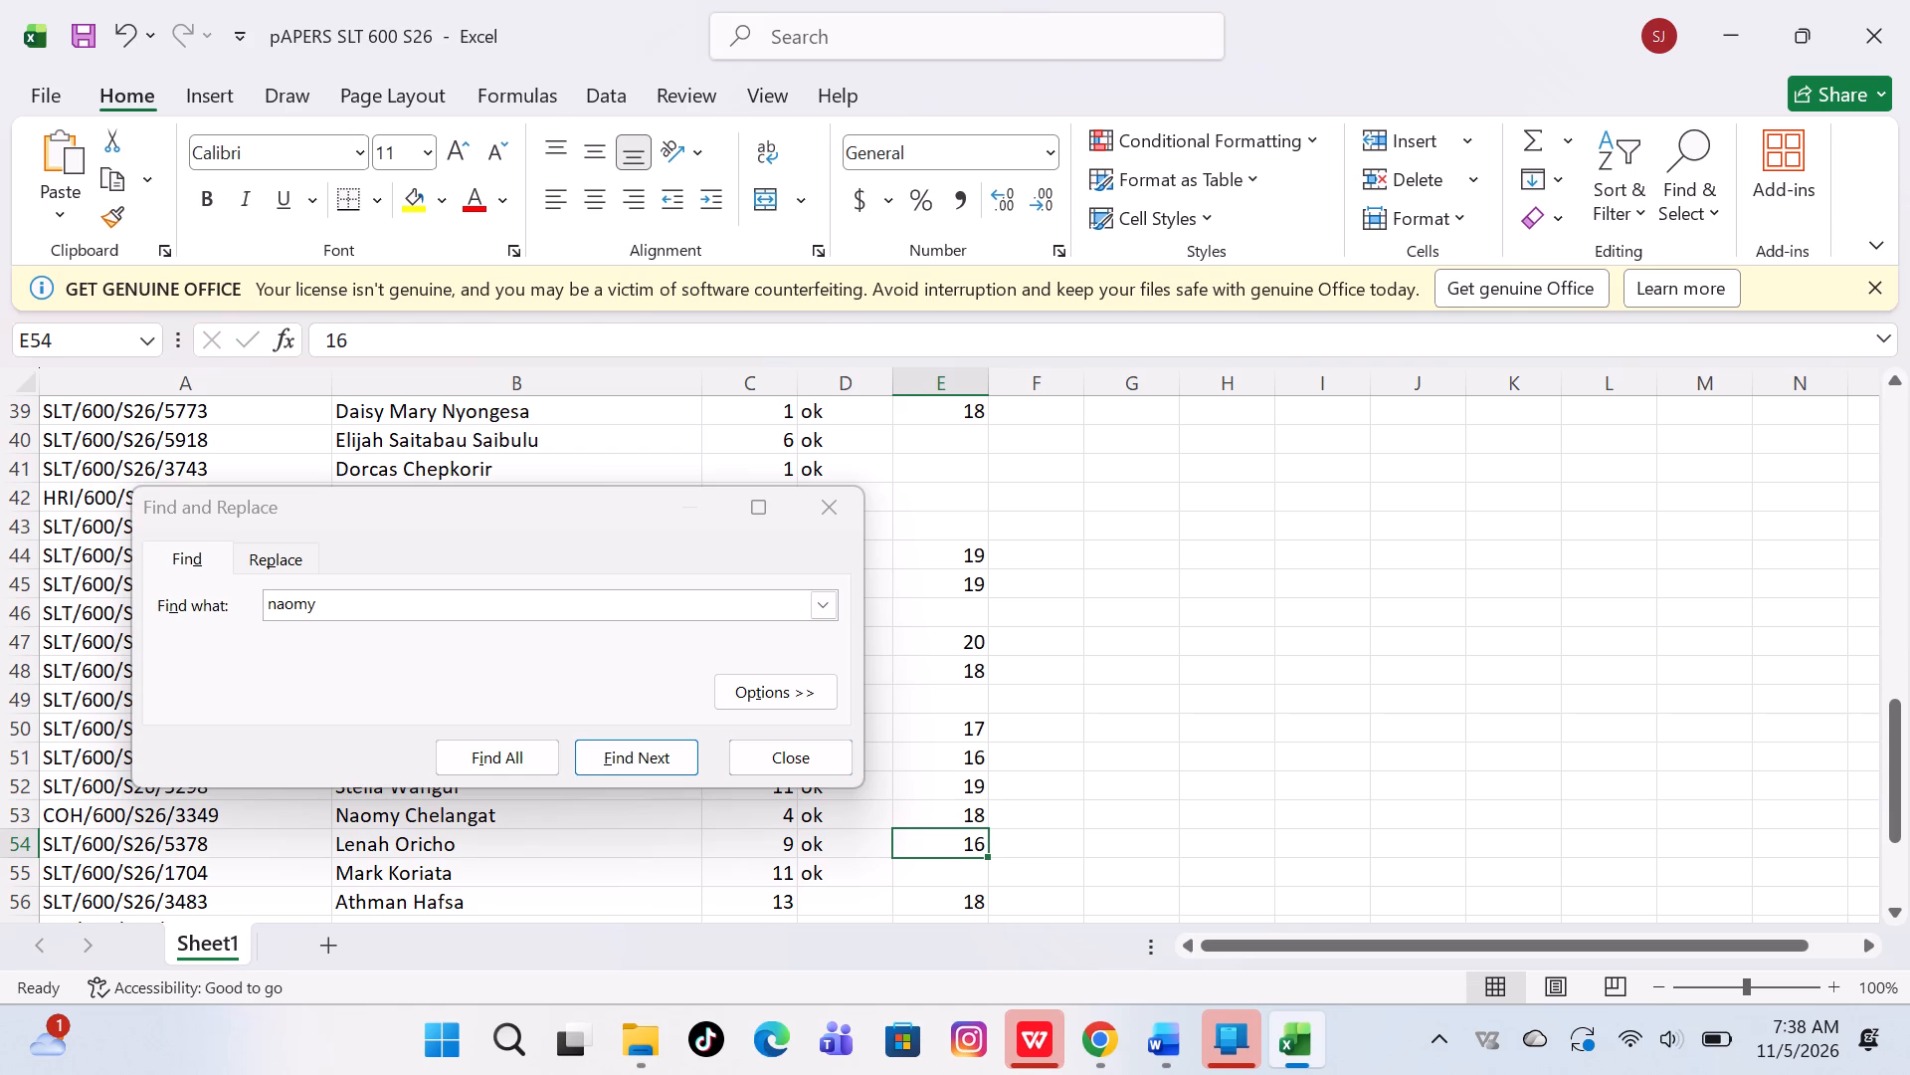
Find the student matching "mercy" and enter the mark 19 in column E of row 43.
left_click(373, 595)
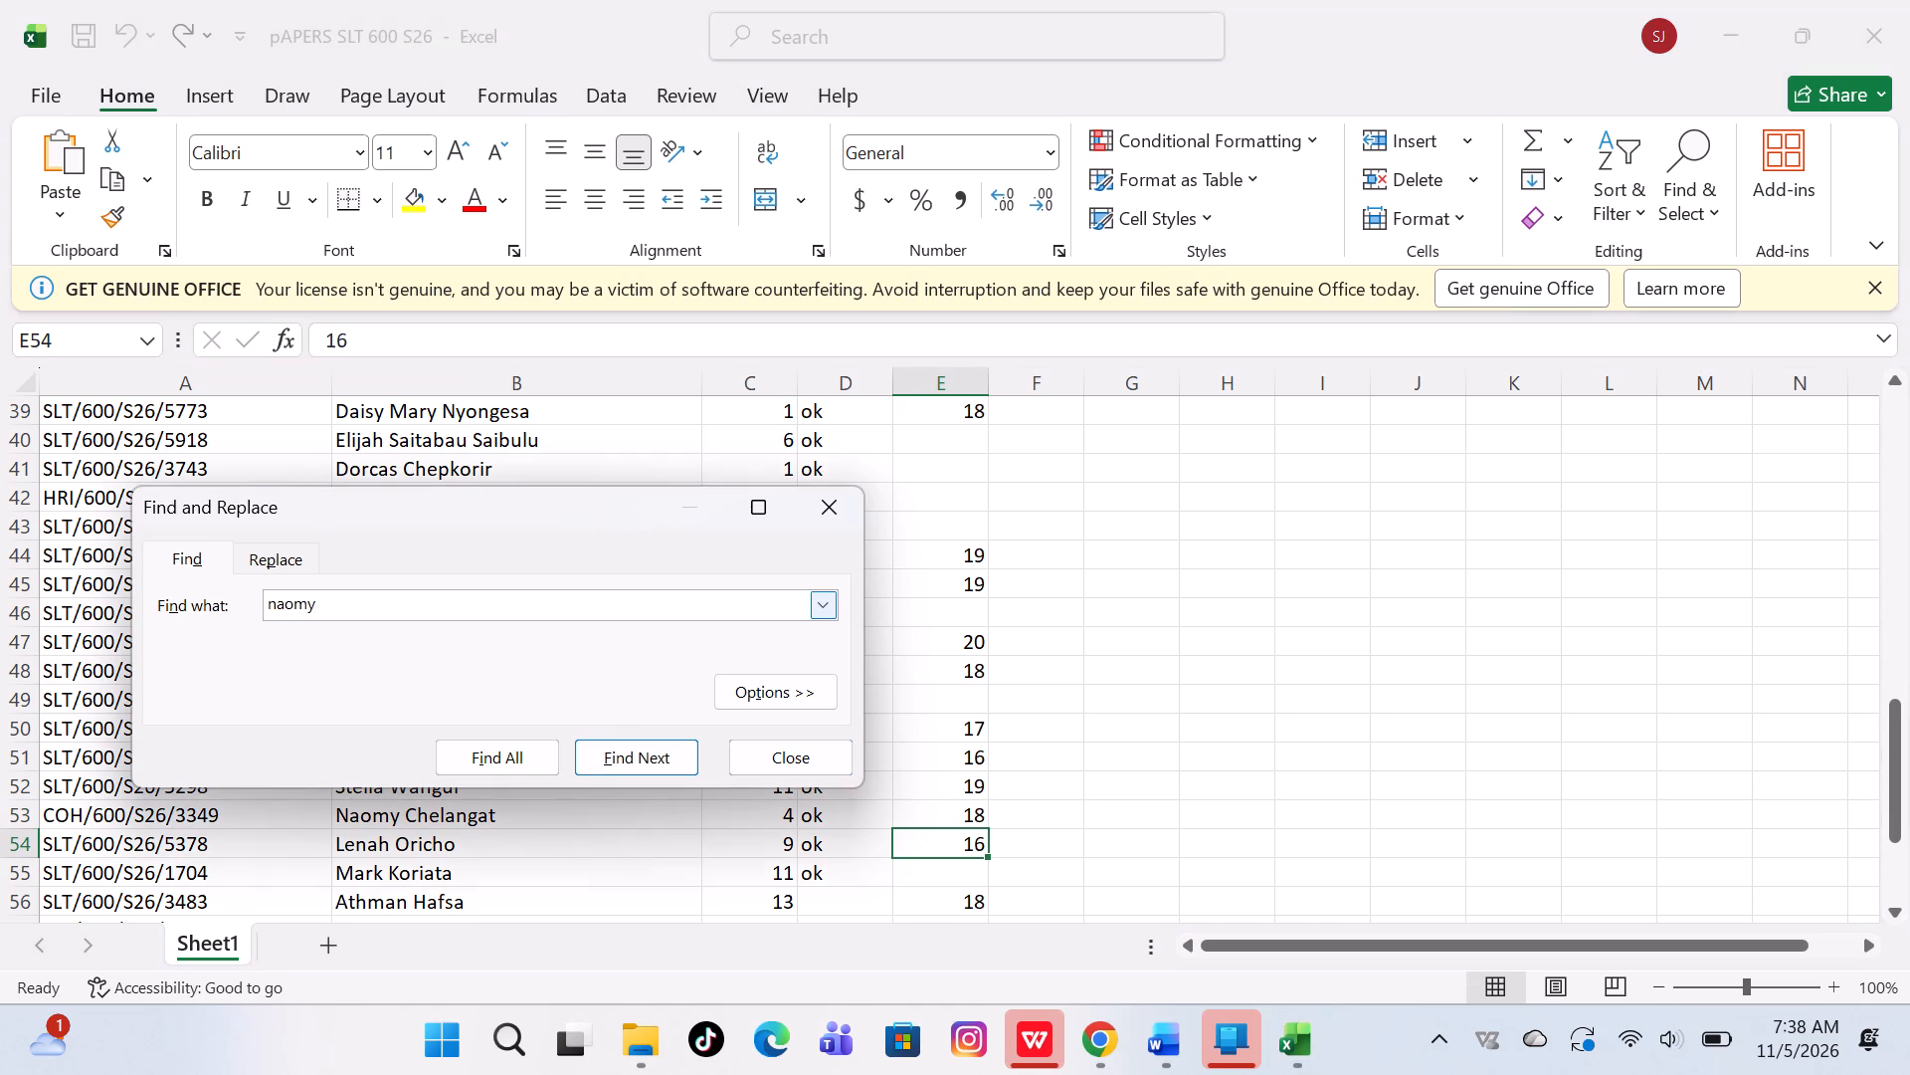
key("BackSpace")
key("BackSpace")
key("BackSpace")
key("BackSpace")
key("BackSpace")
key("BackSpace")
key("BackSpace")
key("BackSpace")
key("BackSpace")
key("BackSpace")
key("BackSpace")
key("BackSpace")
key("BackSpace")
type("mercy")
key("Return")
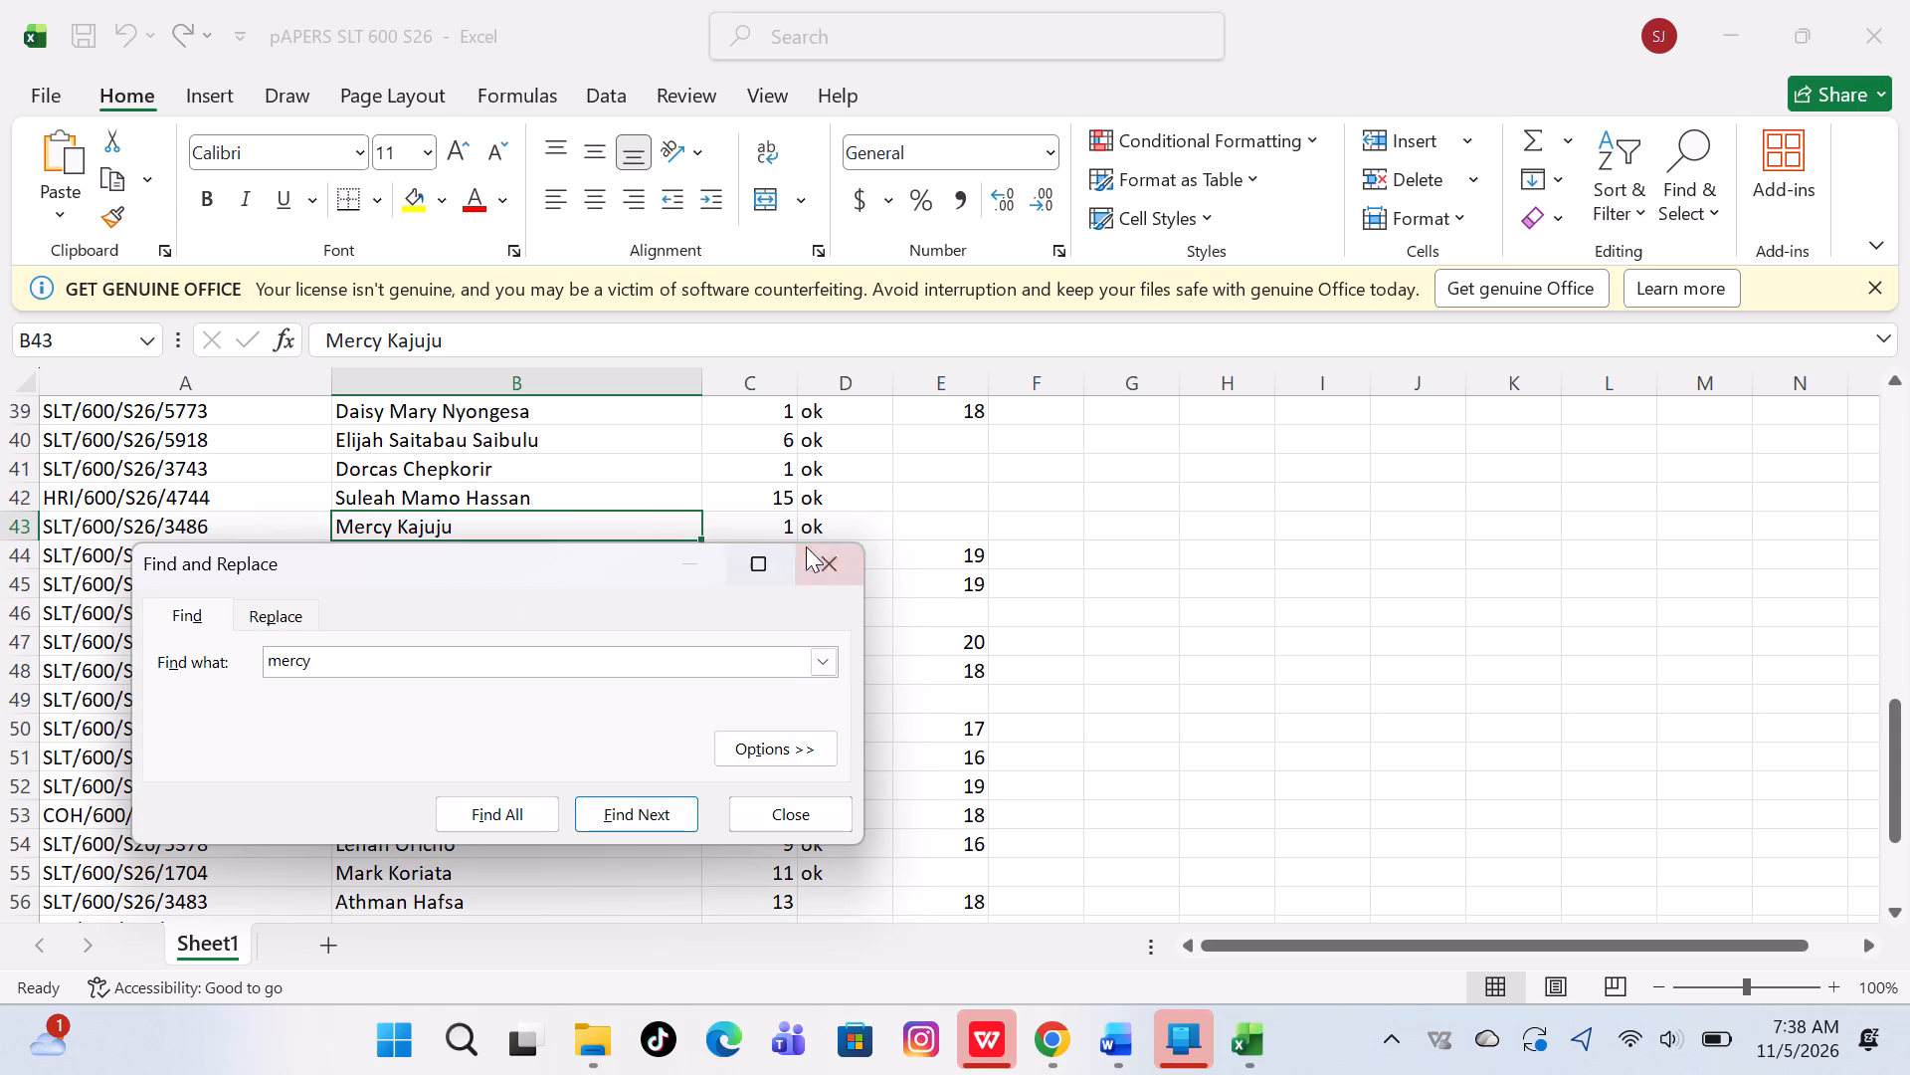
left_click(925, 526)
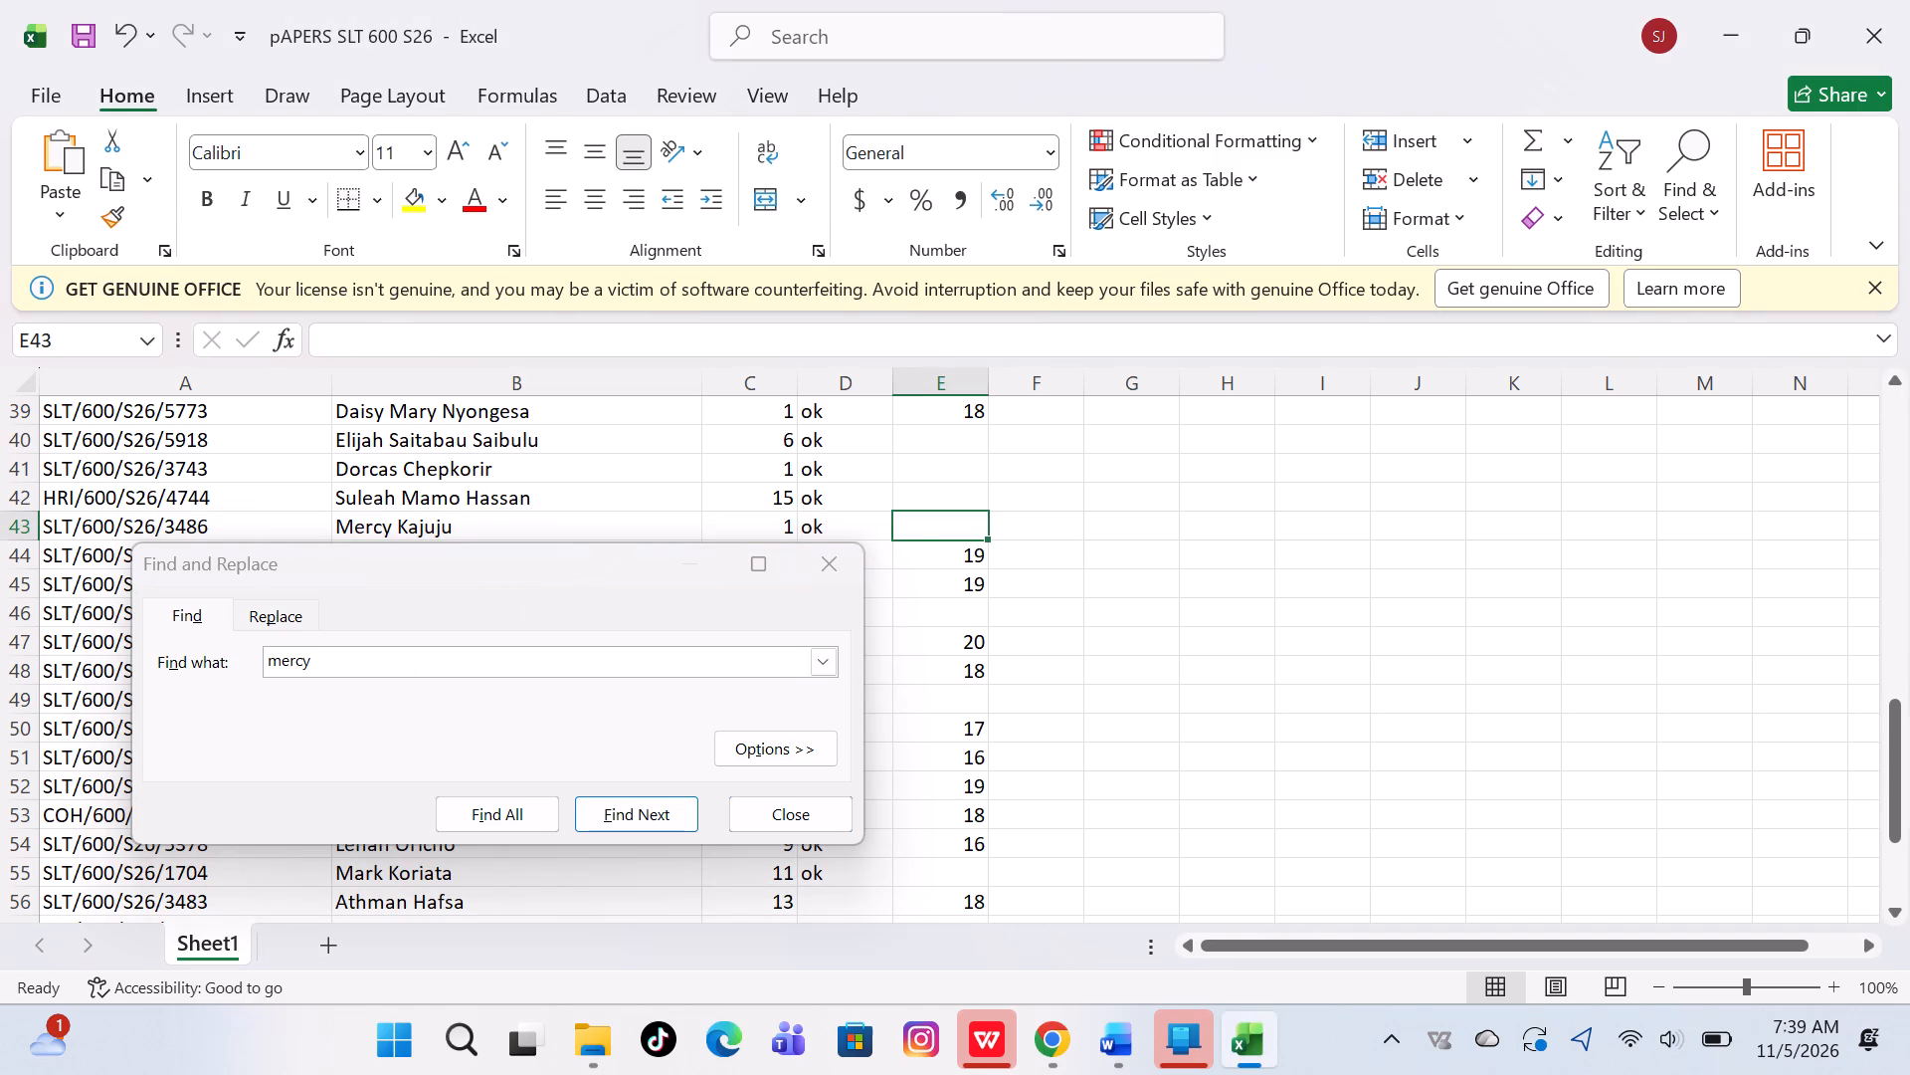
type("19")
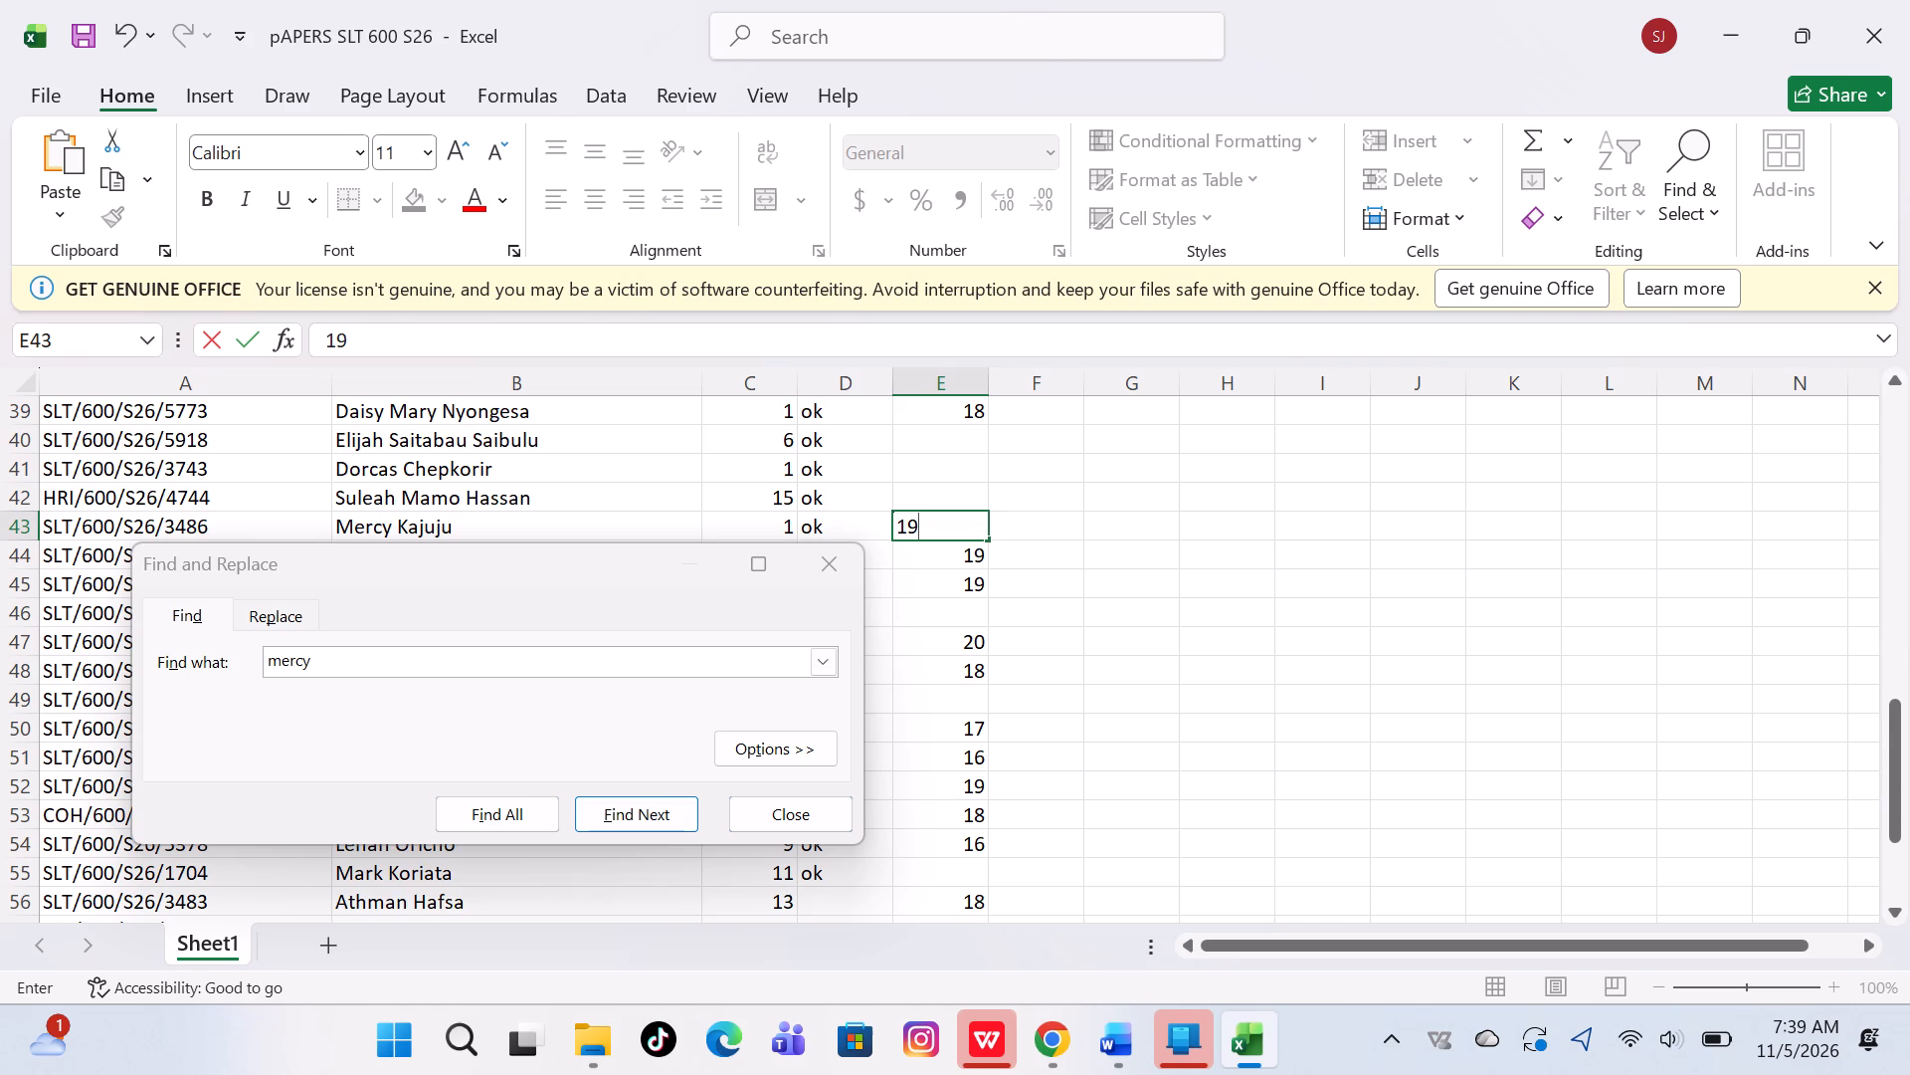
key("backslash")
key("Return")
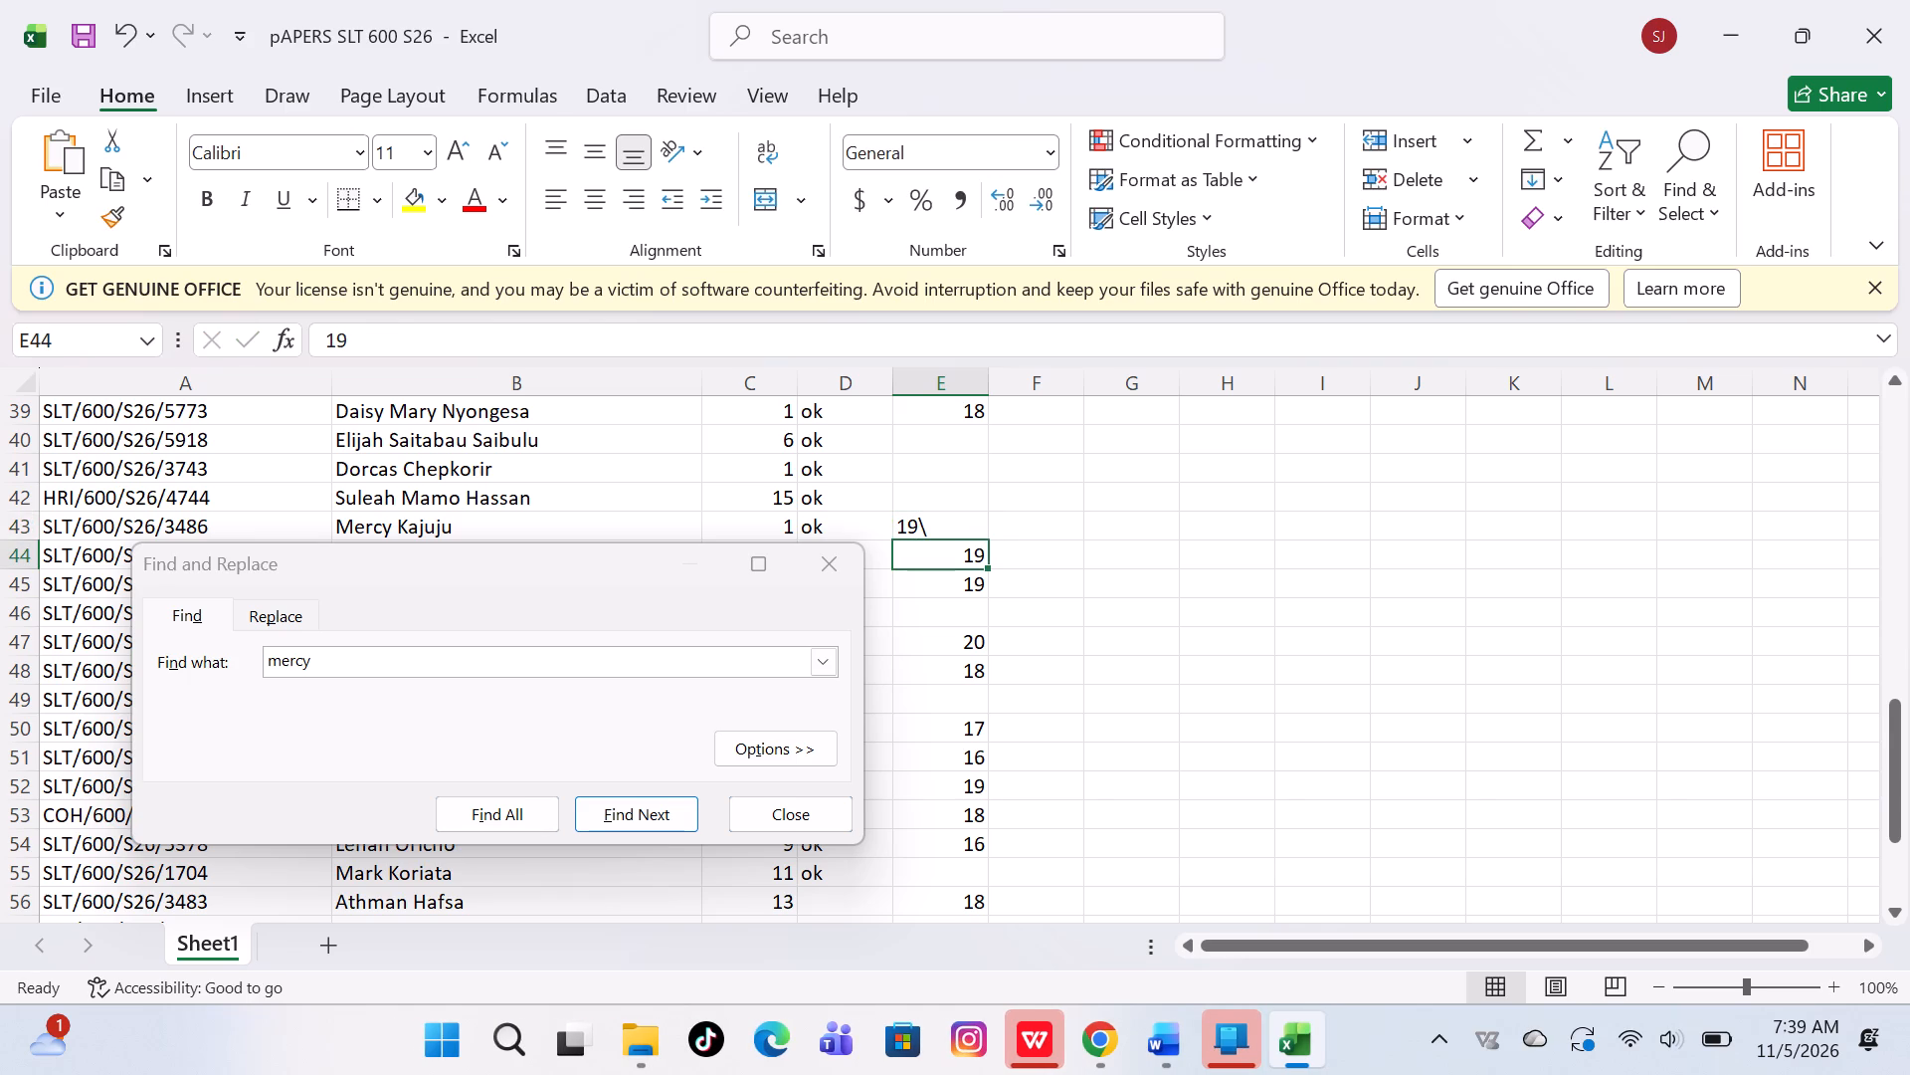
left_click(951, 530)
left_click(951, 530)
key("BackSpace")
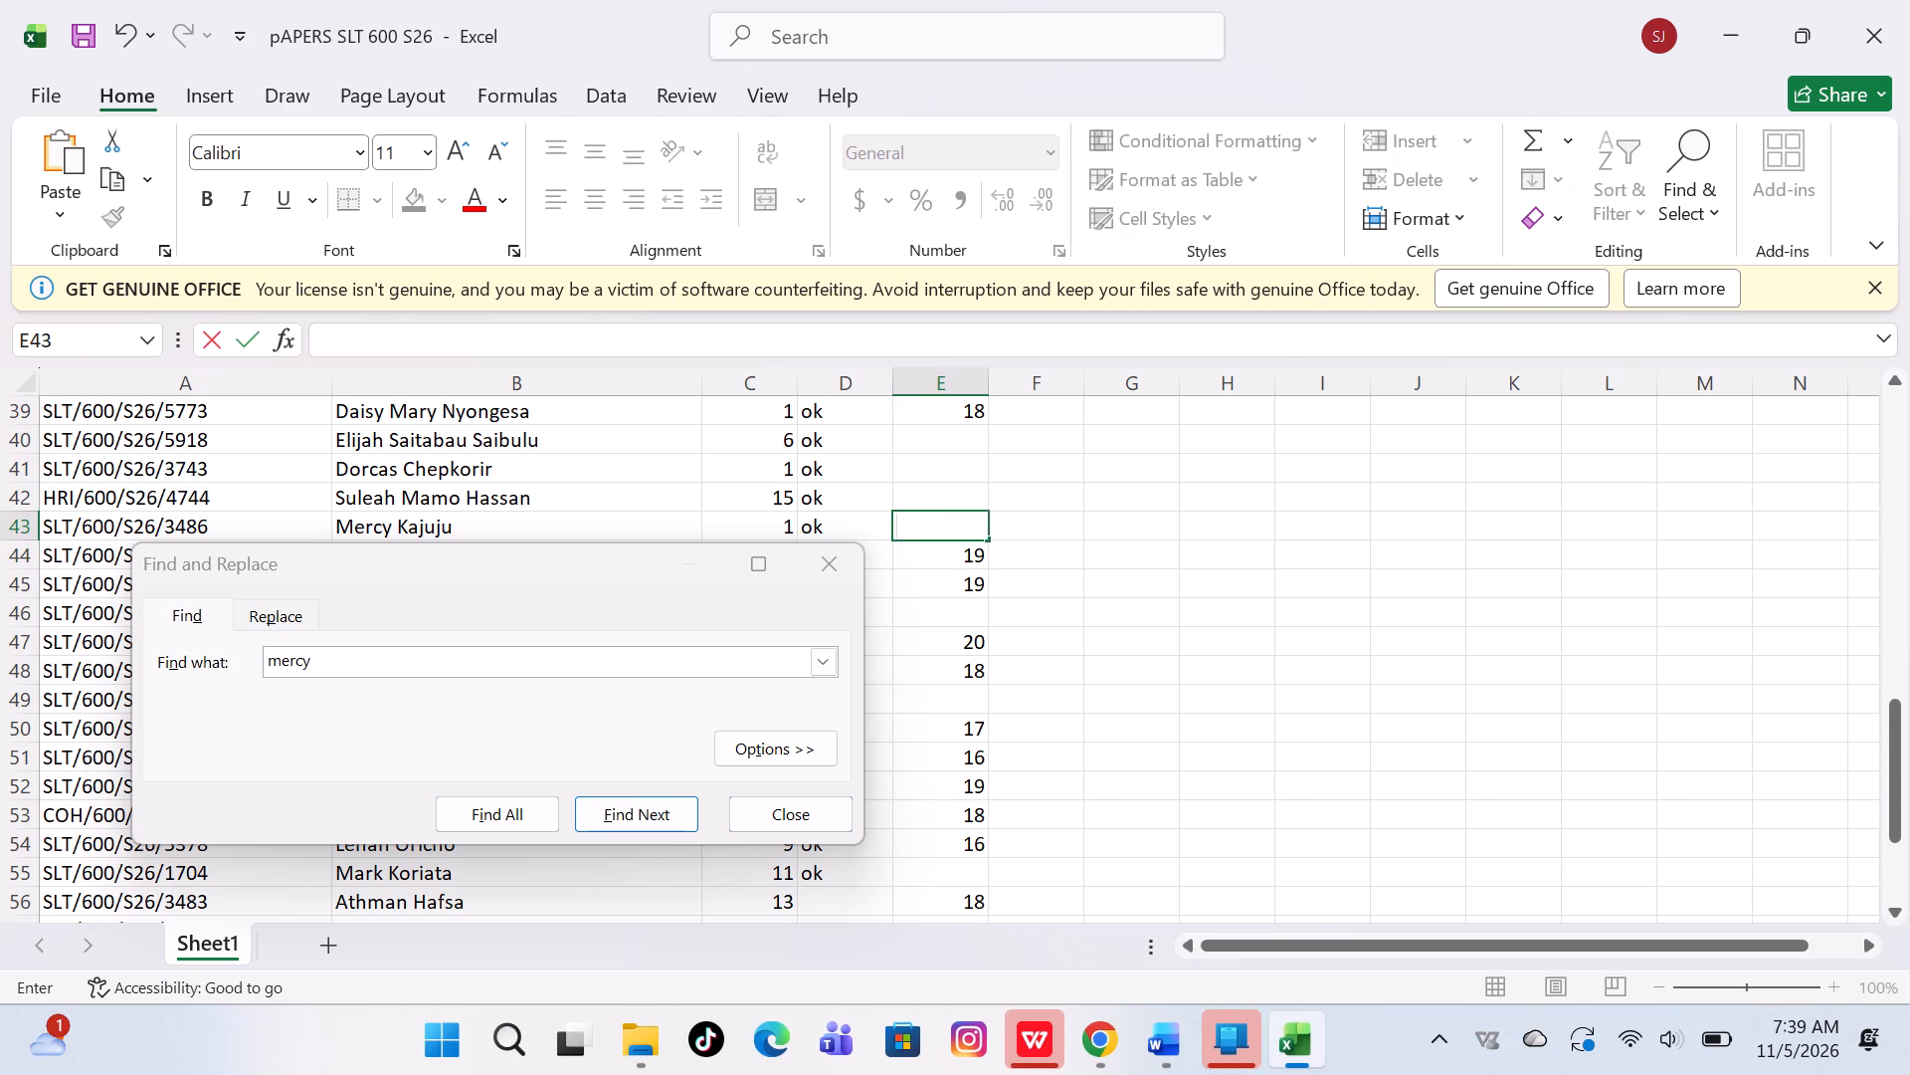
type("19")
key("Return")
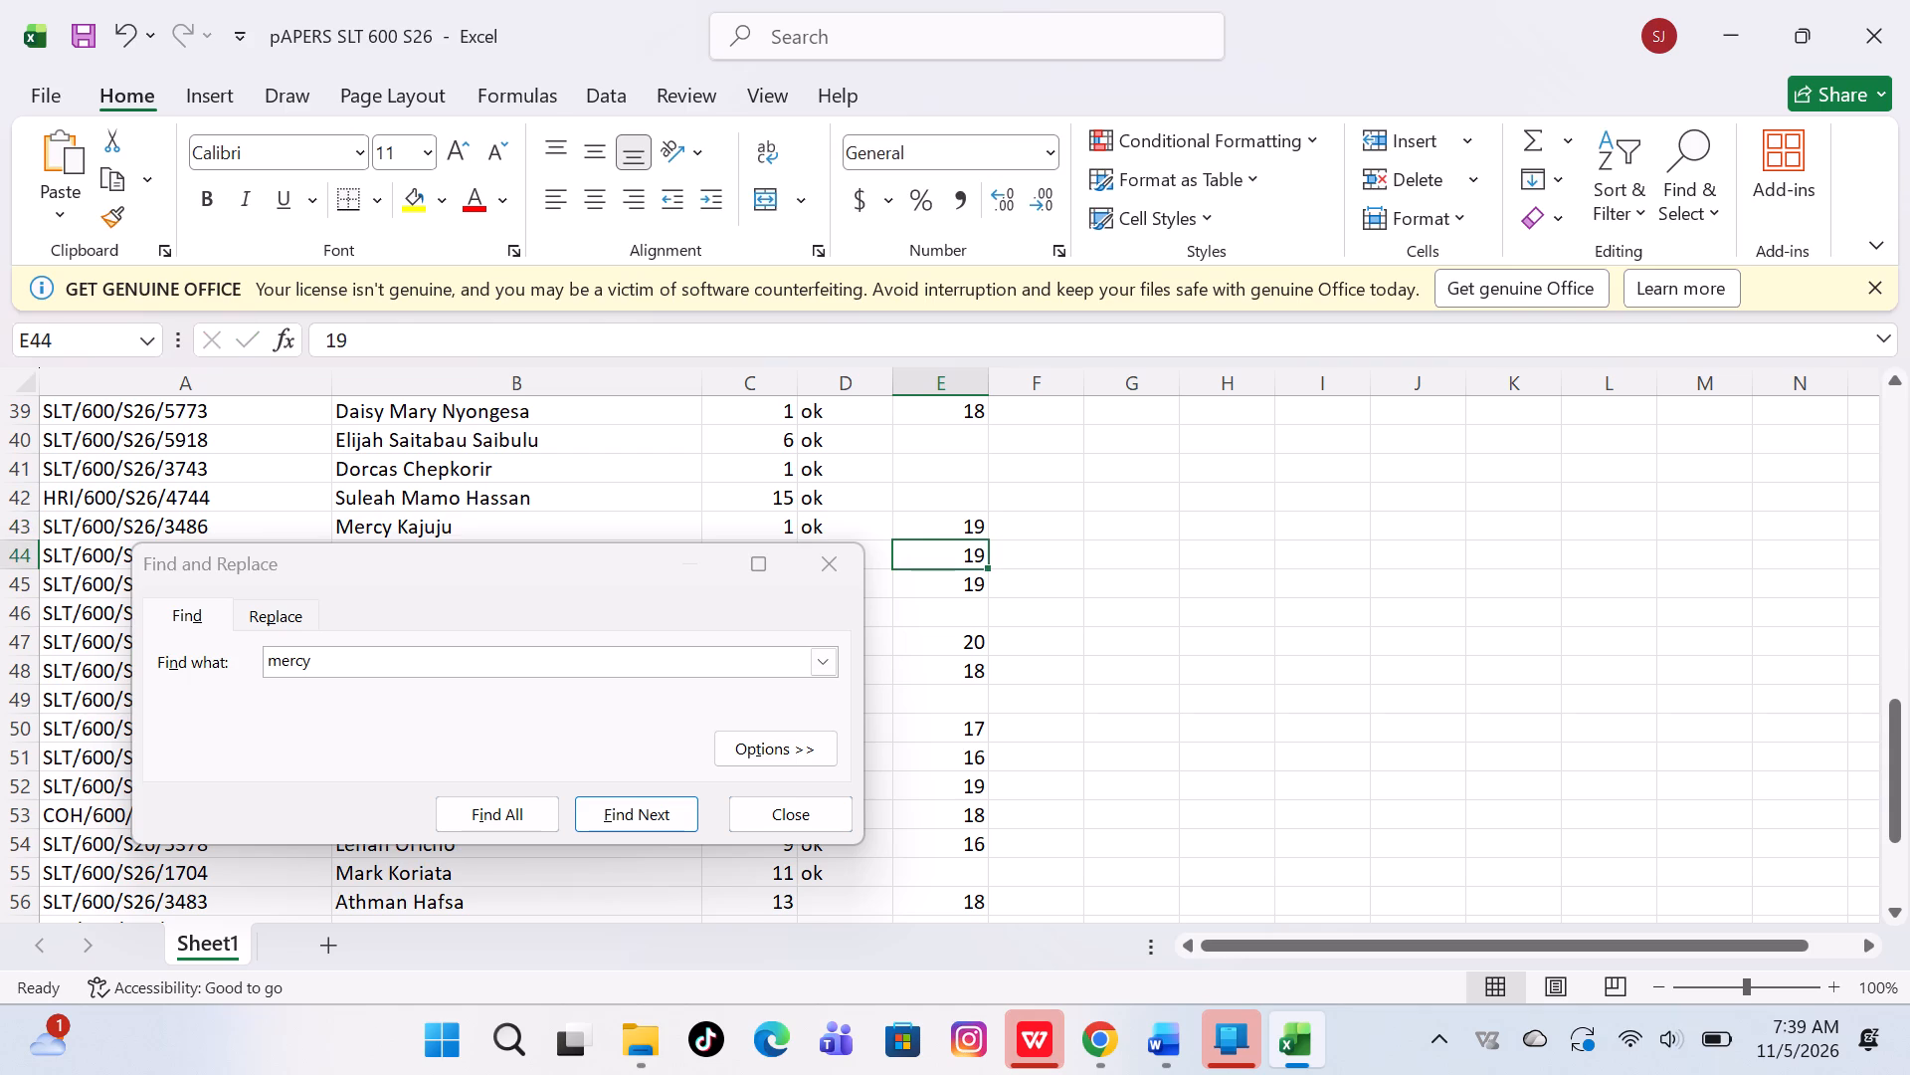
Find the student matching "stanley" and enter the mark 18 in column E of row 21.
left_click(363, 676)
key("BackSpace")
key("BackSpace")
key("BackSpace")
key("BackSpace")
key("BackSpace")
key("BackSpace")
type("syt")
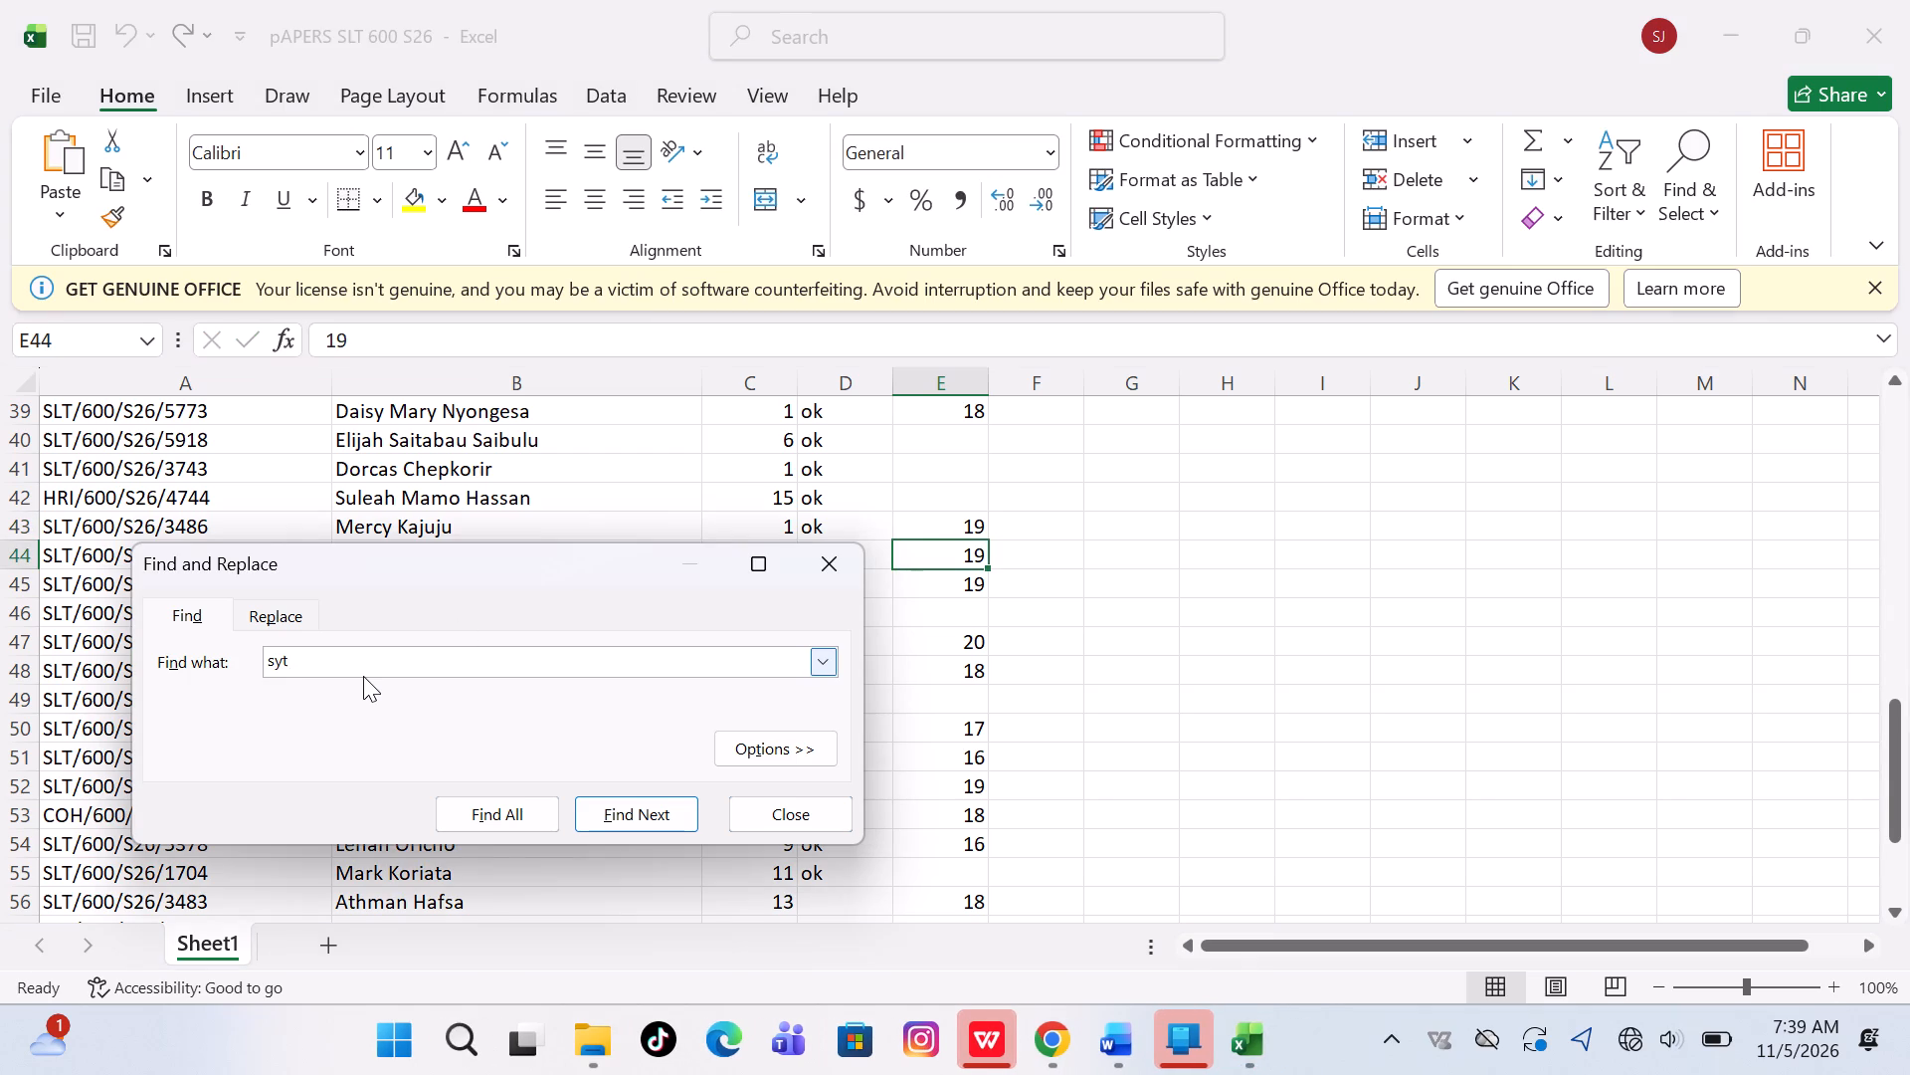
key("BackSpace")
key("BackSpace")
type("tanley")
key("Return")
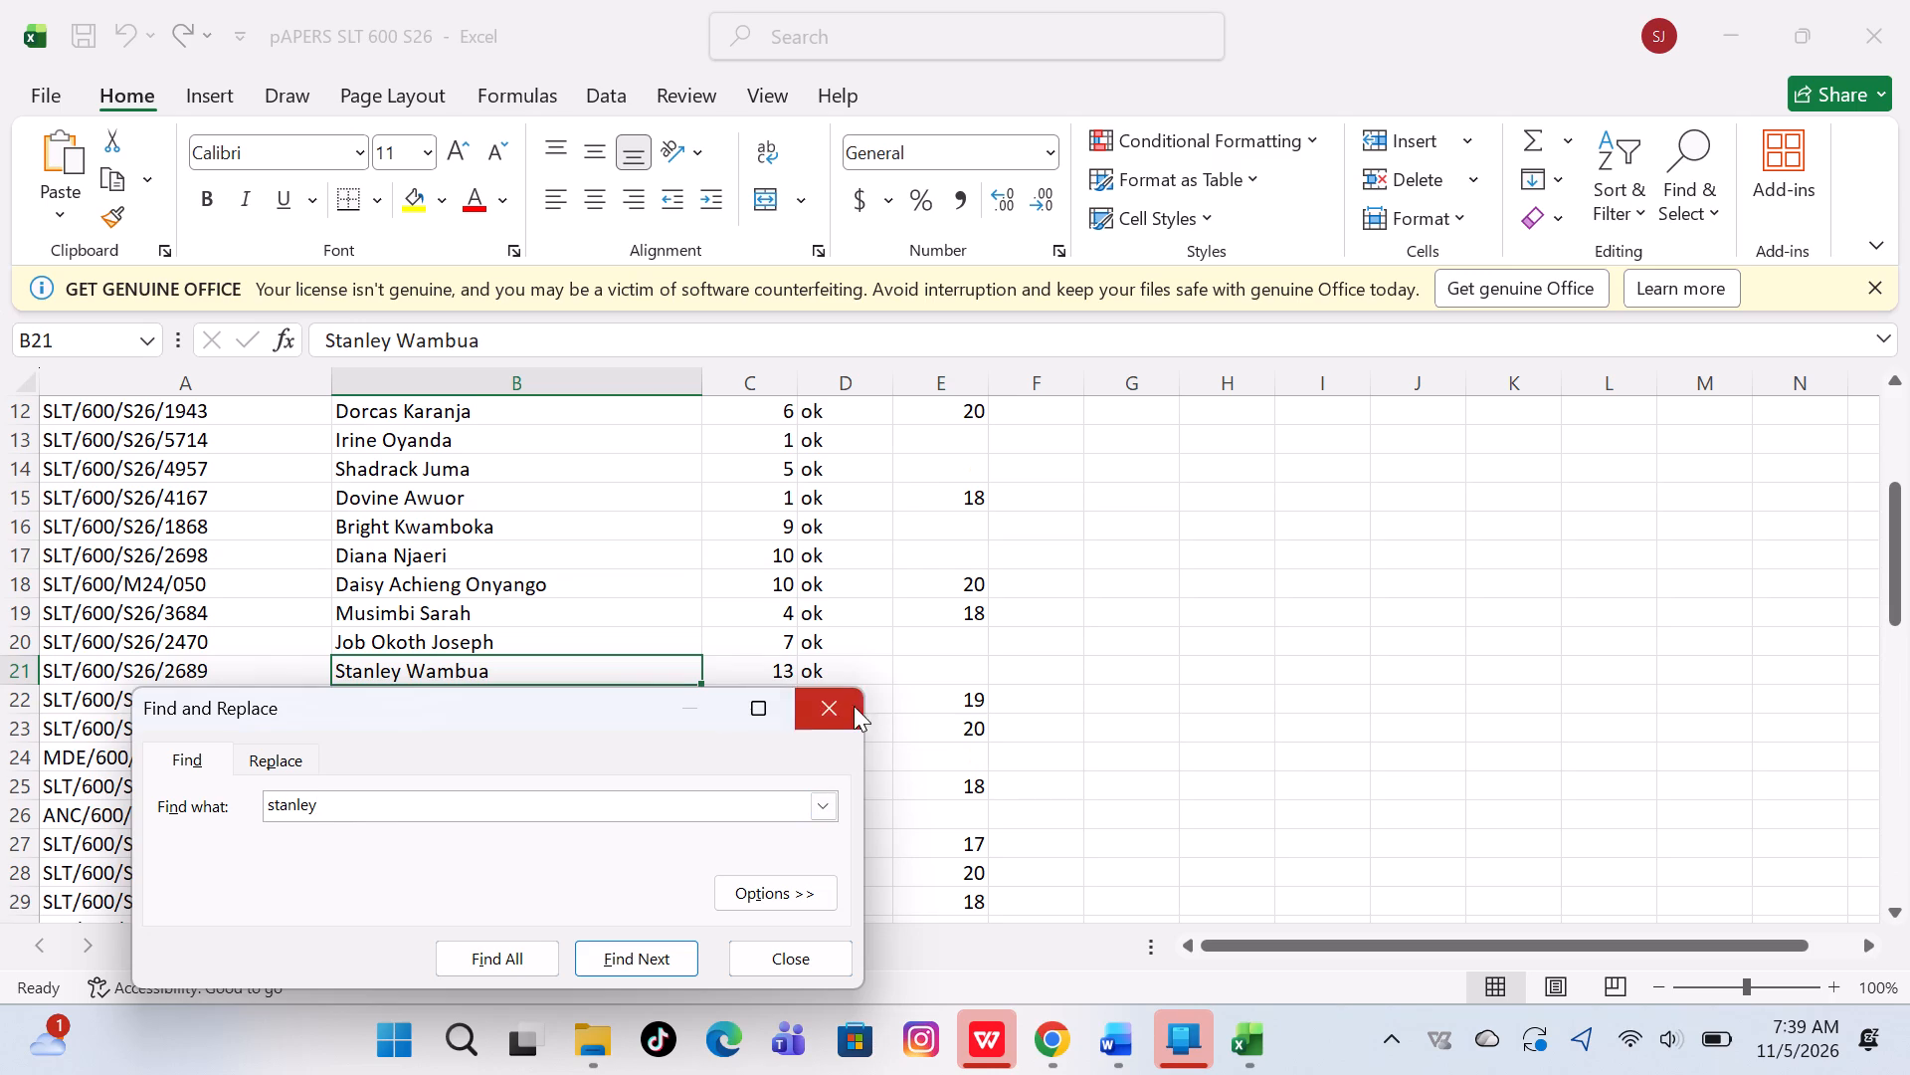
left_click(945, 679)
type("18")
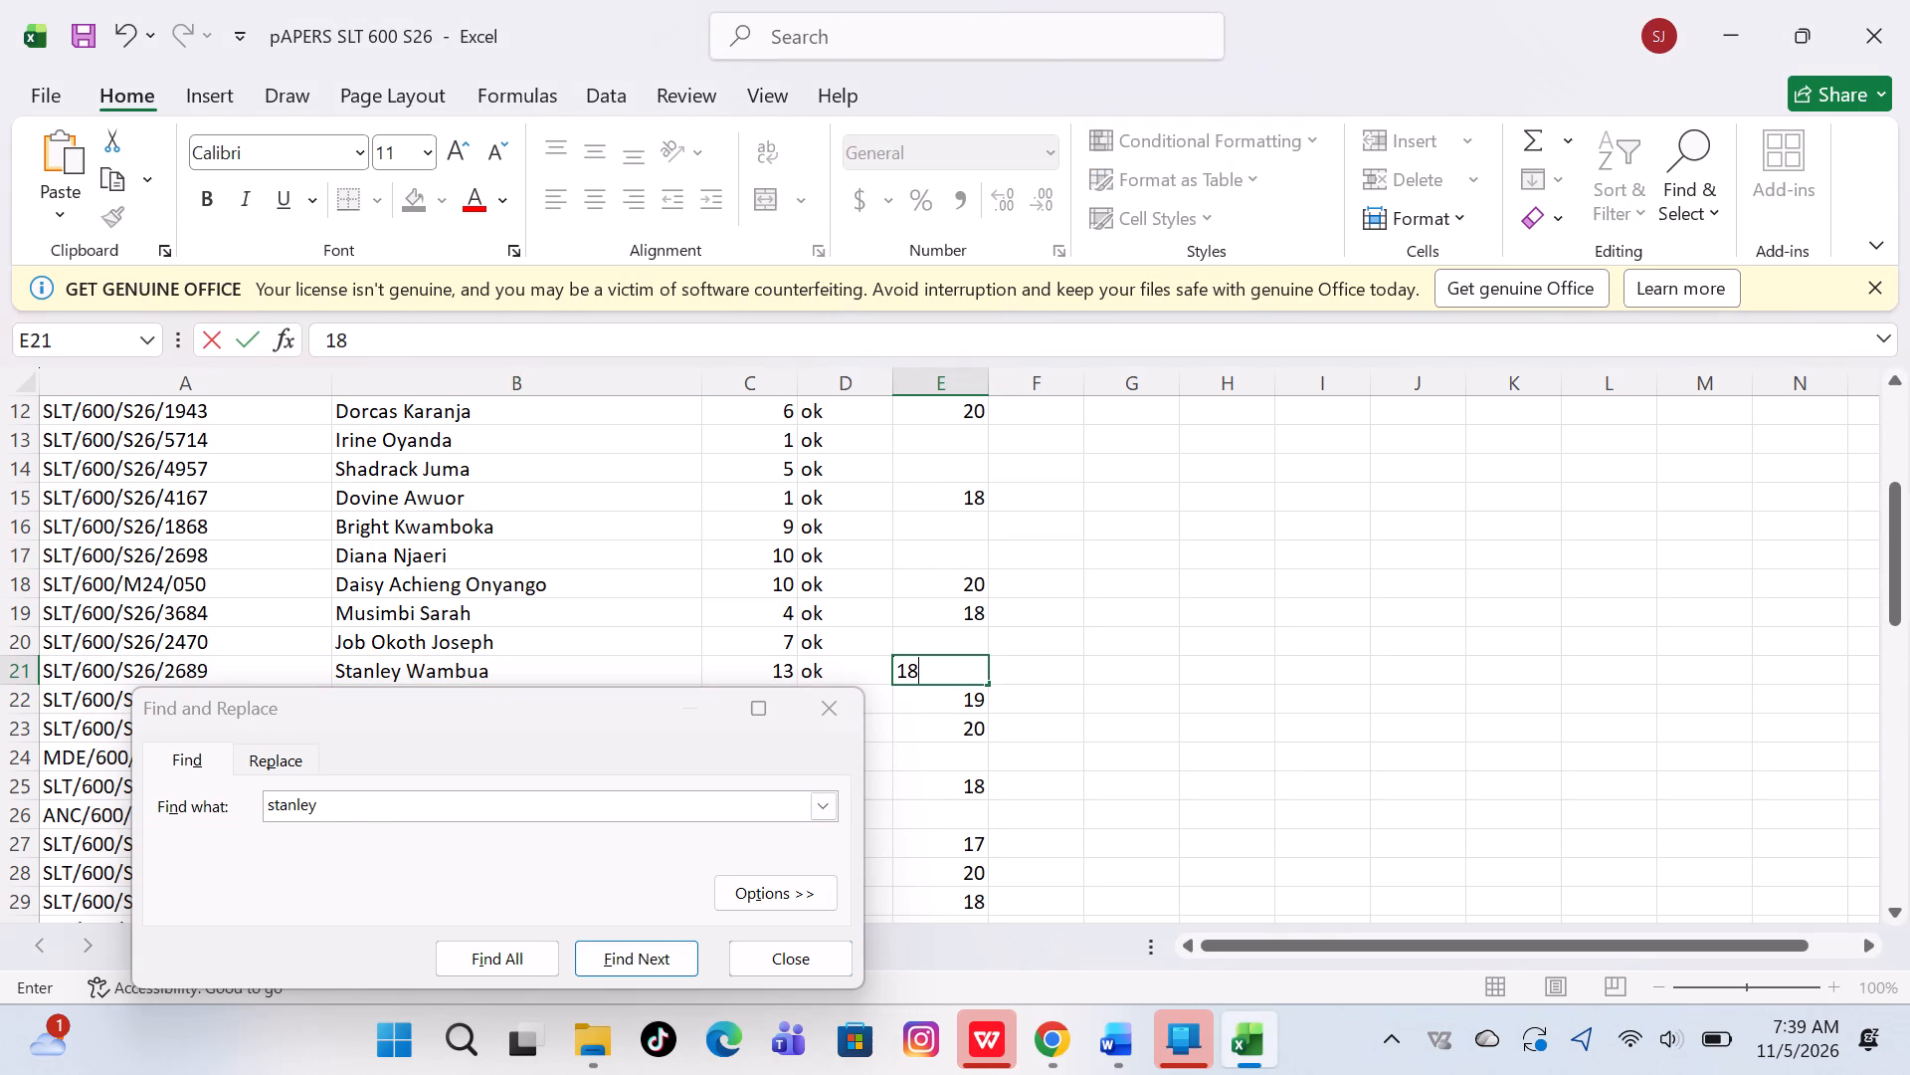
key("Return")
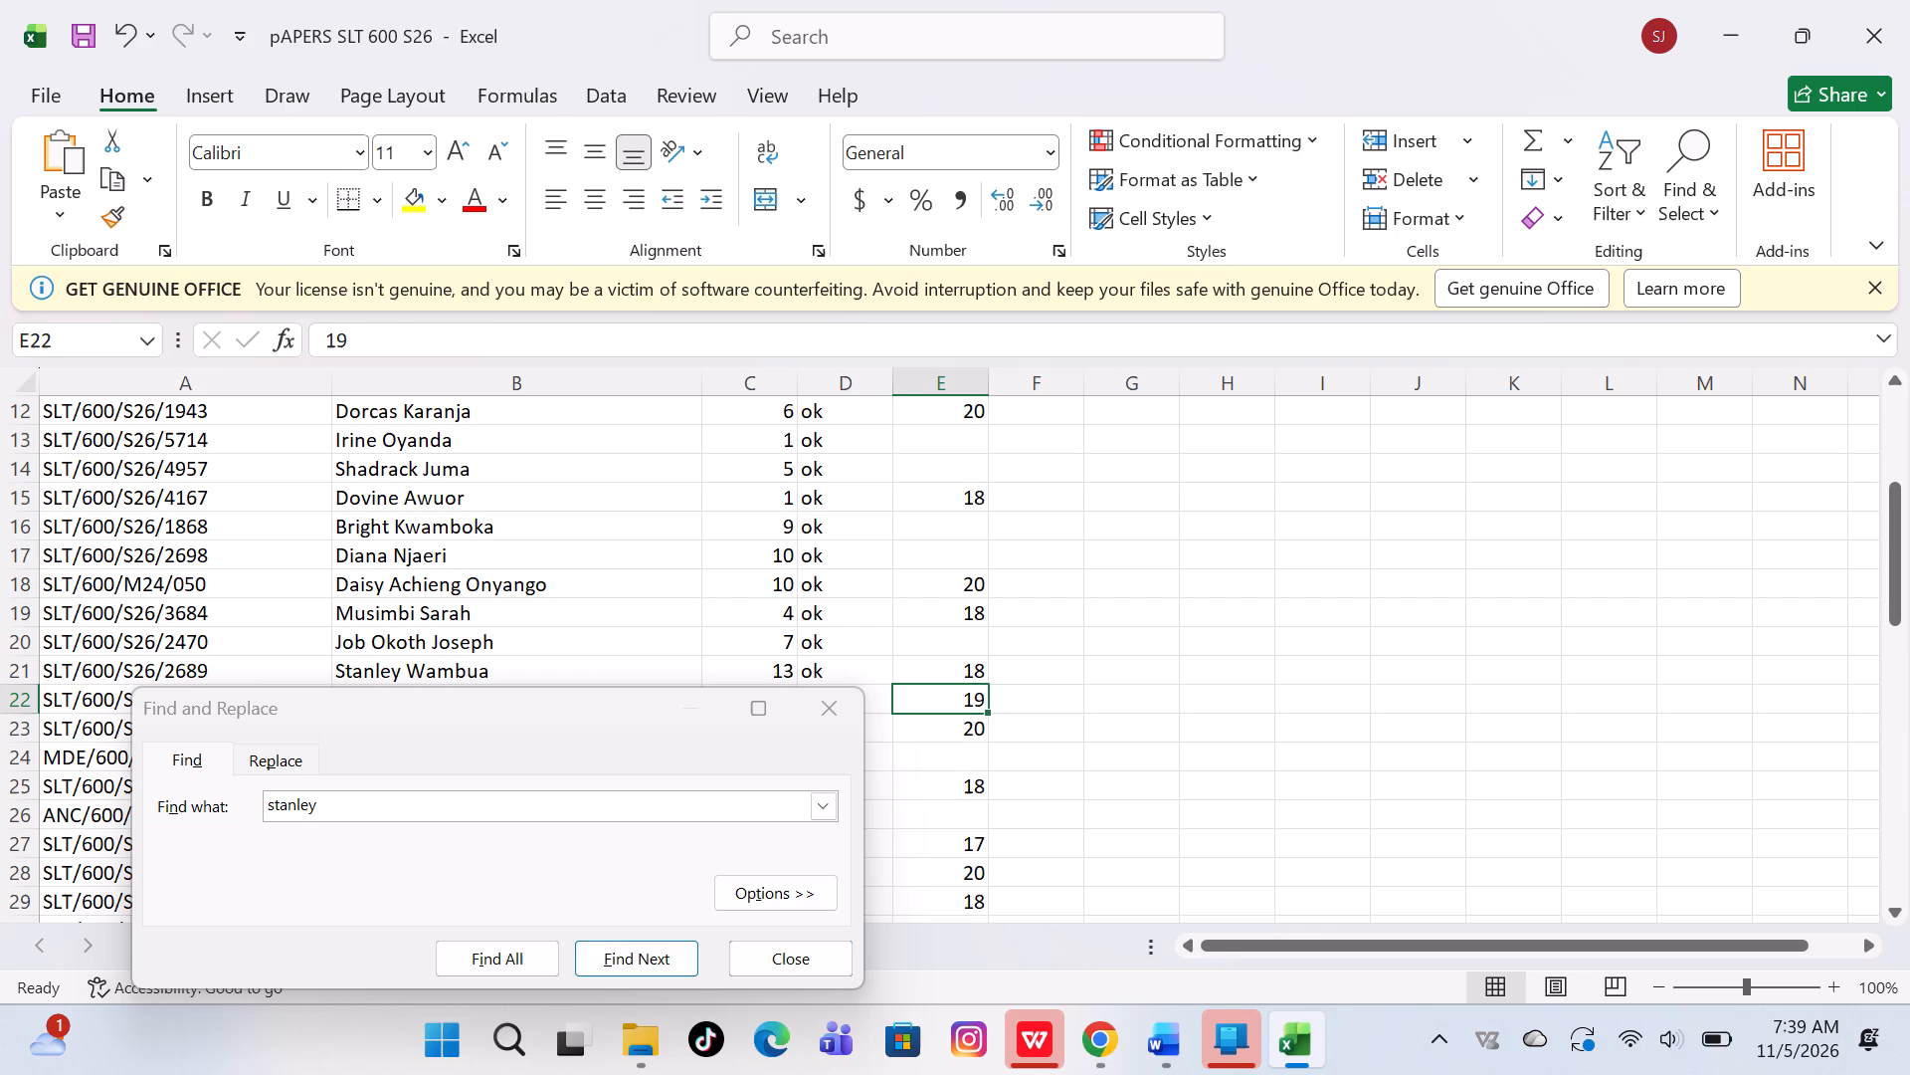
Find the student matching "paul" and enter the mark 15 in column E of row 24.
left_click(423, 794)
key("BackSpace")
key("BackSpace")
key("BackSpace")
key("BackSpace")
key("BackSpace")
key("BackSpace")
key("BackSpace")
key("BackSpace")
key("BackSpace")
key("BackSpace")
key("BackSpace")
key("BackSpace")
key("BackSpace")
key("BackSpace")
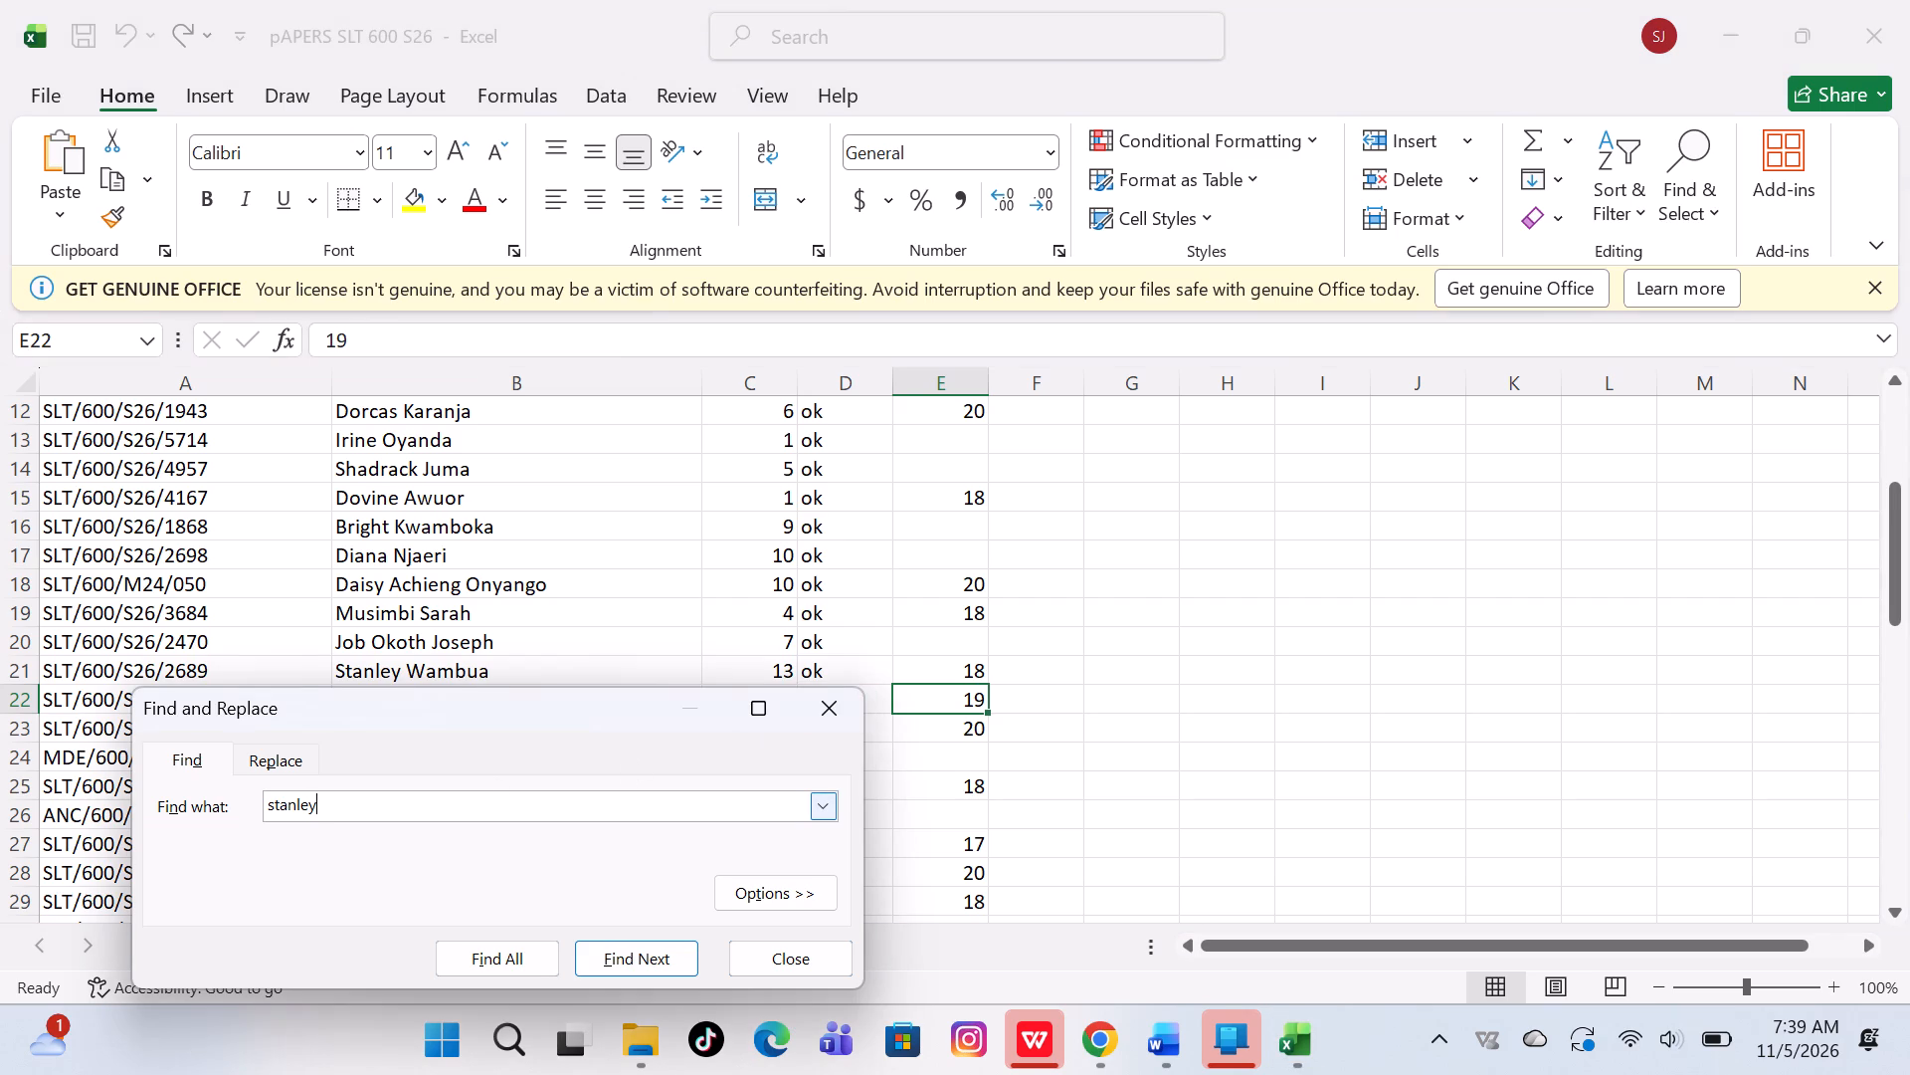
type("paul")
key("Return")
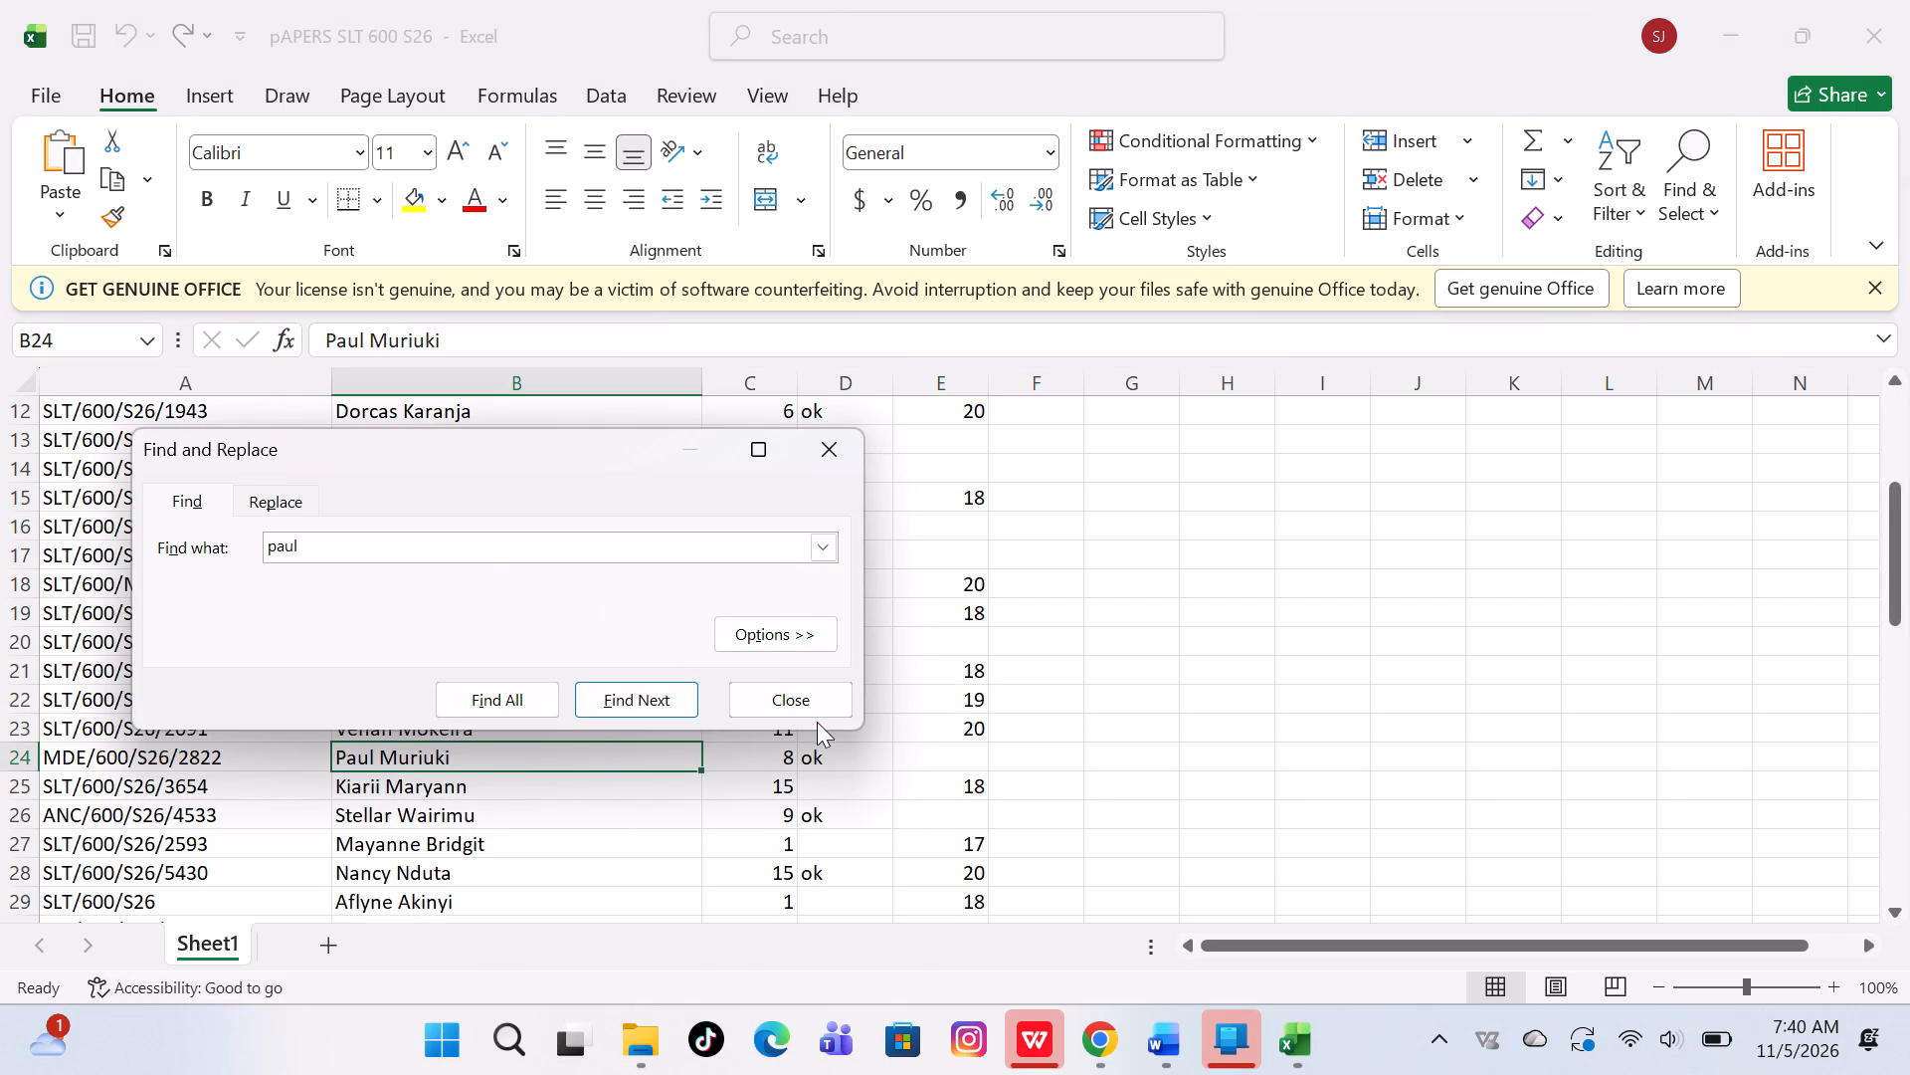
left_click(930, 755)
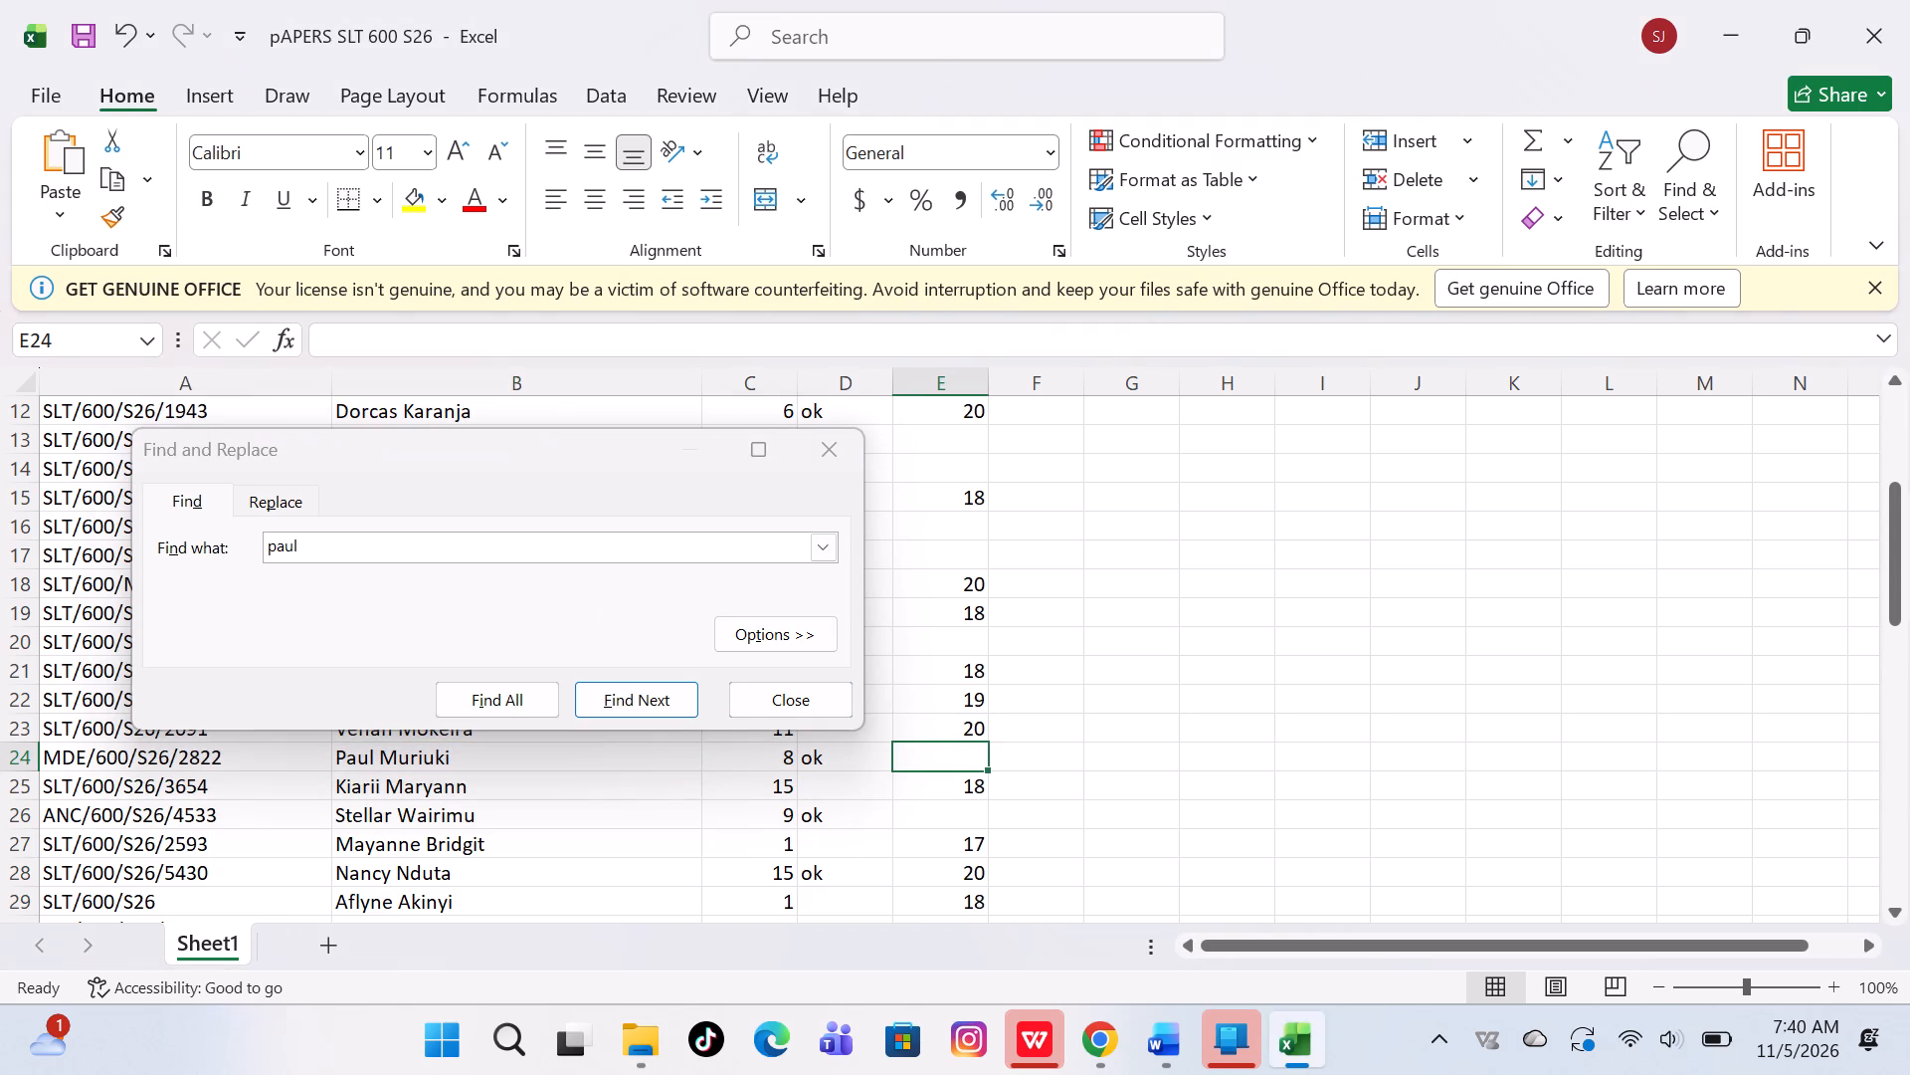
type("15")
key("Return")
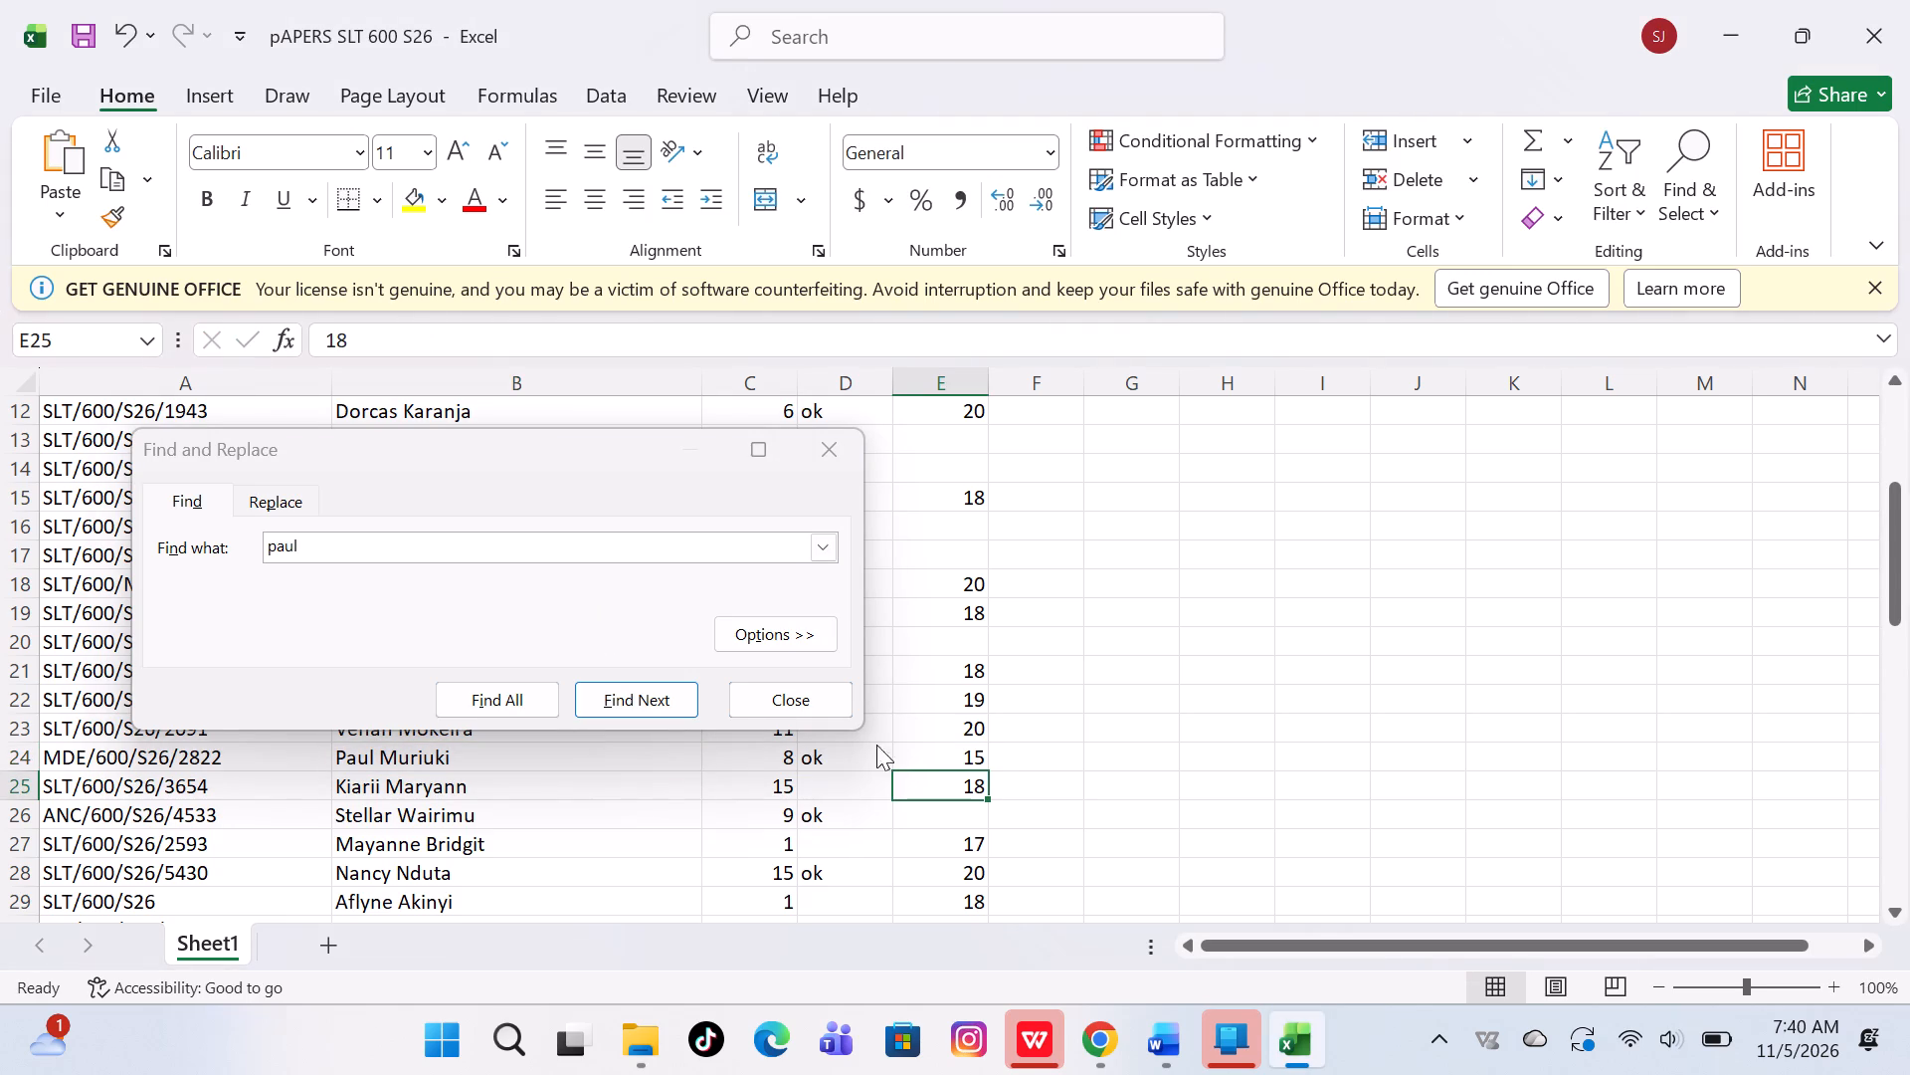
Find the student matching "stellar" and enter the mark 18 in column E of row 26.
left_click(351, 526)
key("BackSpace")
key("BackSpace")
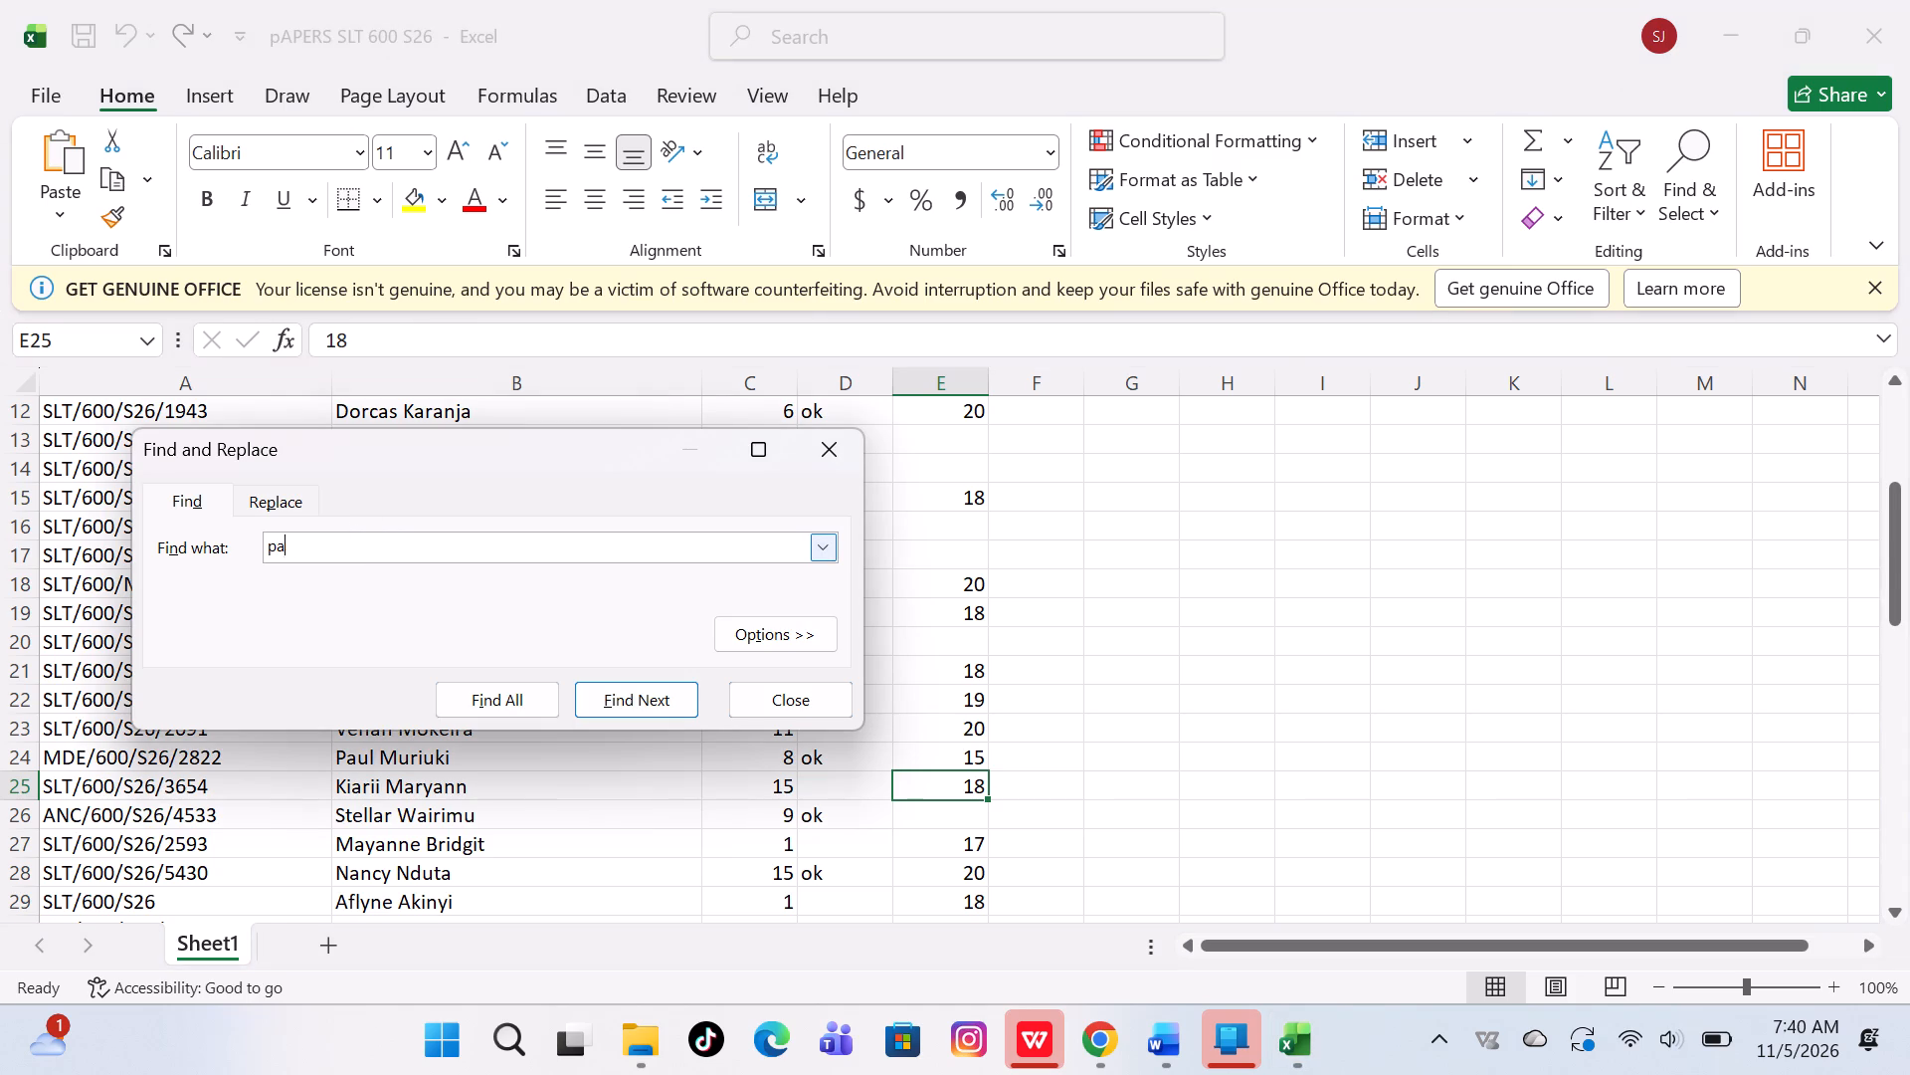
key("BackSpace")
key("BackSpace")
key("BackSpace")
key("BackSpace")
type("stellar")
key("Return")
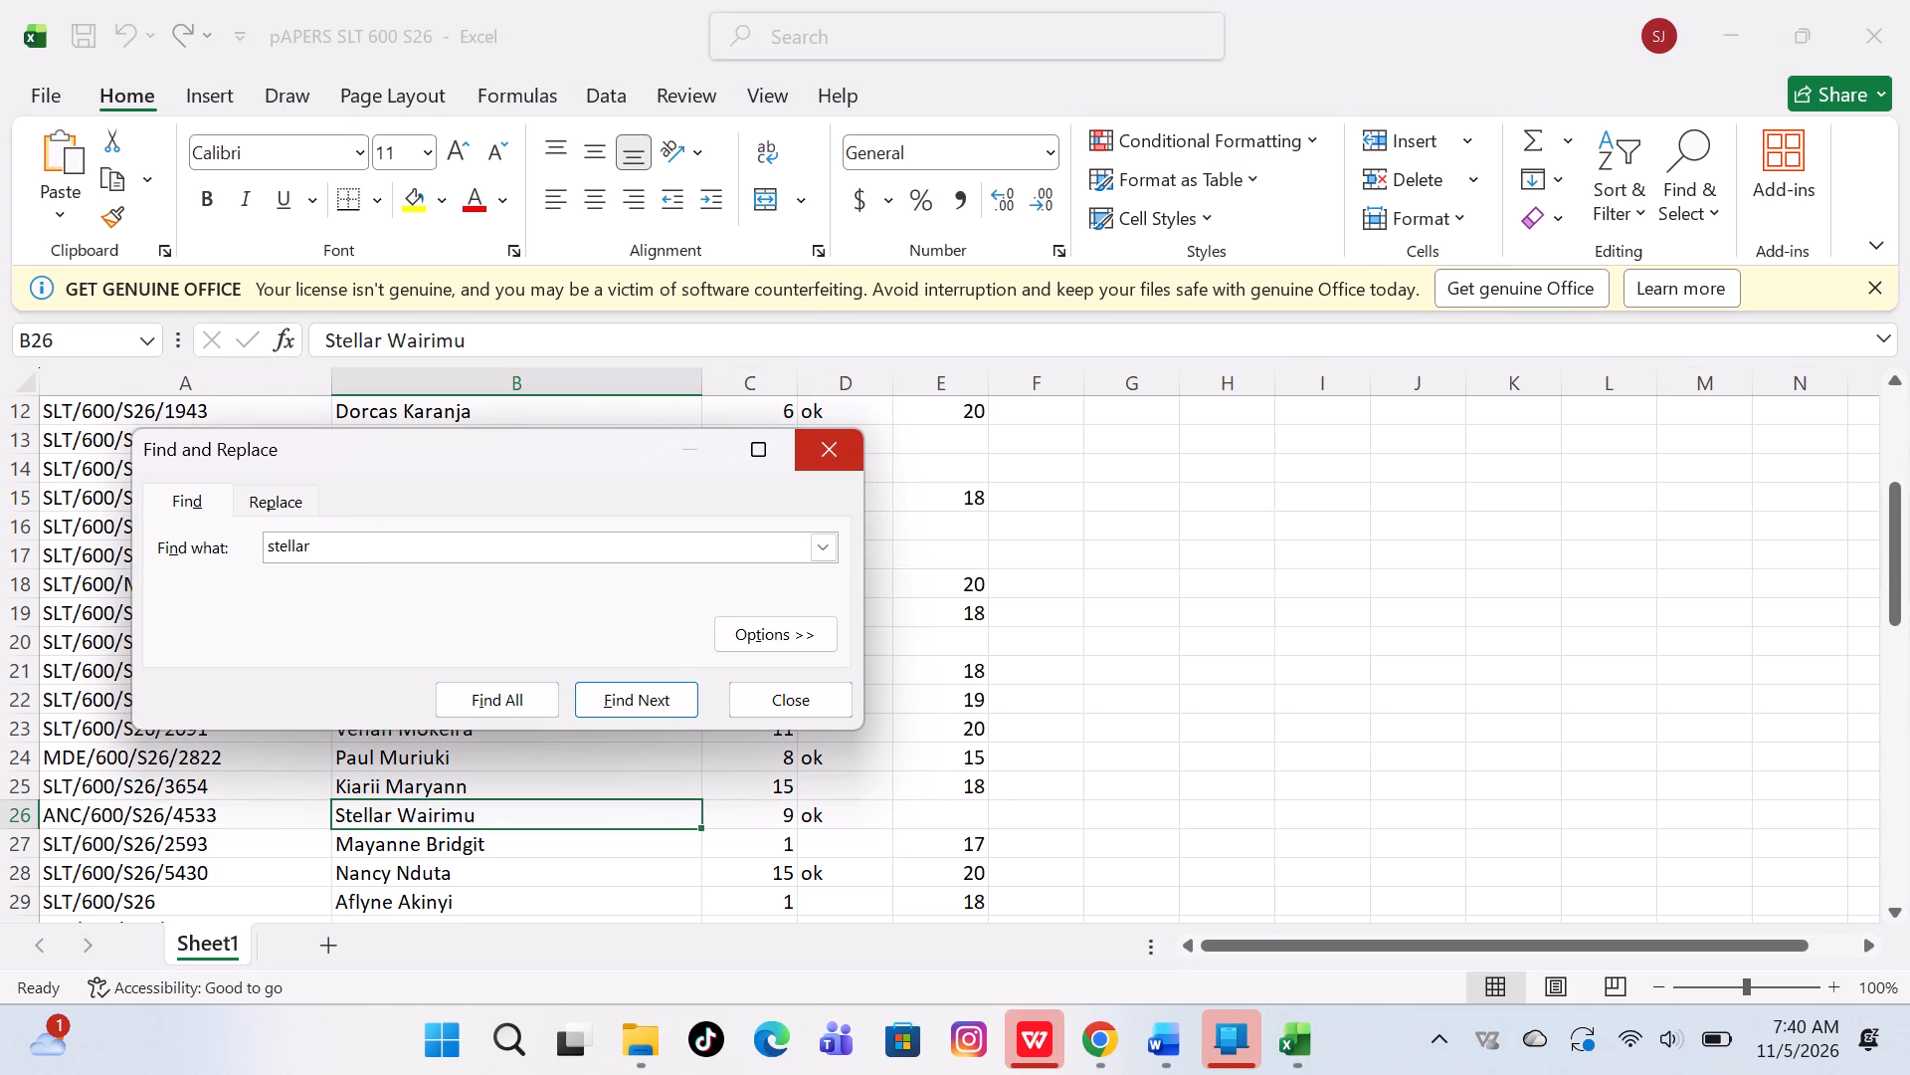
left_click(925, 817)
type("18")
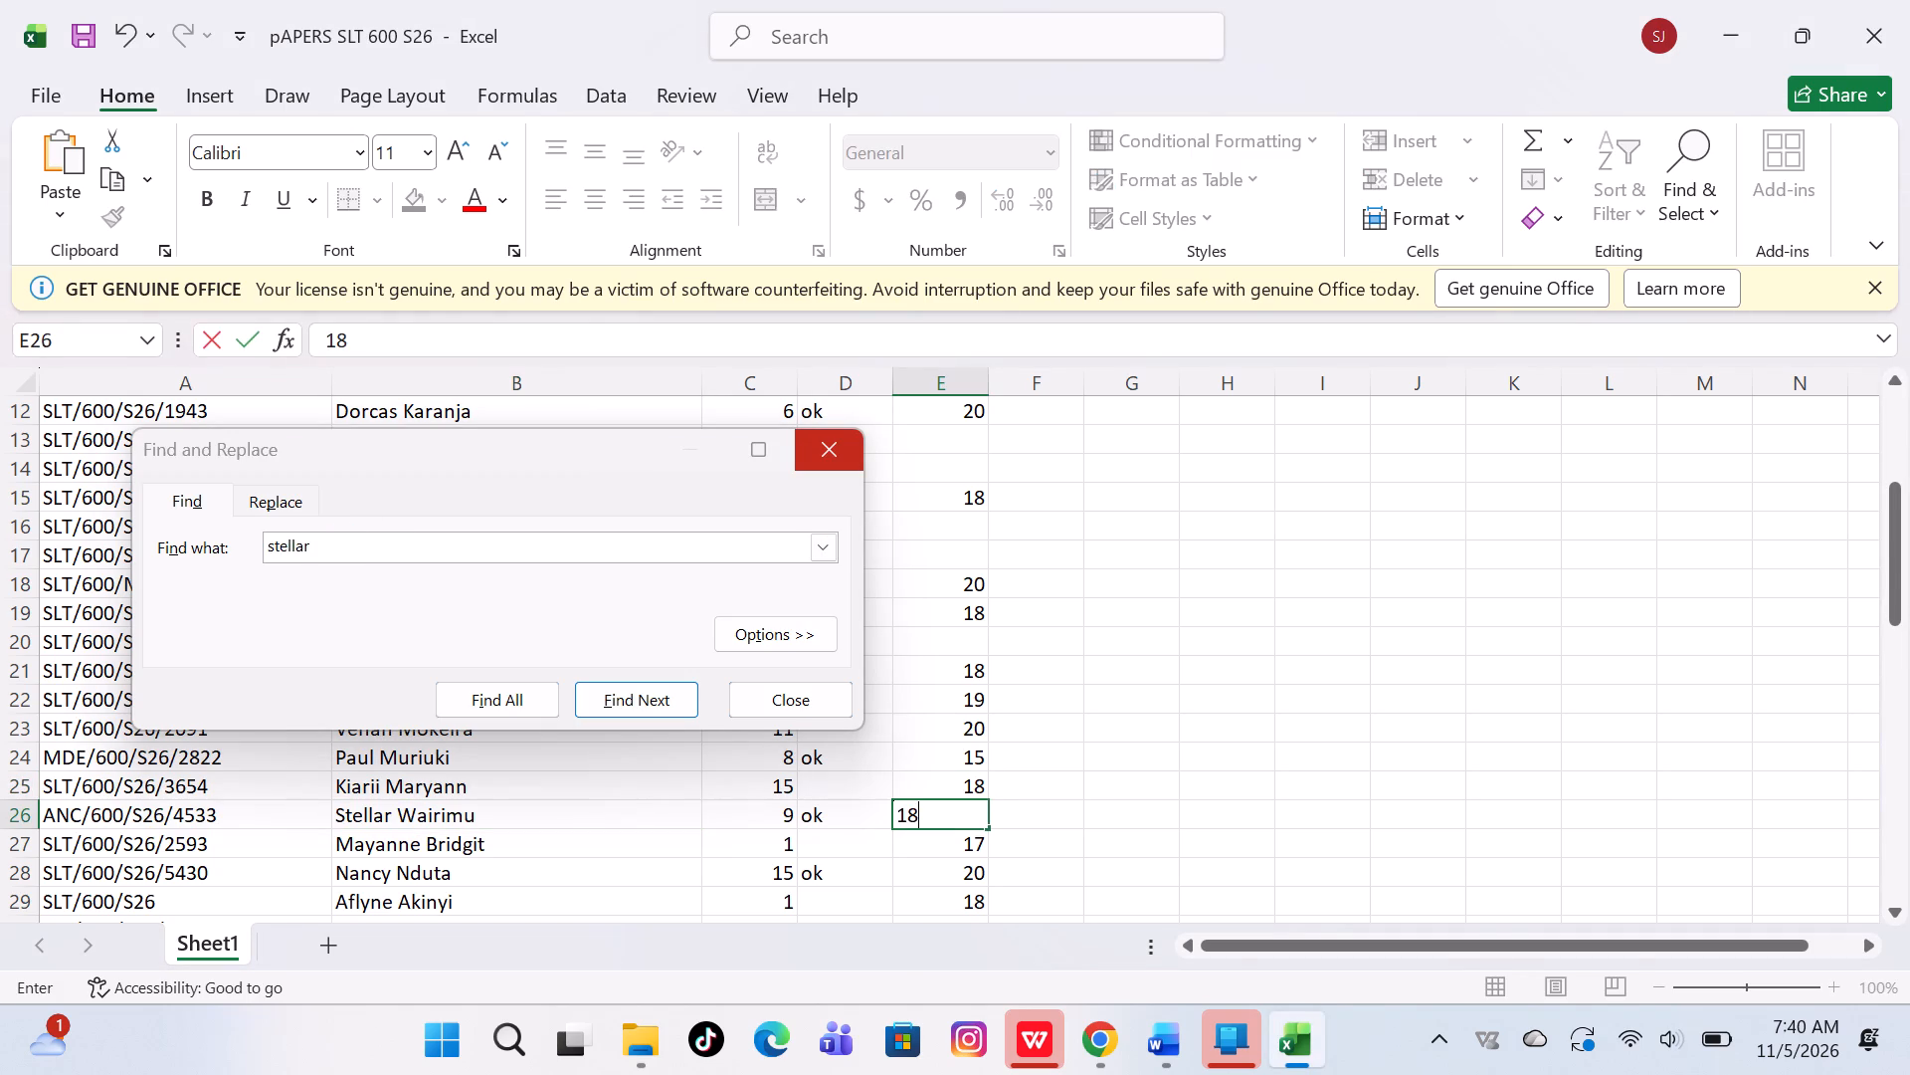
key("Return")
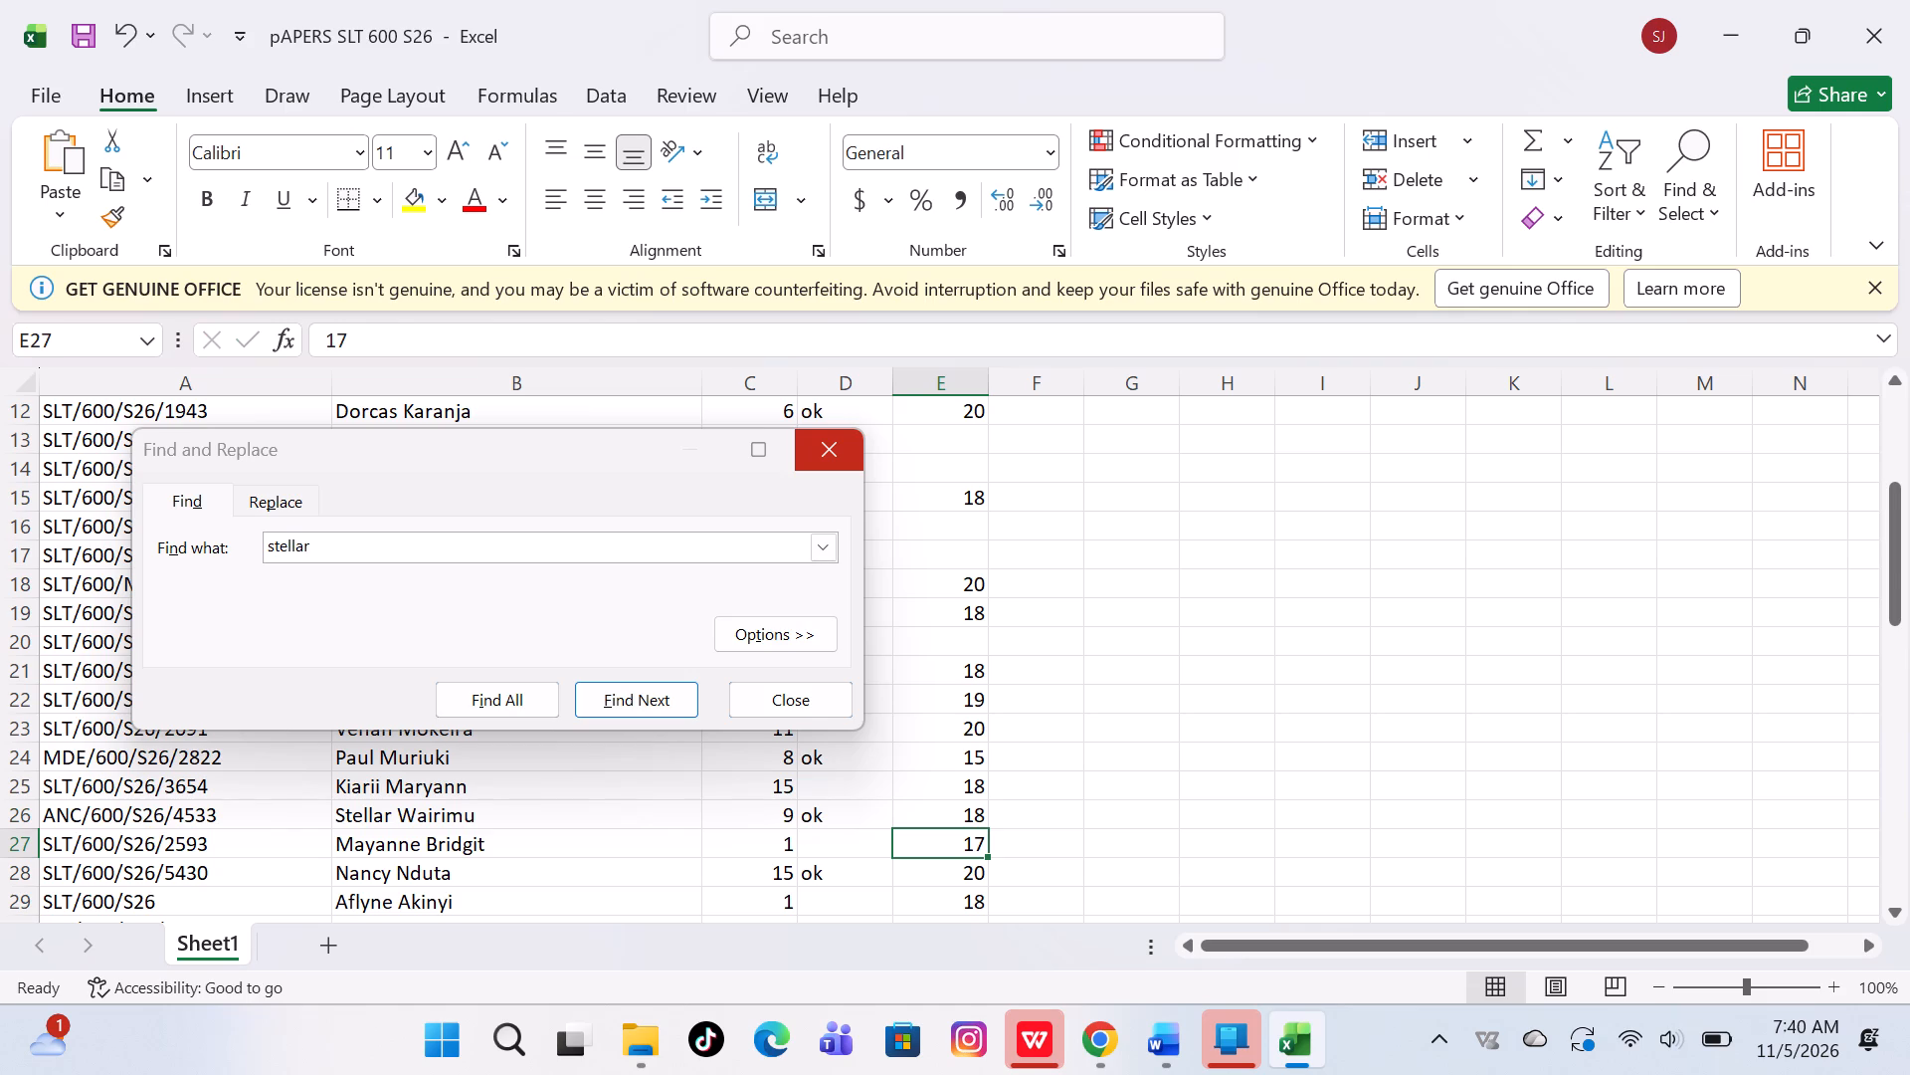
Find the student matching "diana" and enter the mark 18 in column E of row 17.
left_click(343, 554)
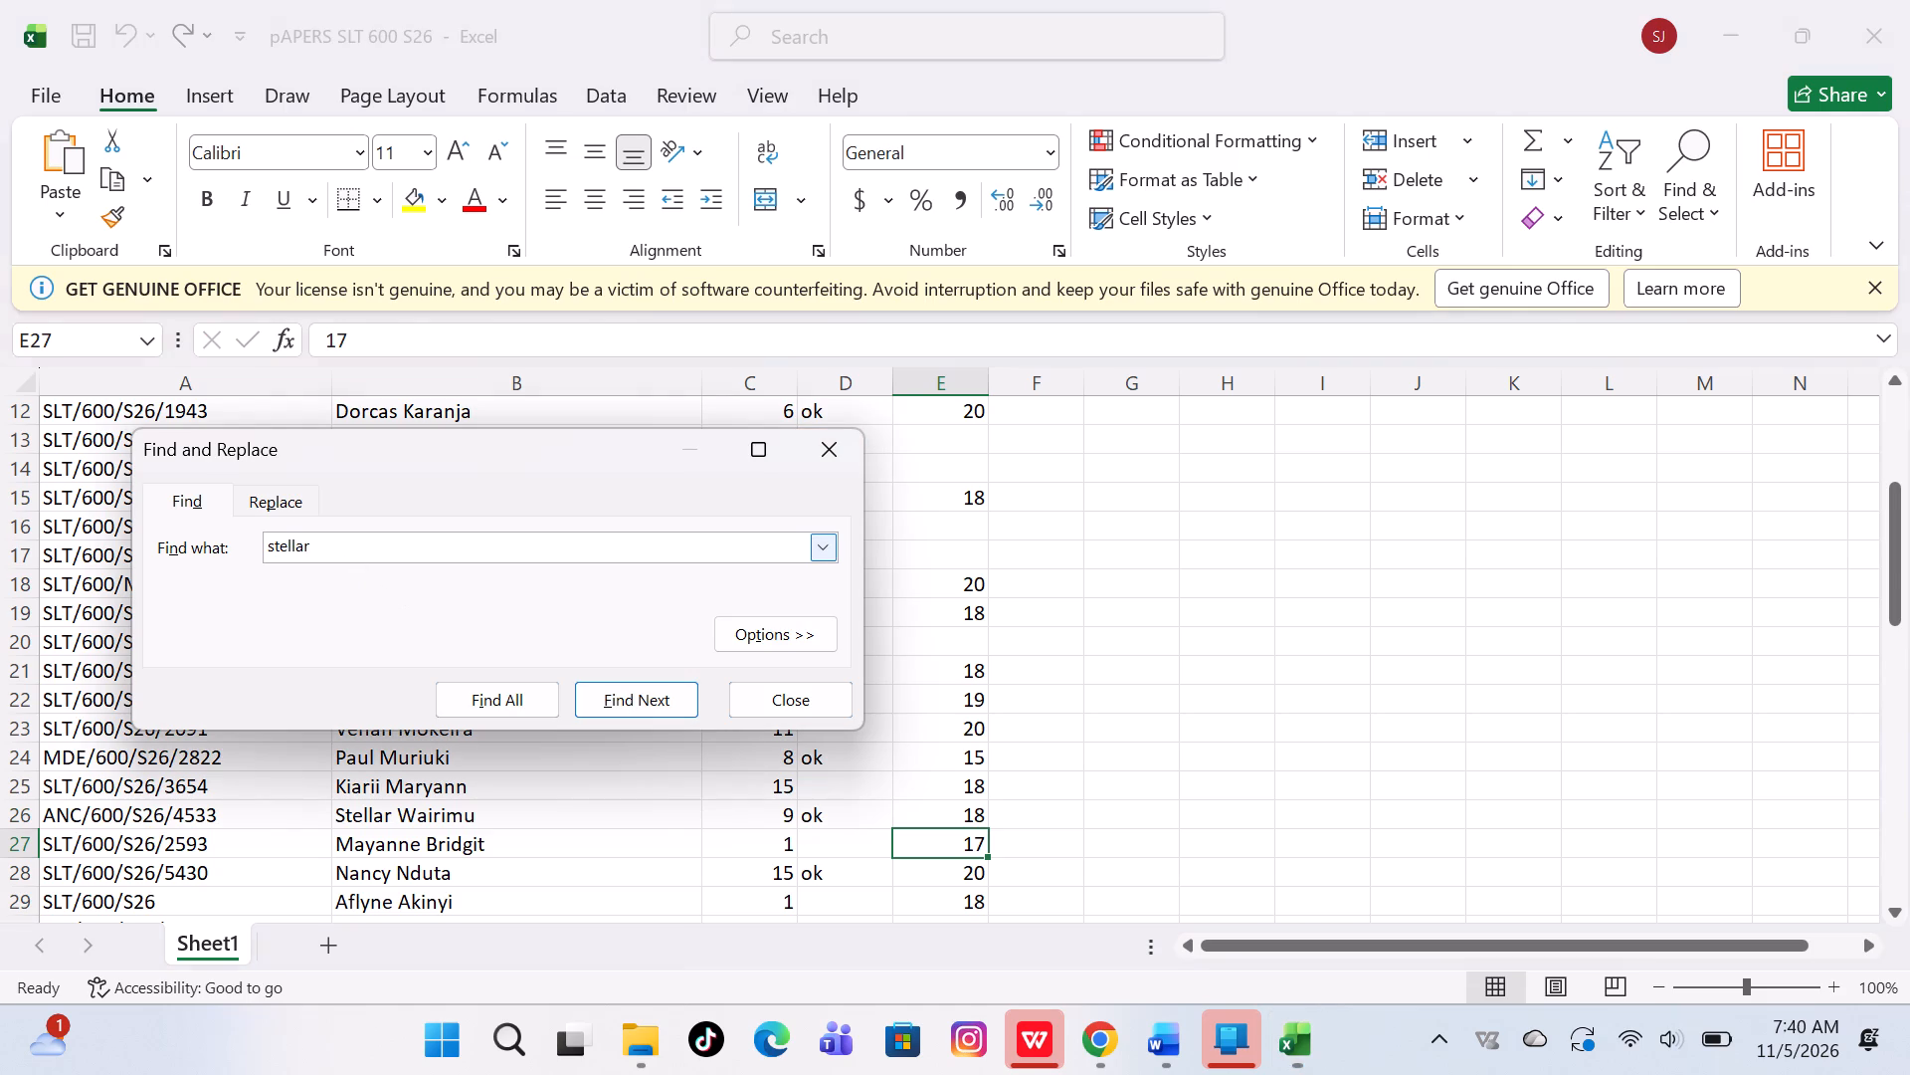
key("BackSpace")
key("BackSpace")
key("BackSpace")
key("BackSpace")
key("BackSpace")
key("BackSpace")
key("BackSpace")
type("diana")
key("Return")
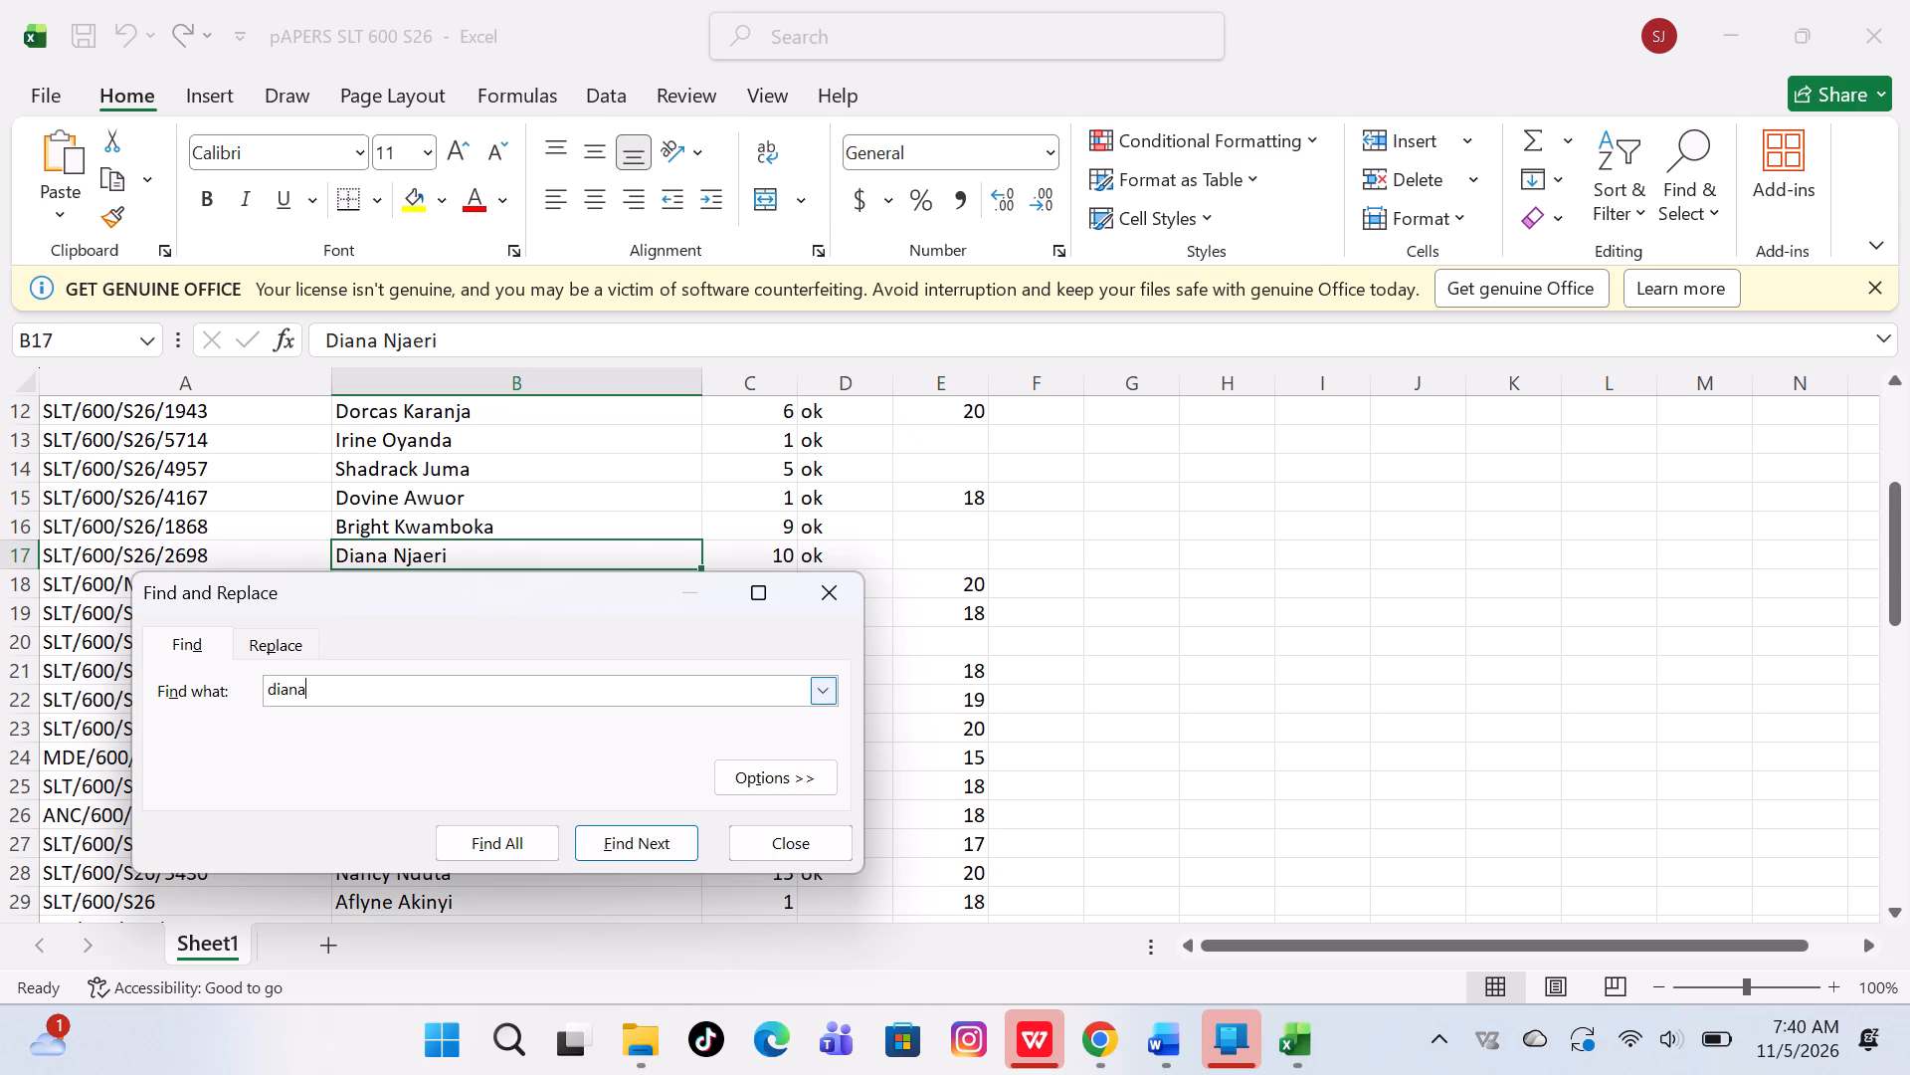
left_click(938, 552)
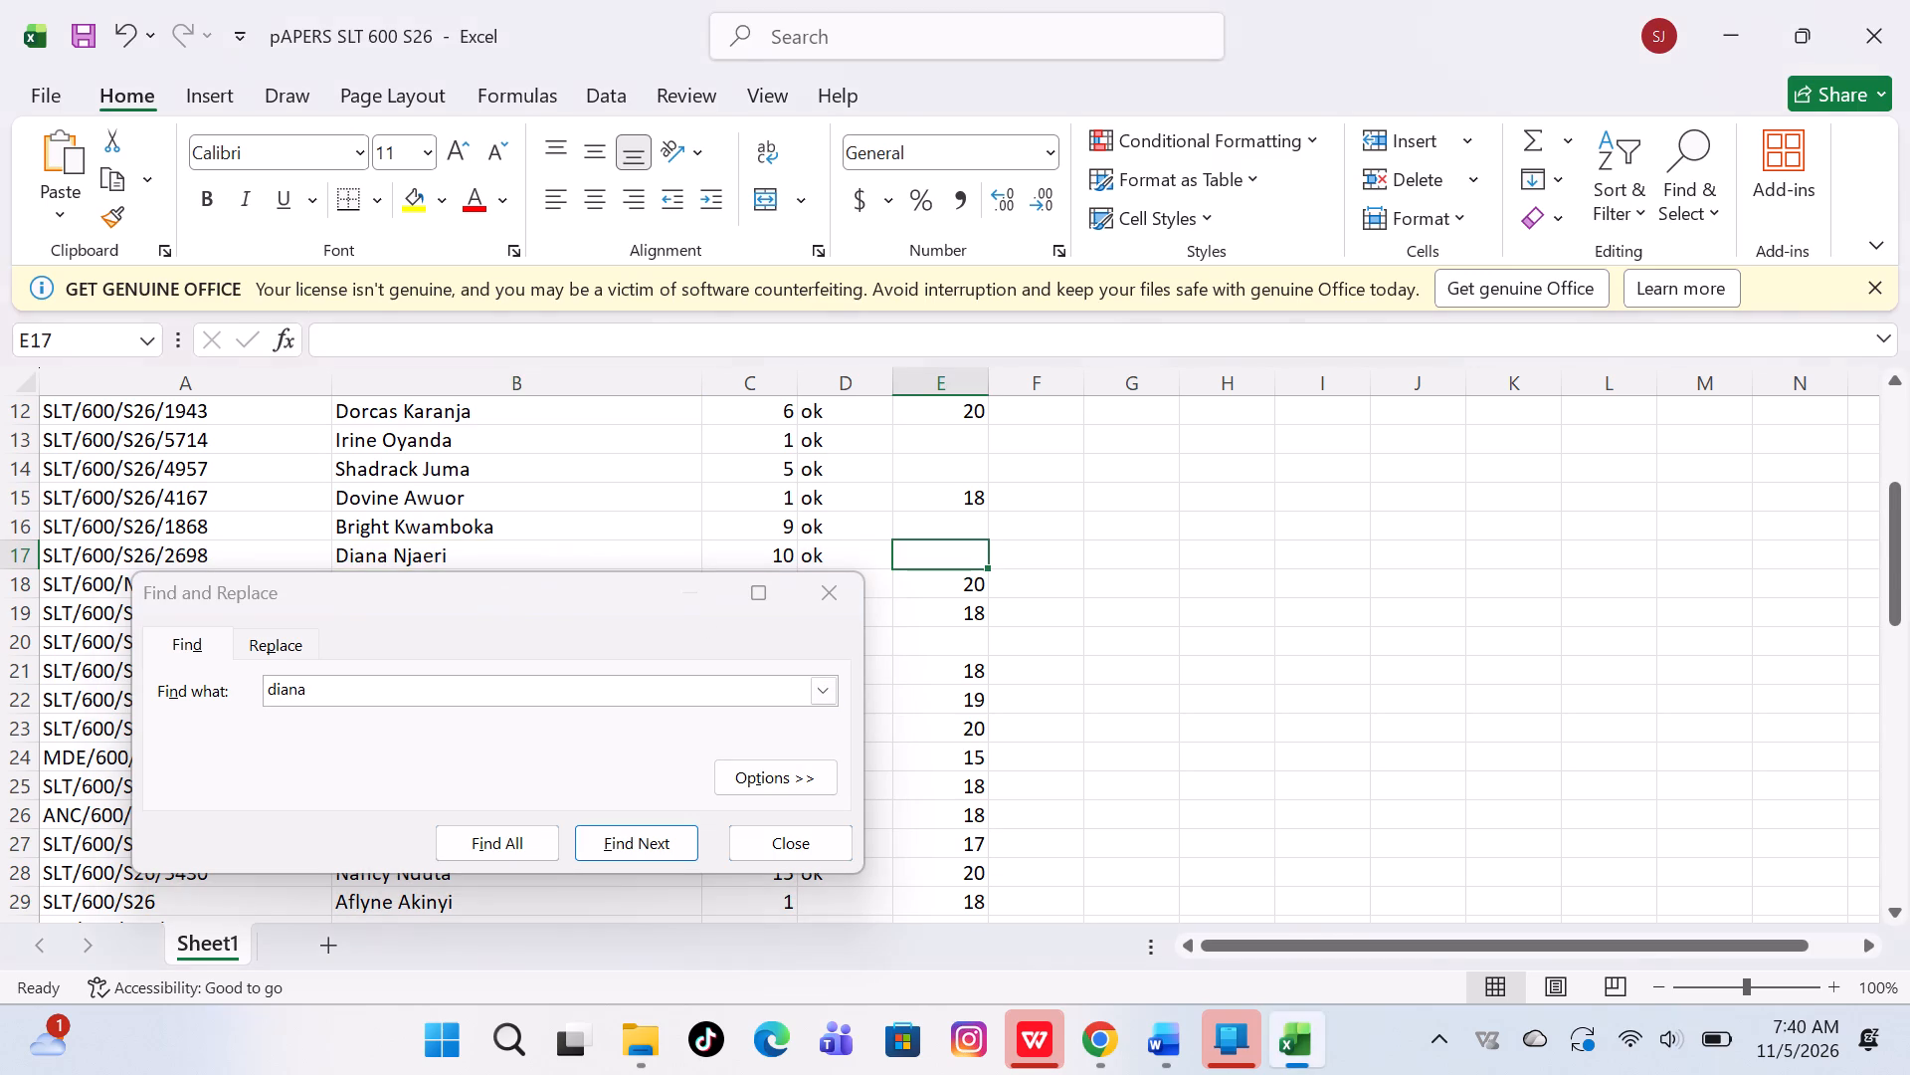
type("18")
key("Return")
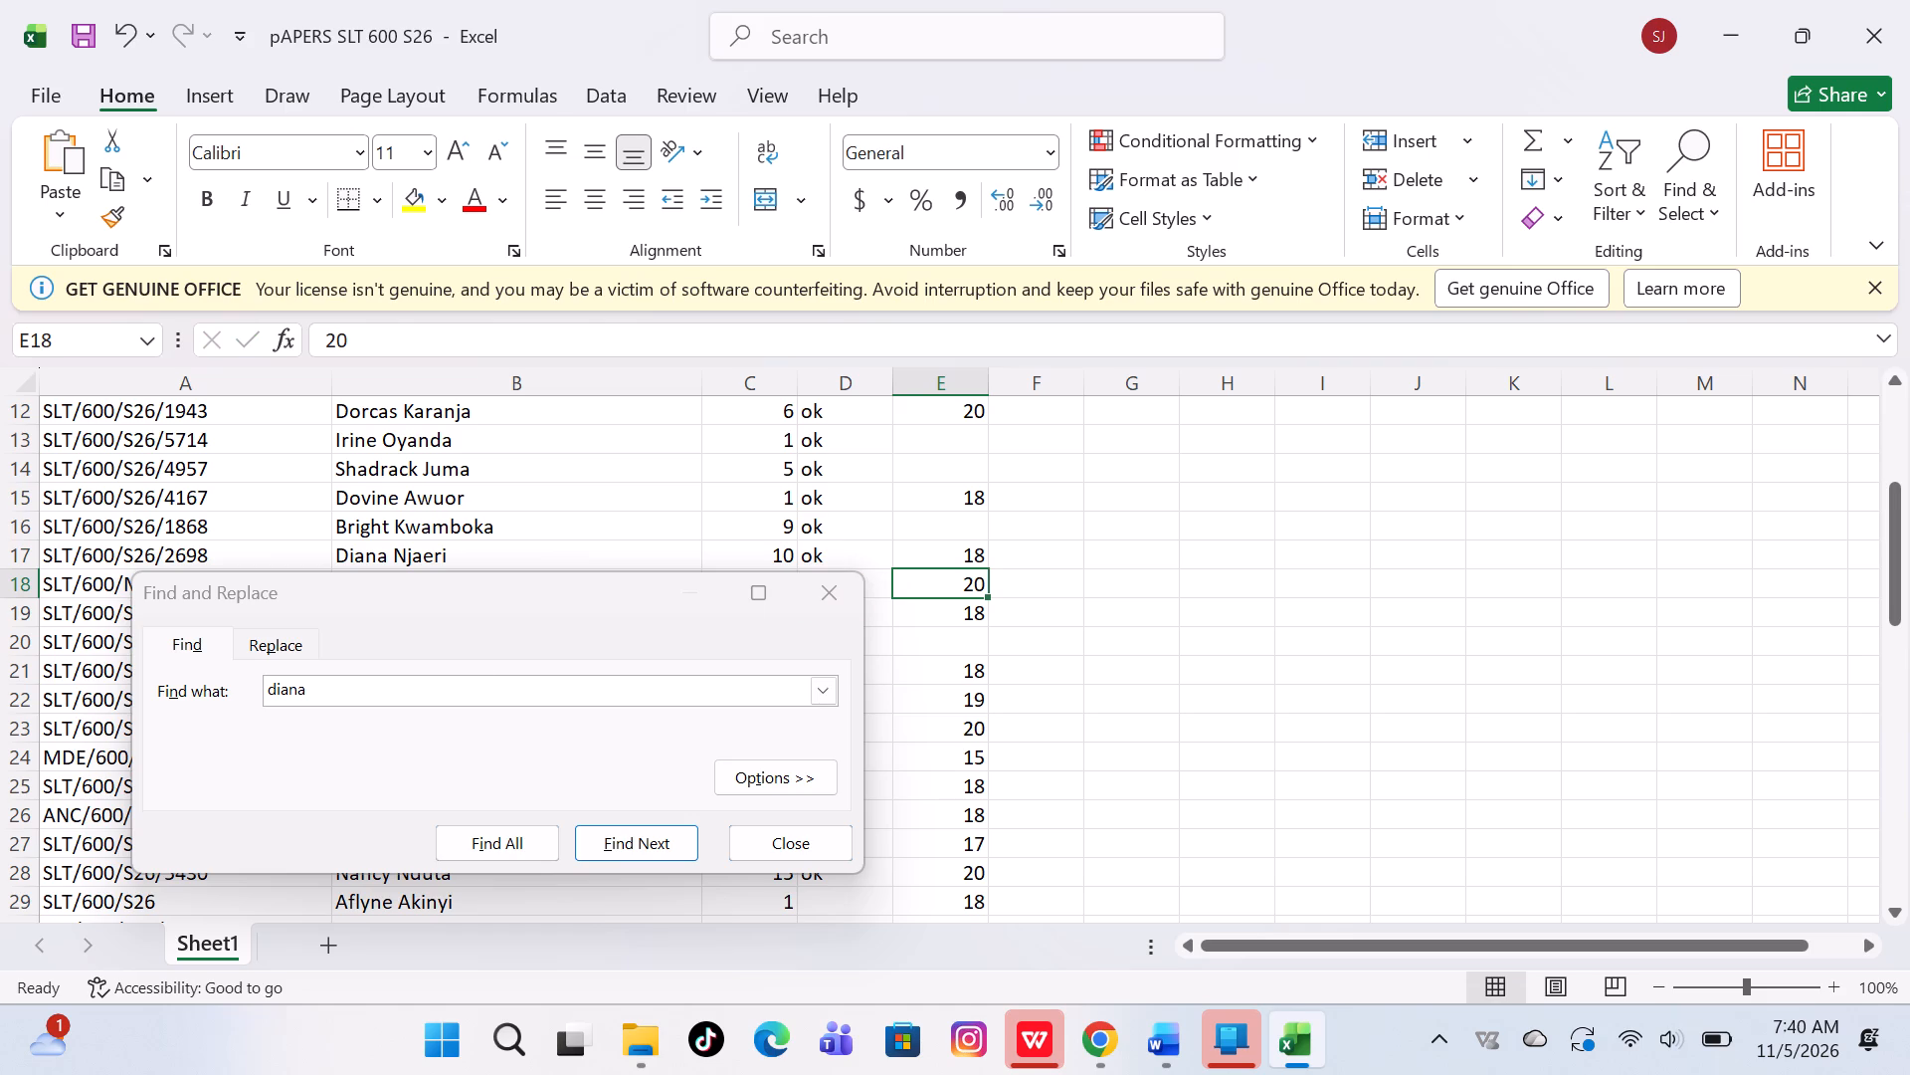
Find the student matching "vincent" and enter the mark 18 in column E of row 32.
left_click(361, 693)
key("BackSpace")
key("BackSpace")
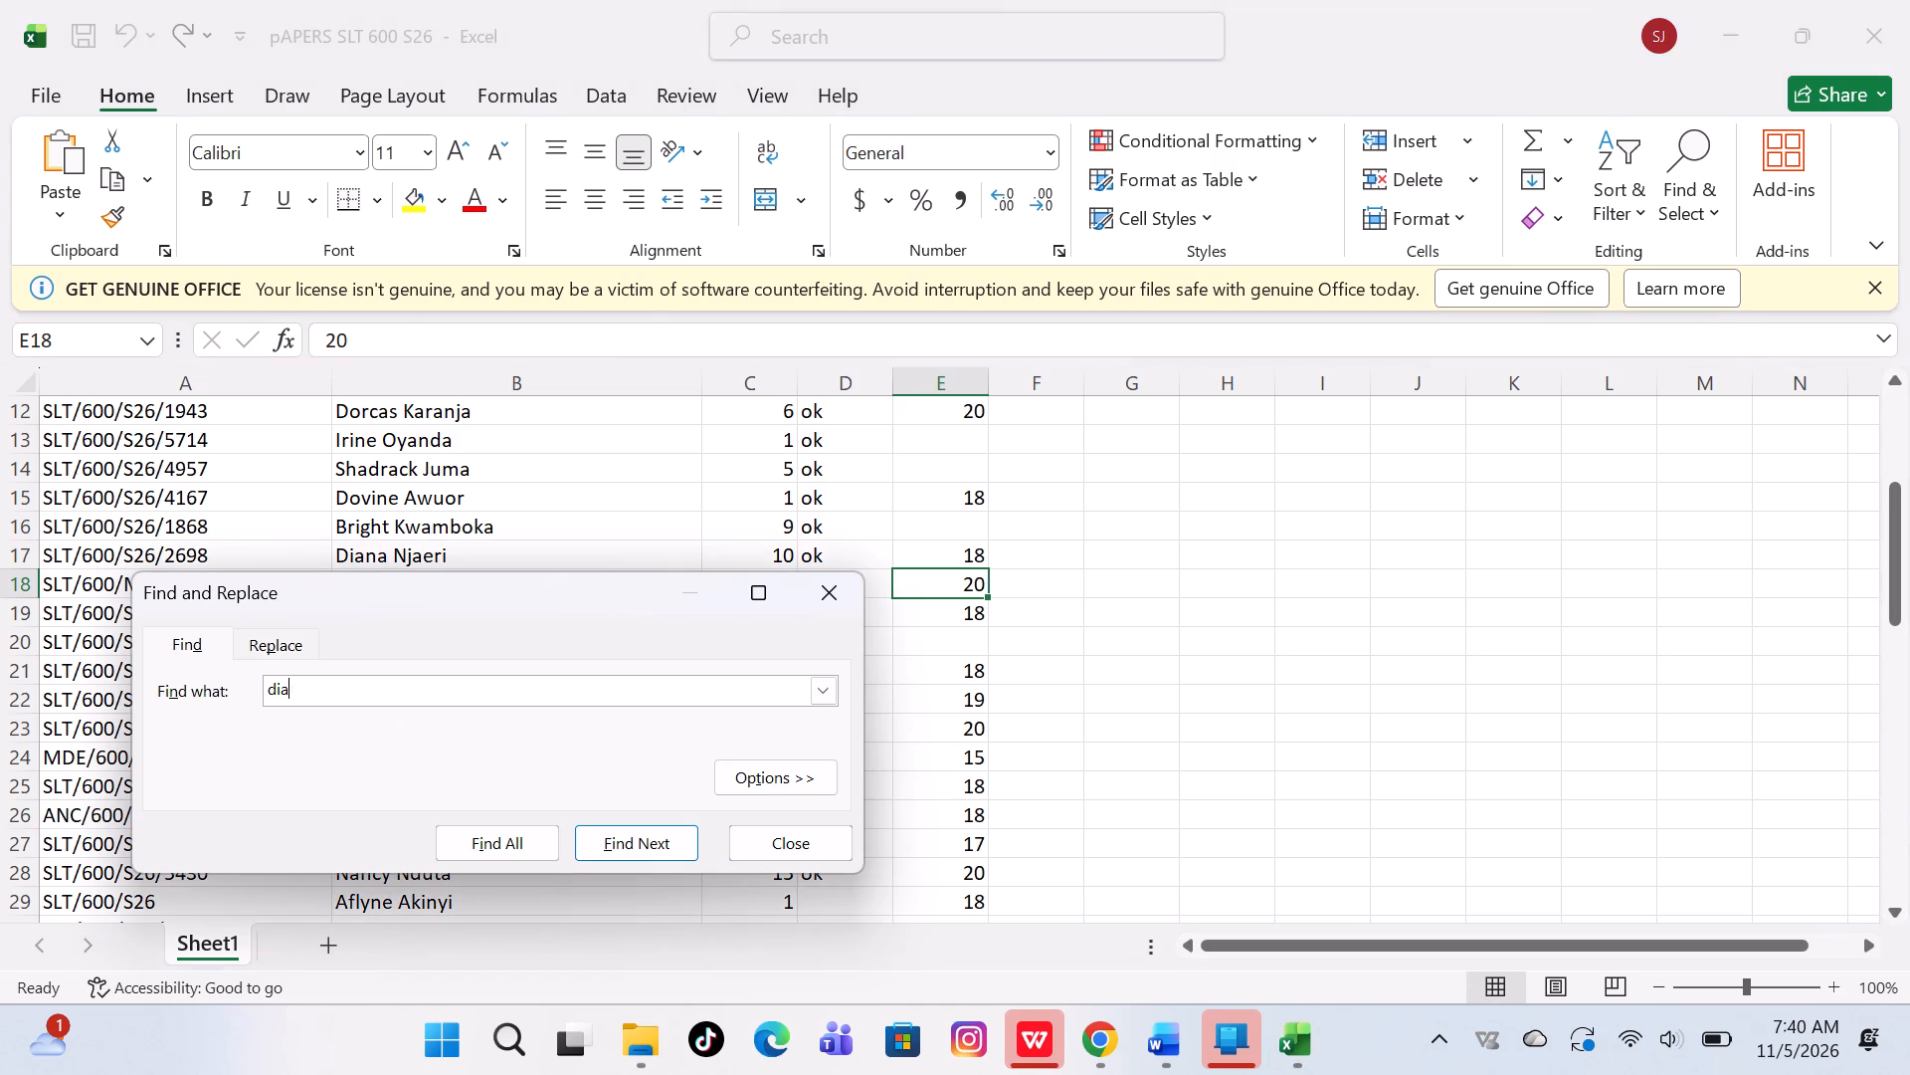
key("BackSpace")
key("BackSpace")
key("BackSpace")
key("BackSpace")
type("vincent")
key("Return")
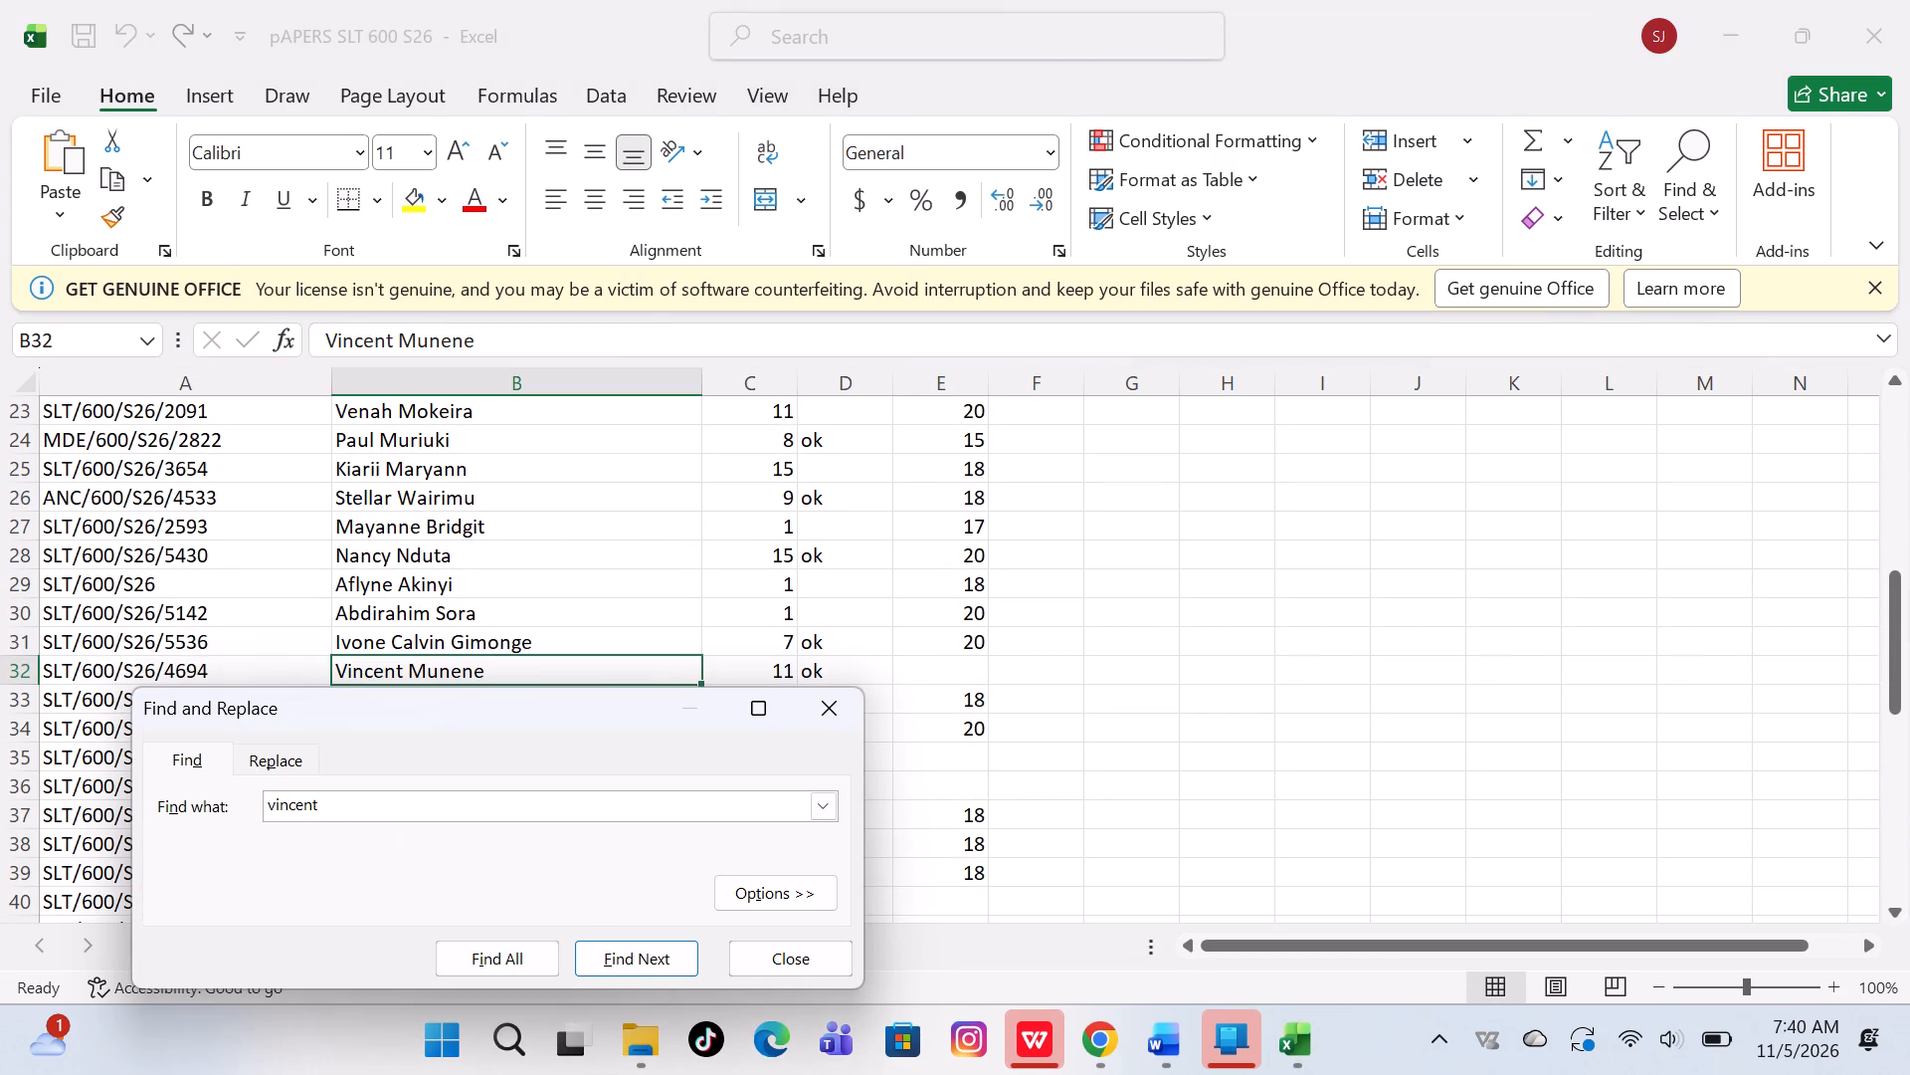
left_click(912, 662)
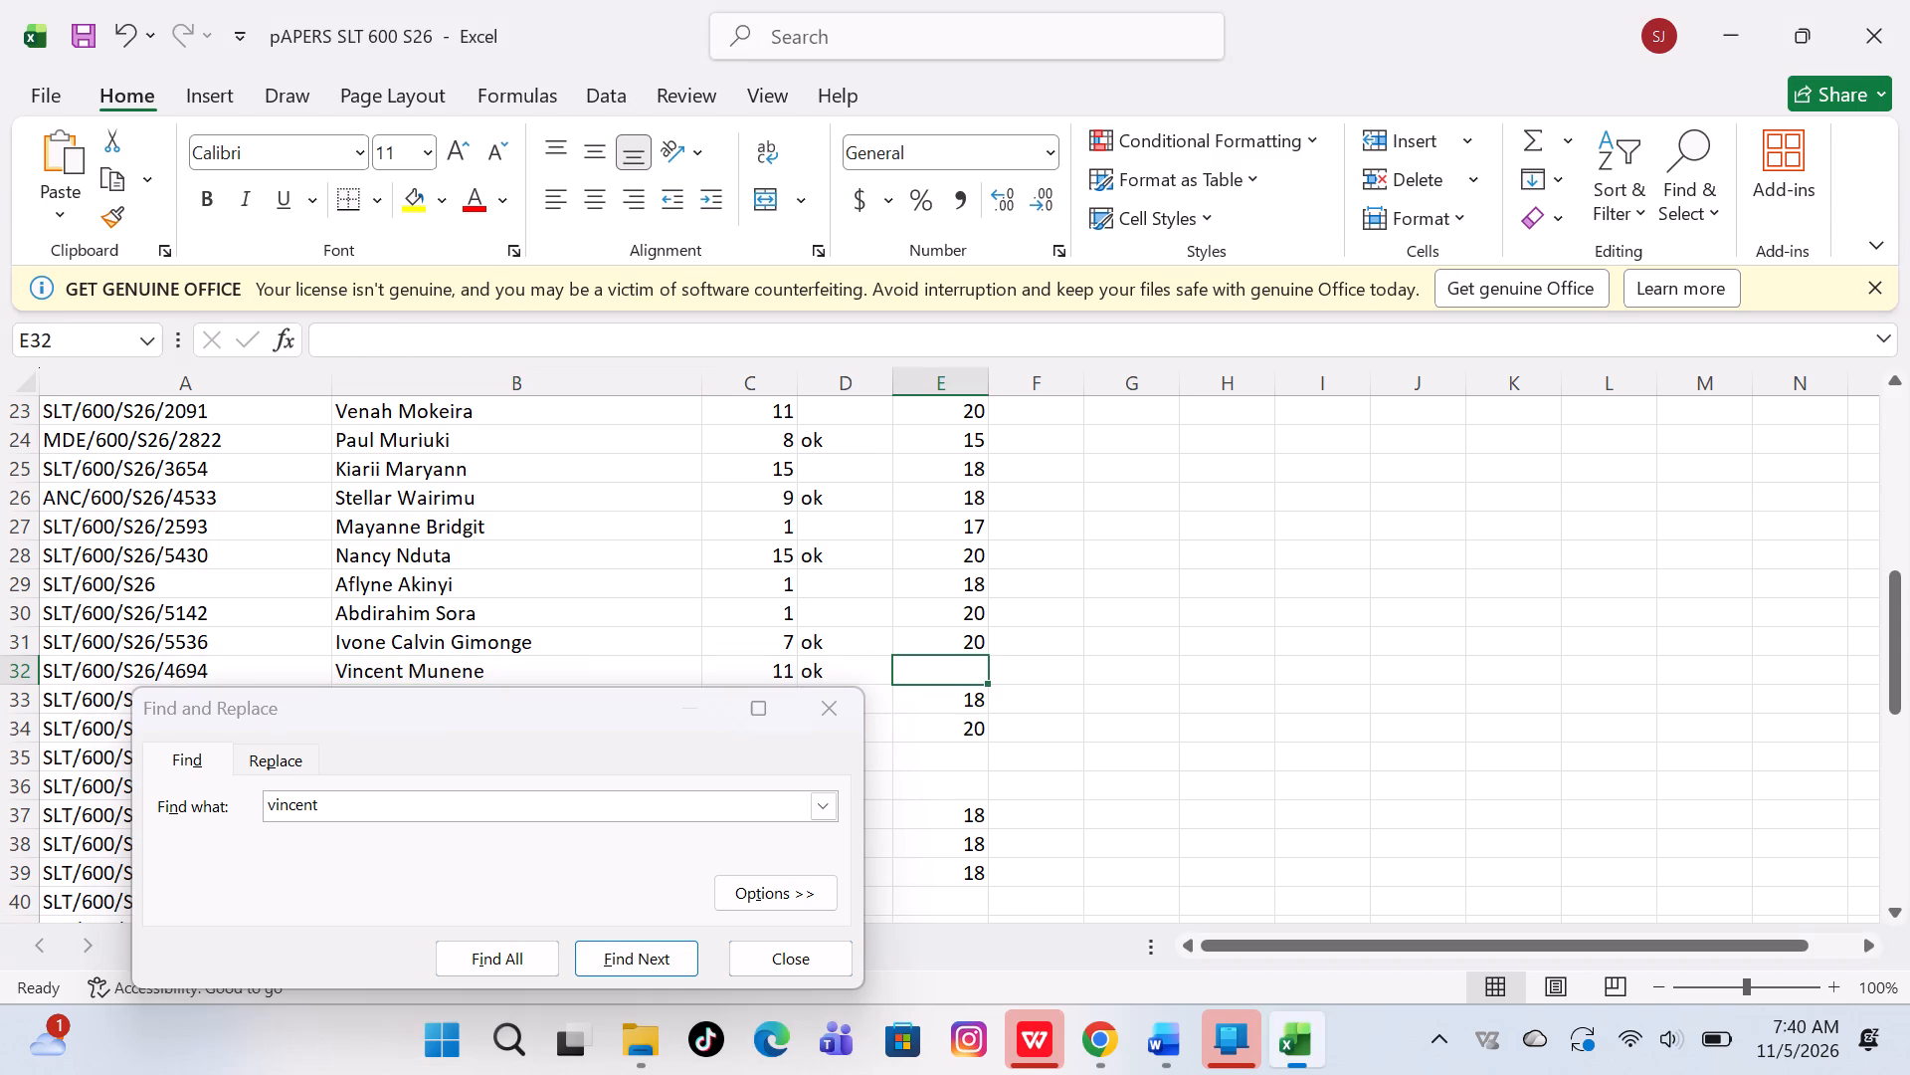
type("18")
key("Return")
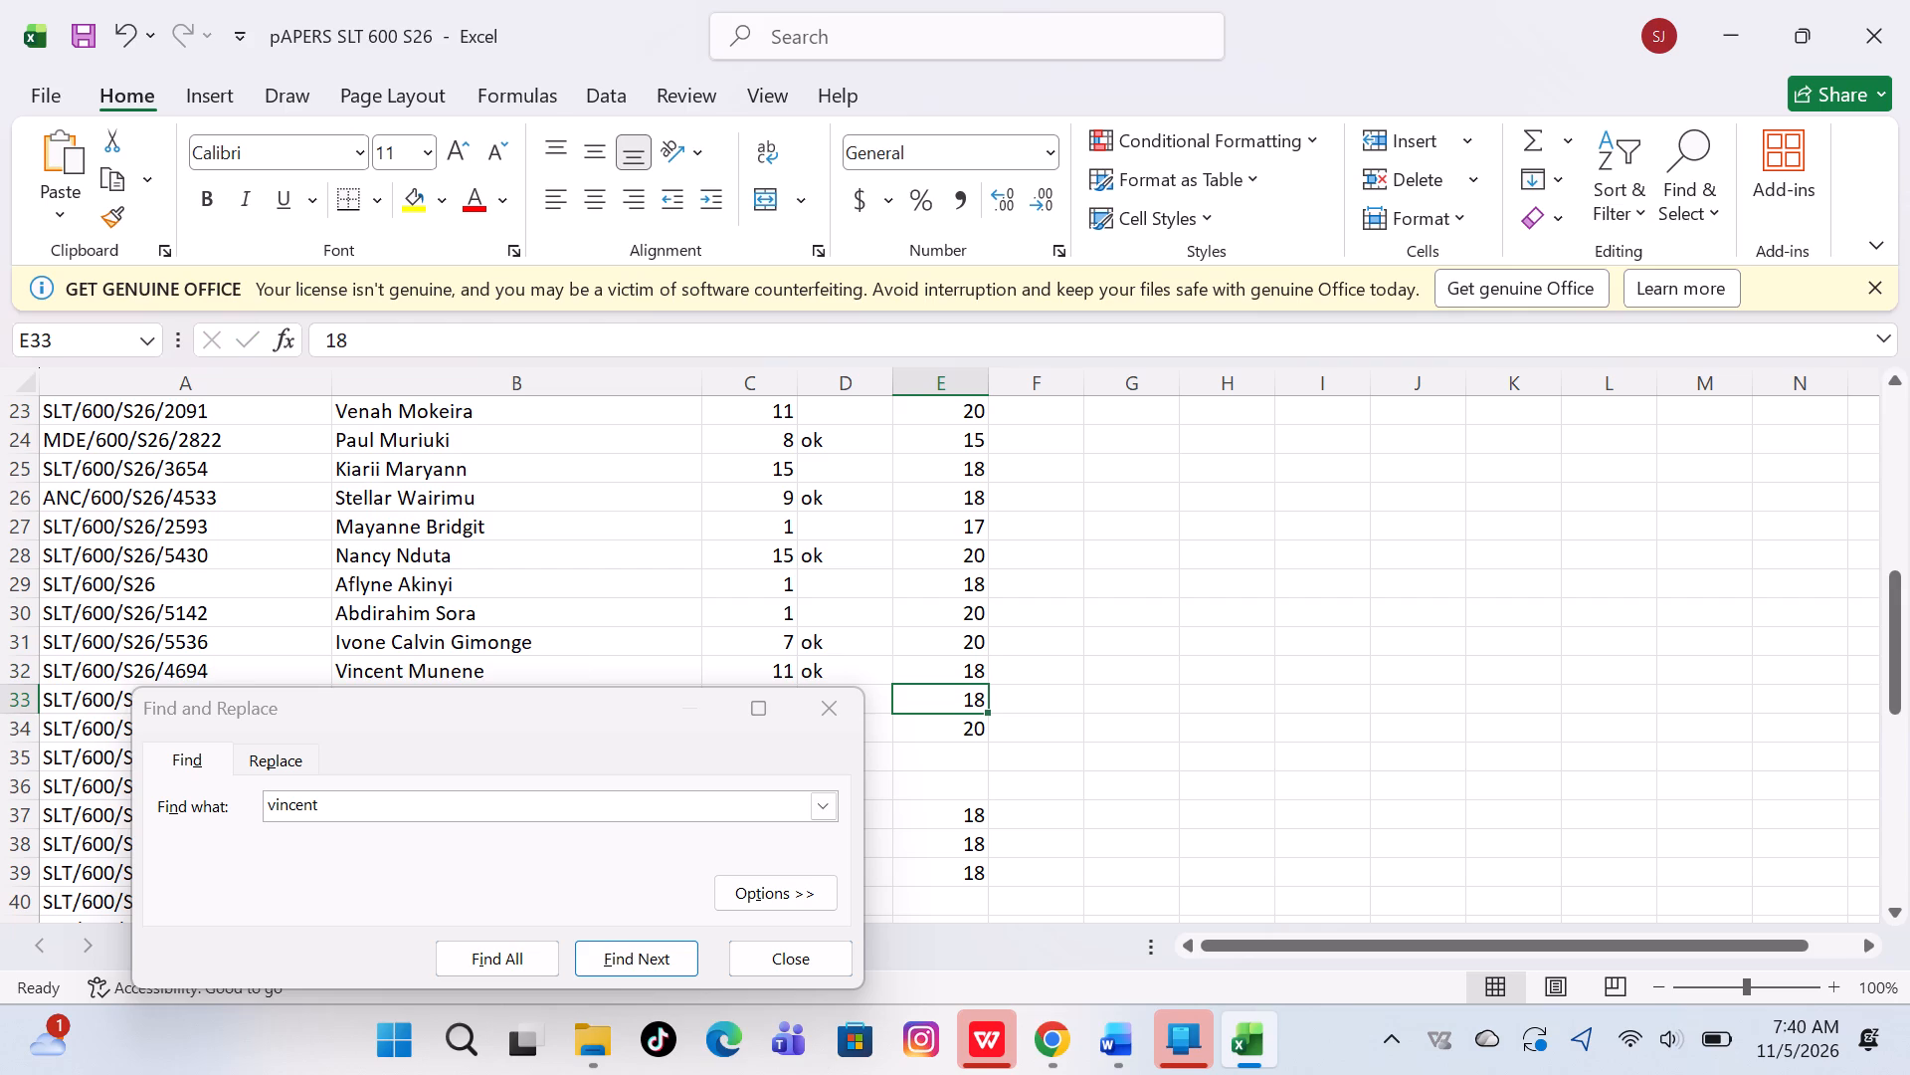
Find the student matching "dorcas" and enter the mark 20 in column E of row 41.
left_click(358, 807)
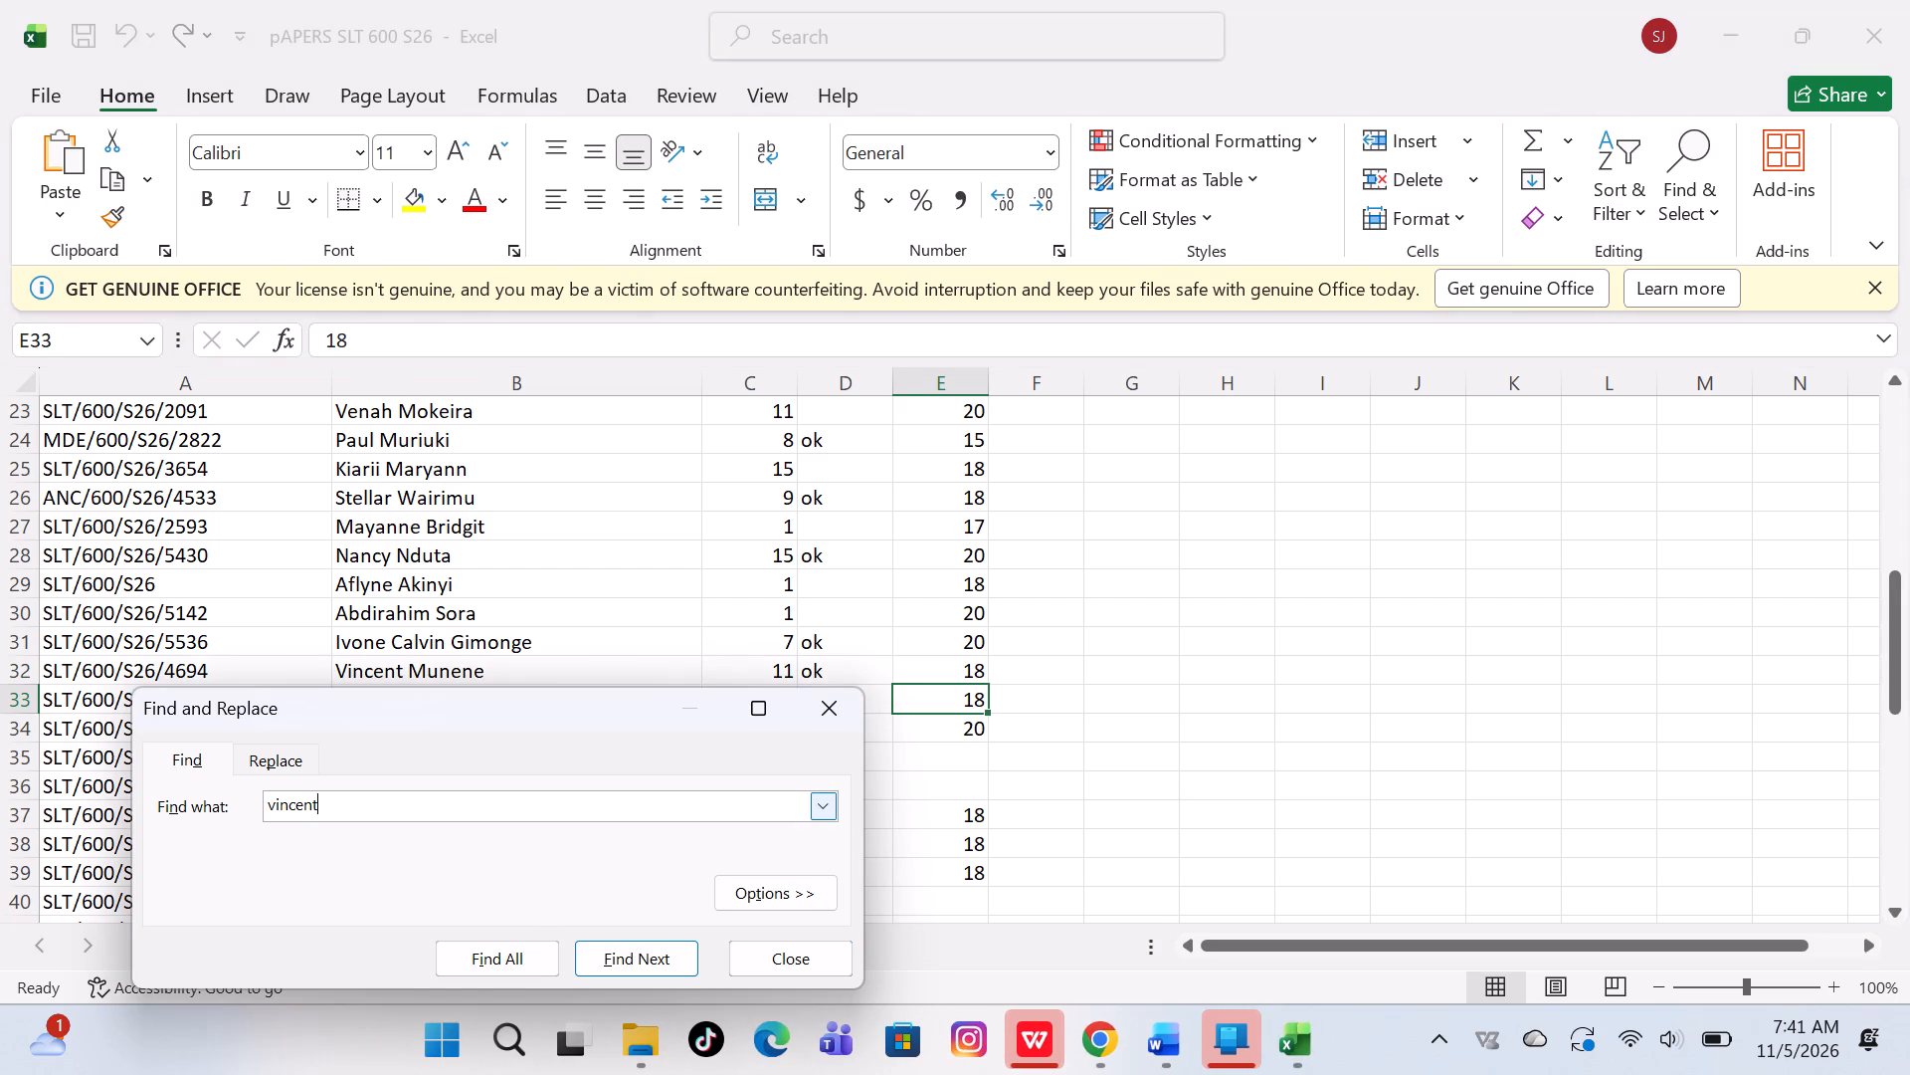
key("BackSpace")
key("BackSpace")
key("BackSpace")
key("BackSpace")
key("BackSpace")
key("BackSpace")
key("BackSpace")
type("dorcas")
key("Return")
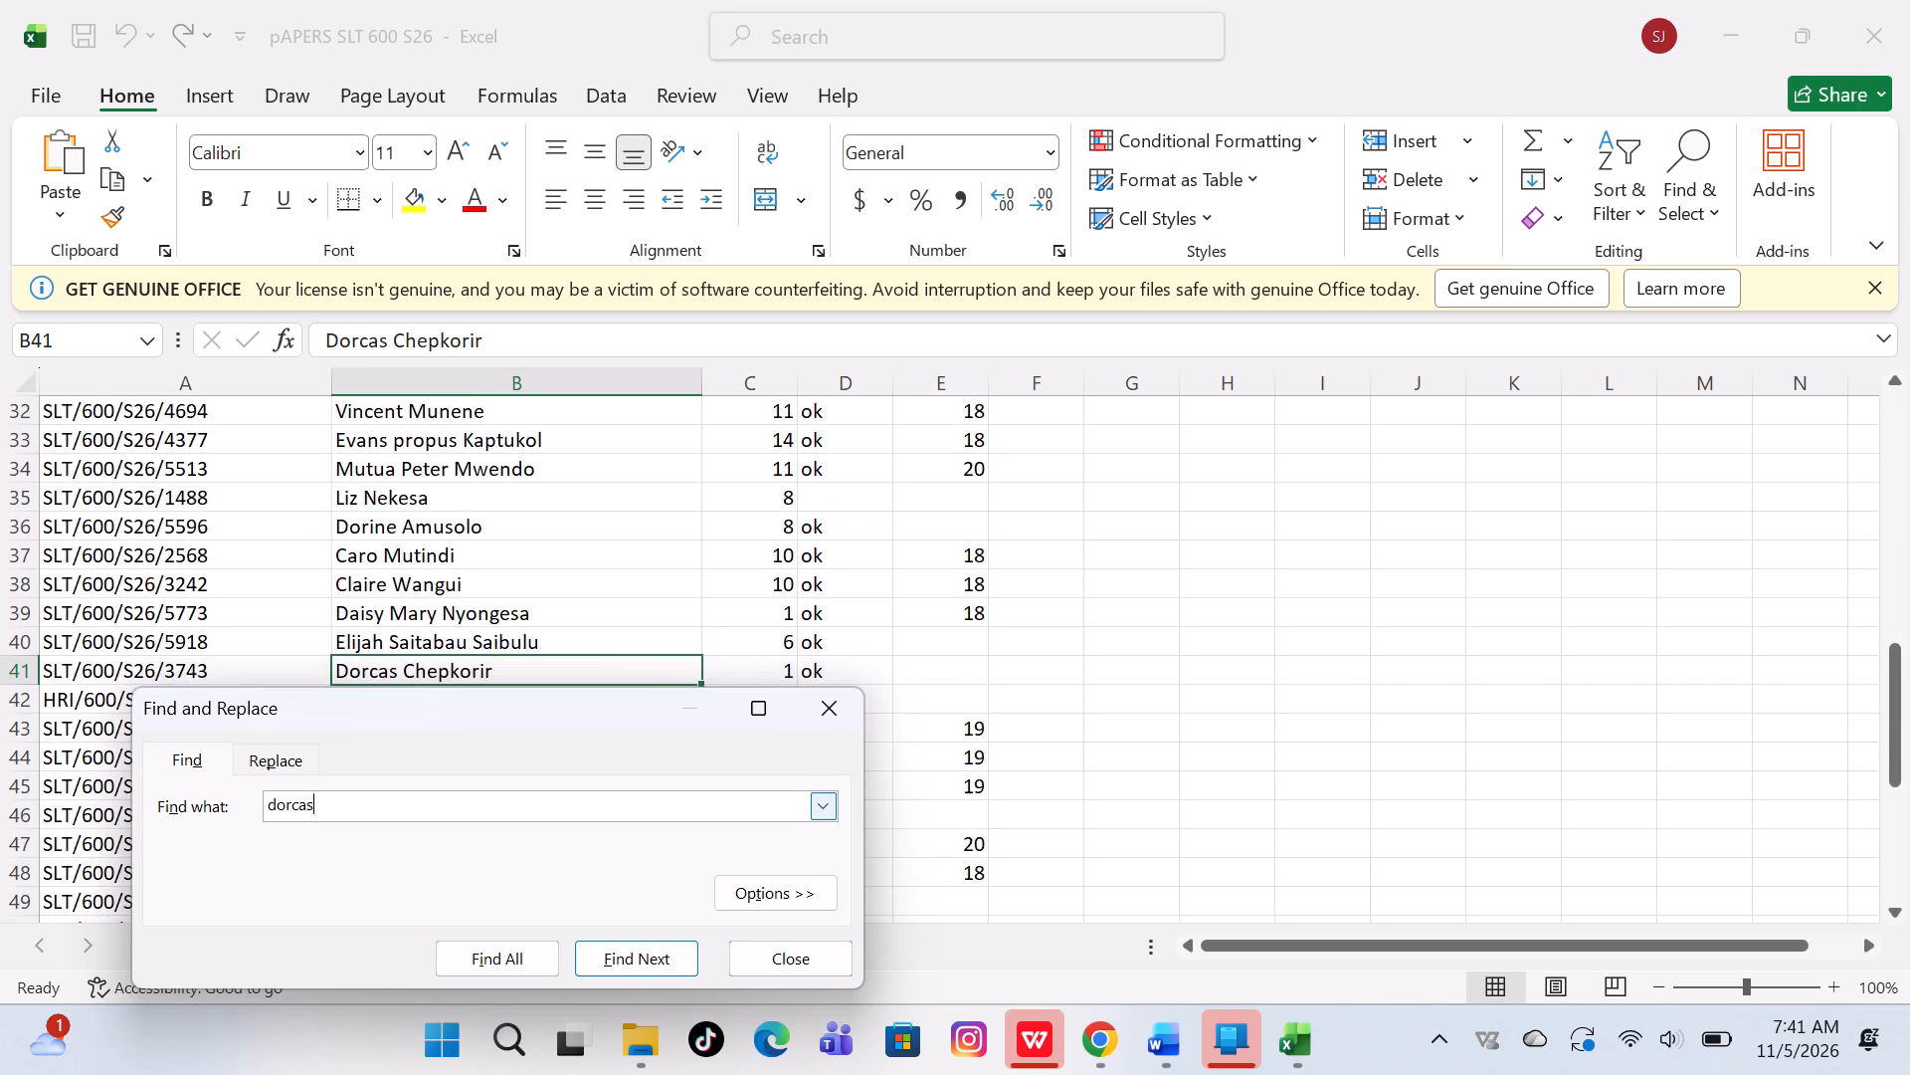
left_click(943, 668)
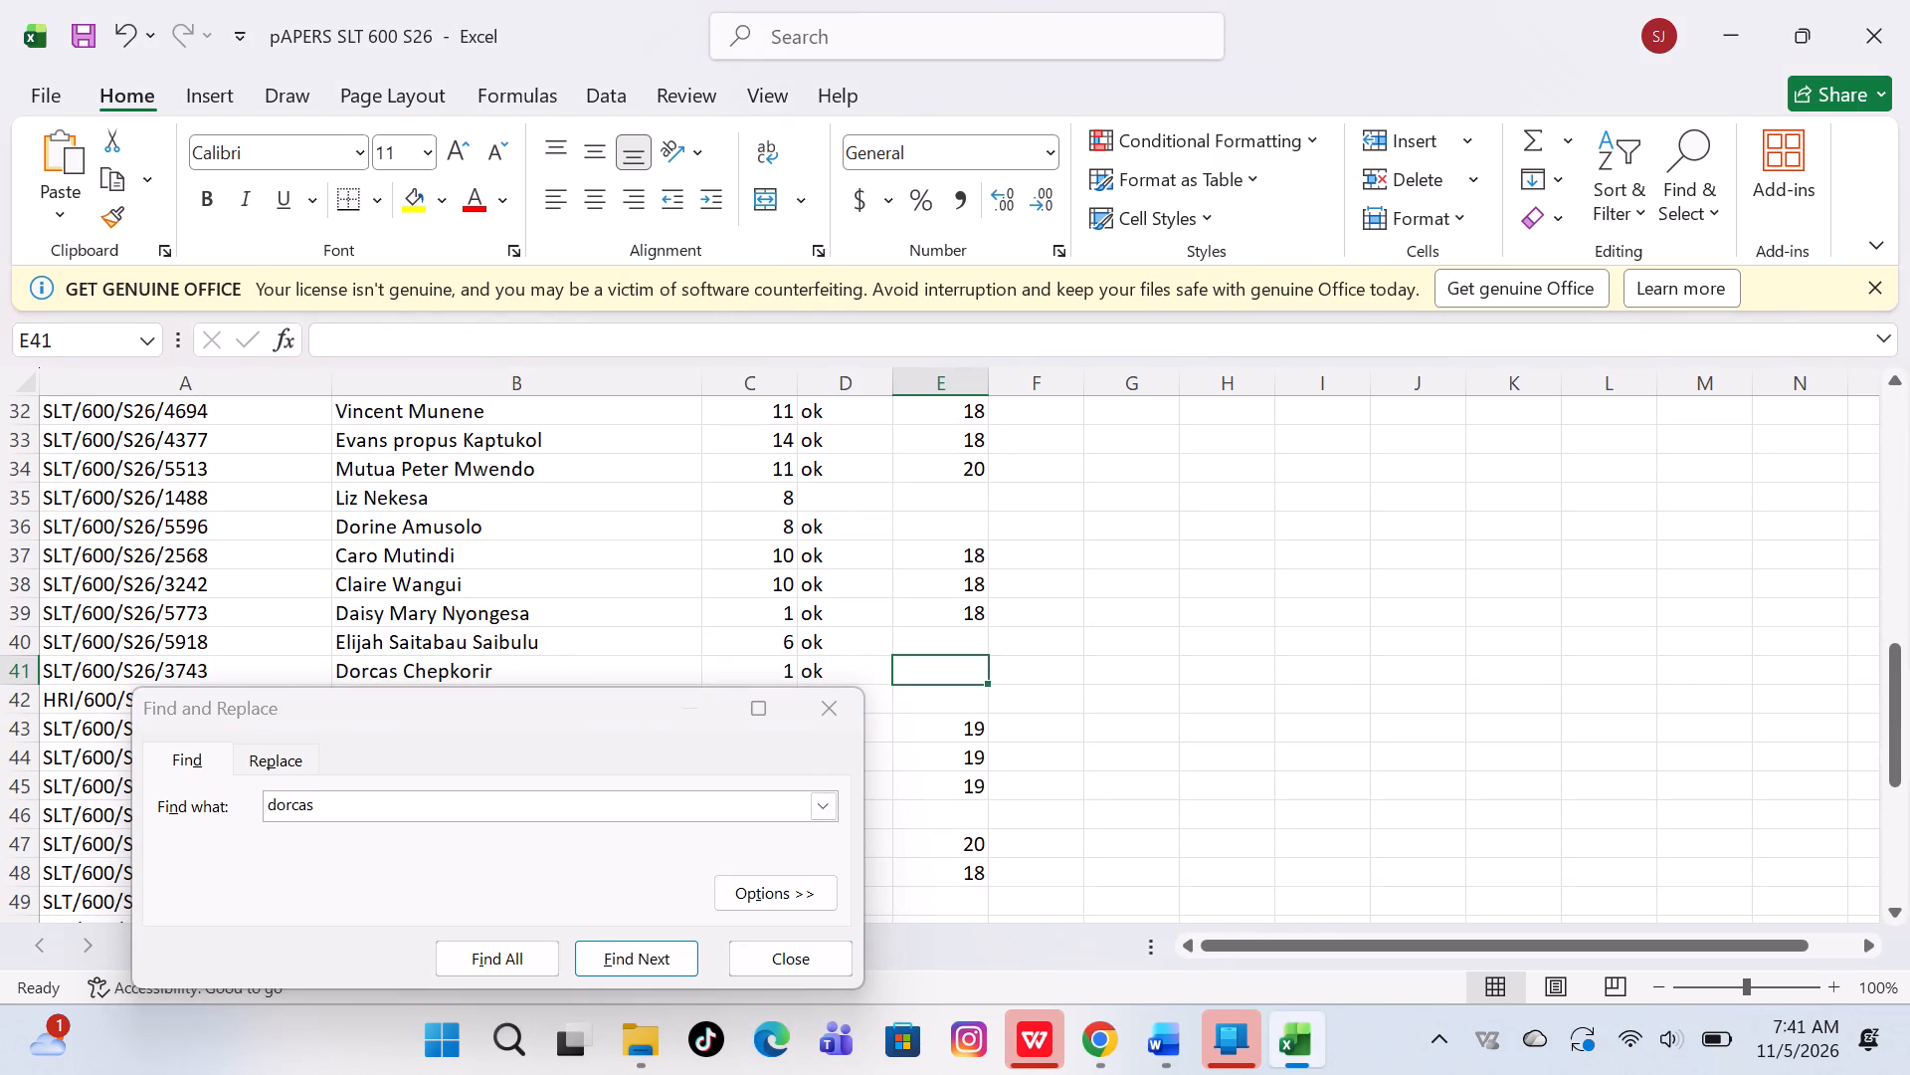
type("20")
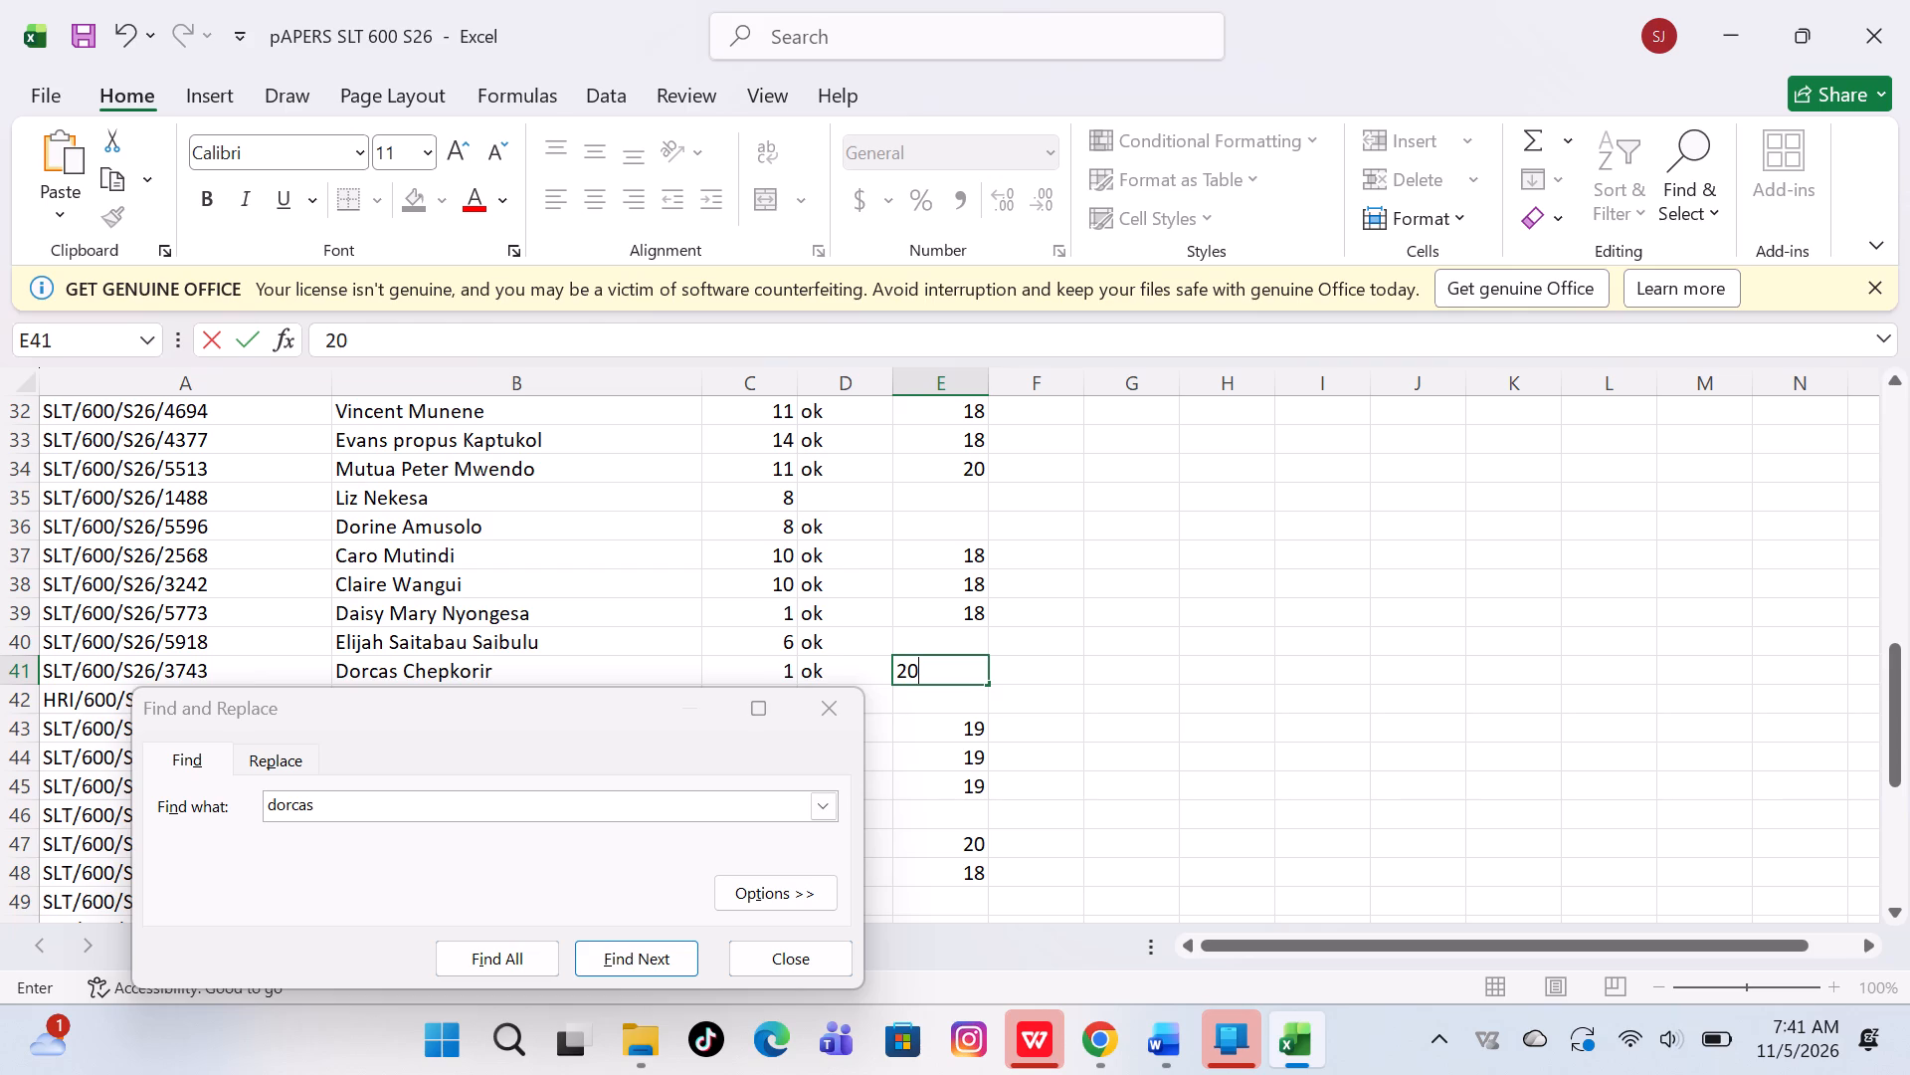
Find the student matching "brian" and enter the mark 18 in column E of row 46.
left_click(362, 802)
key("BackSpace")
key("BackSpace")
key("BackSpace")
key("BackSpace")
key("BackSpace")
key("BackSpace")
key("BackSpace")
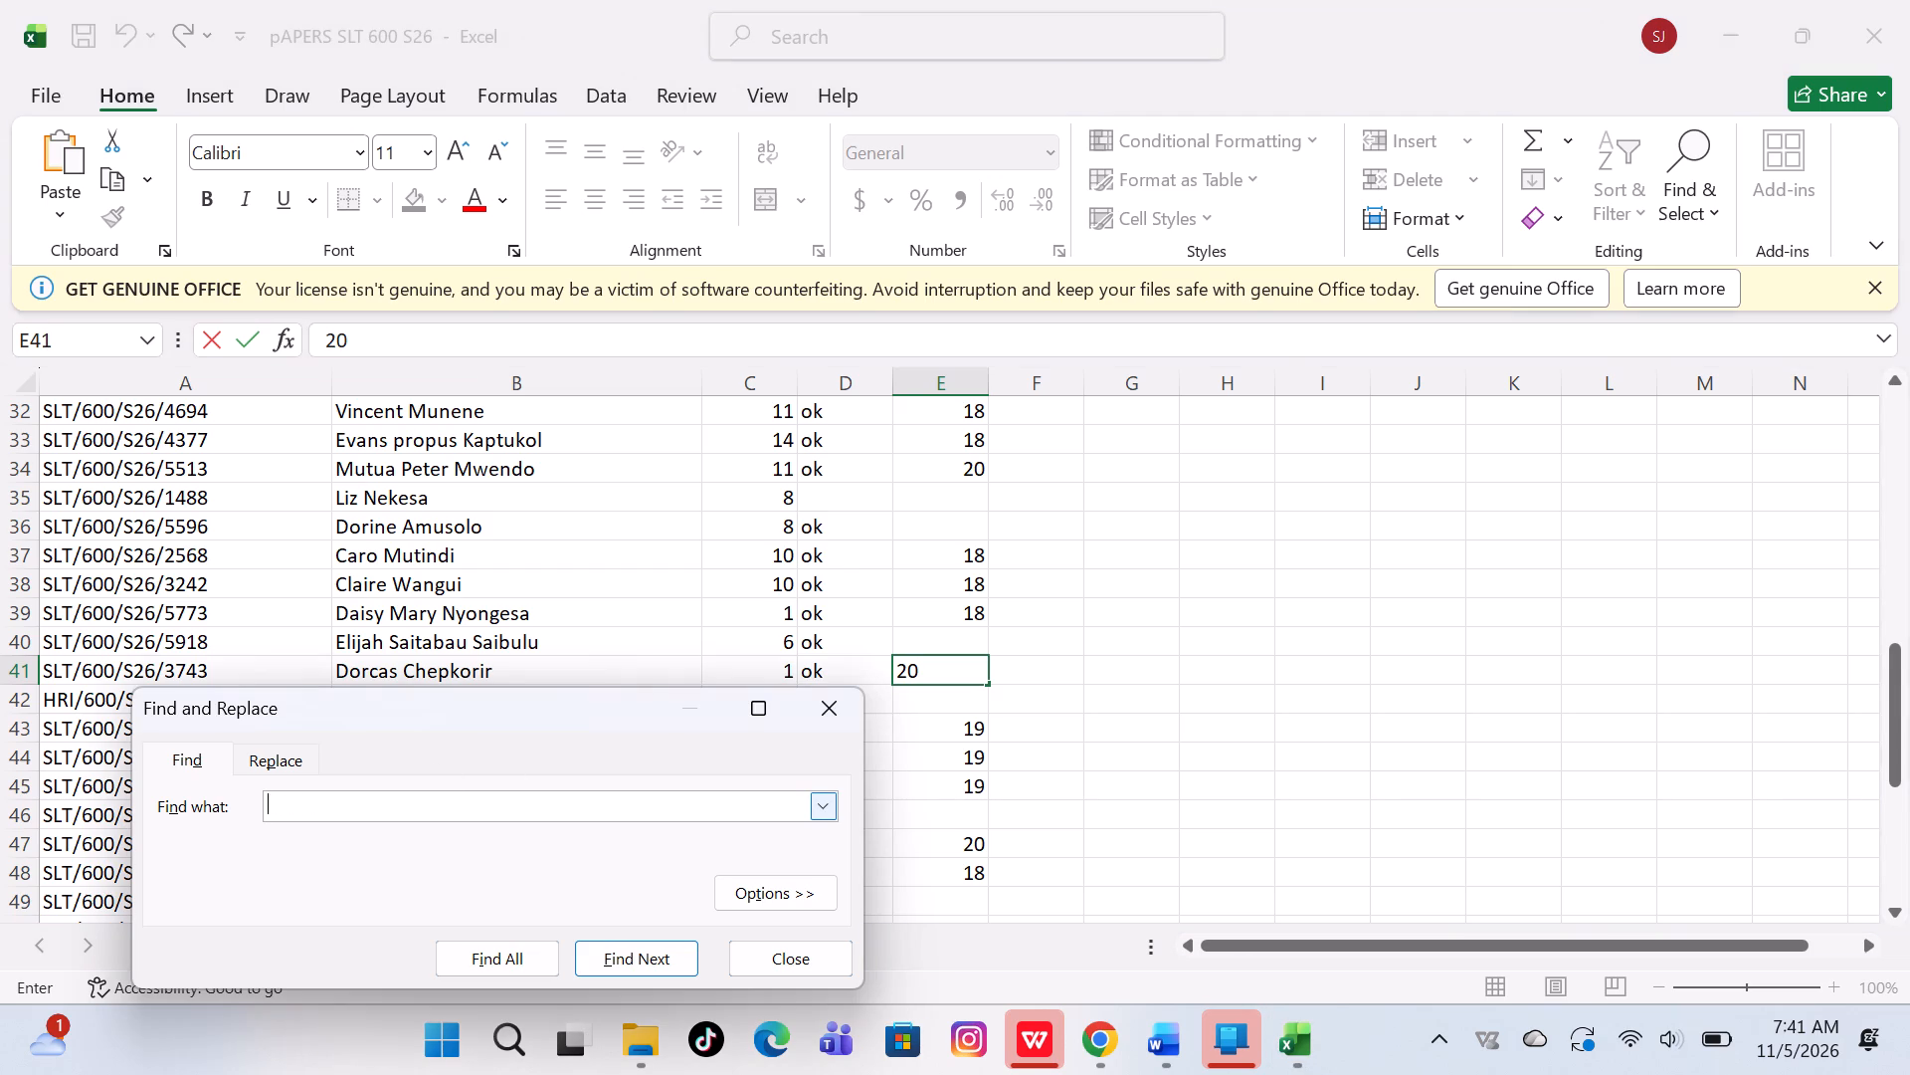
type("brian")
key("Return")
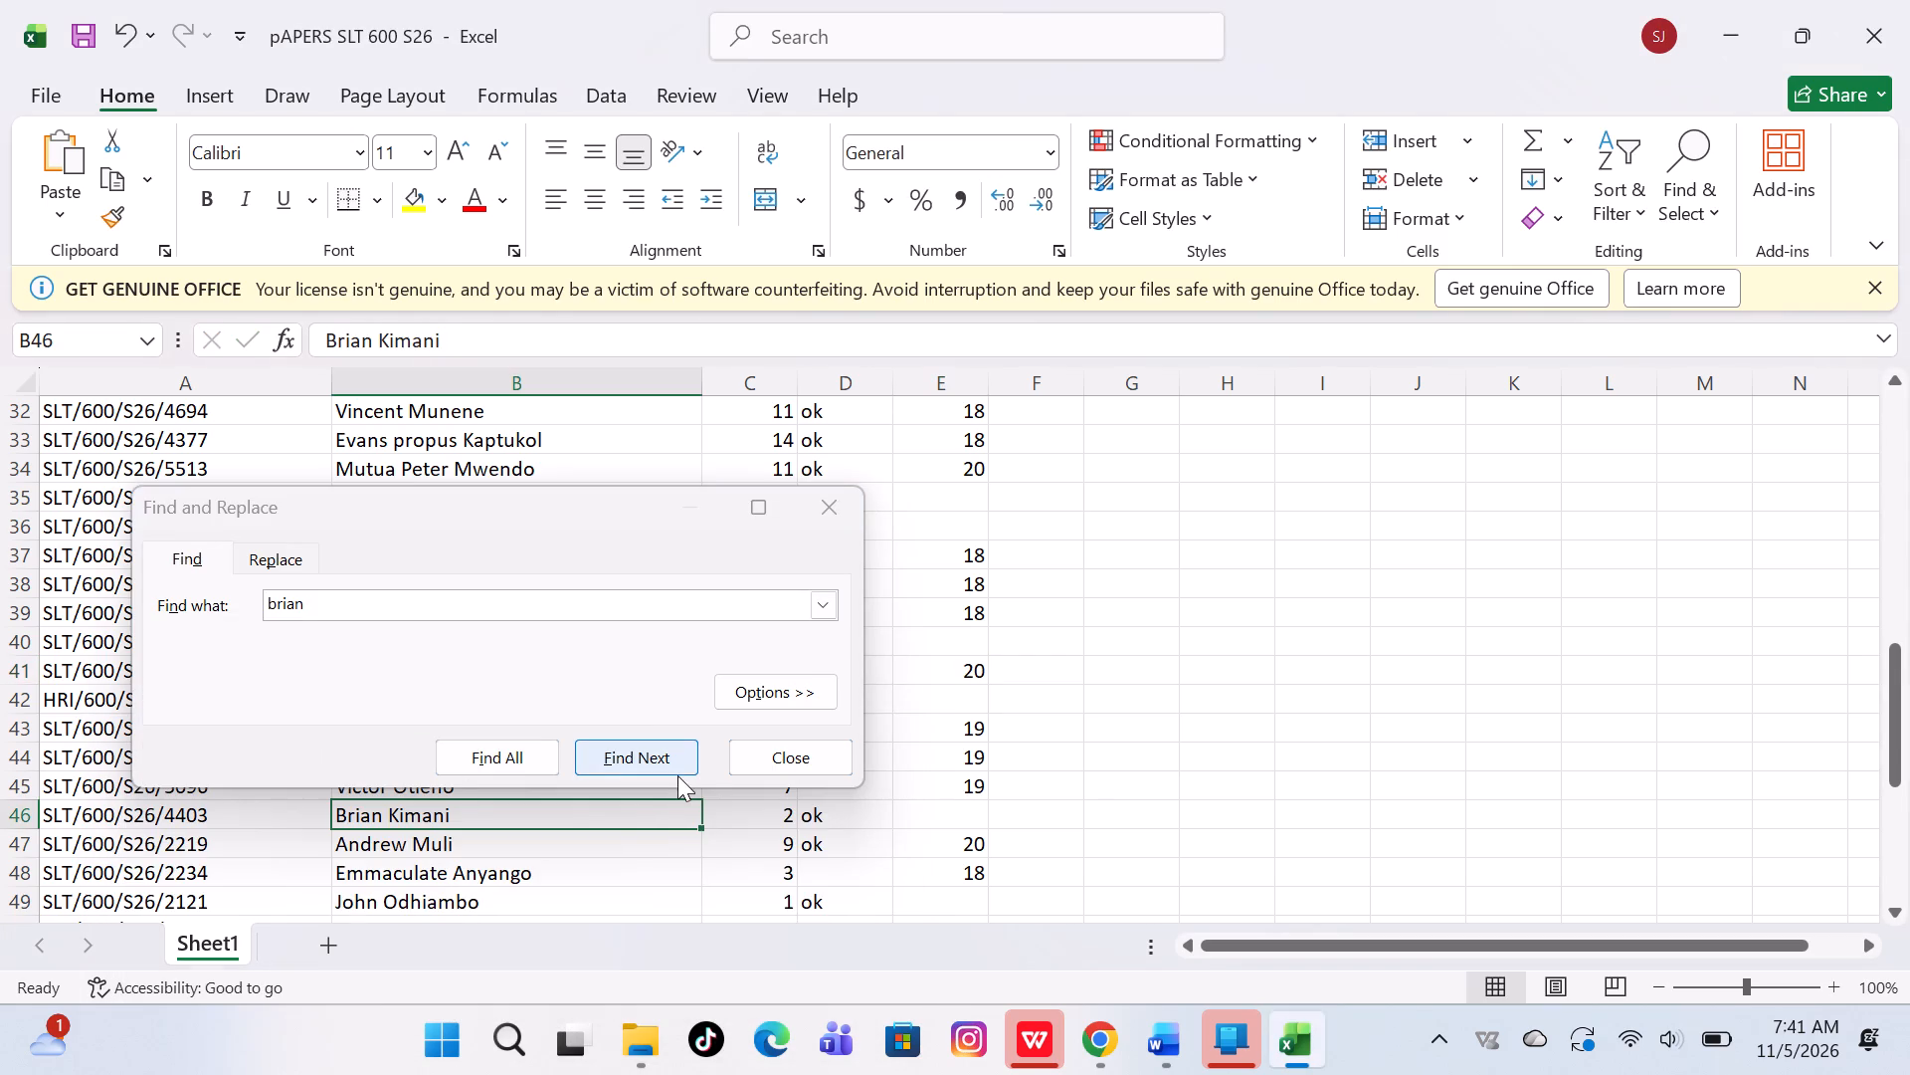
left_click(941, 819)
type("16")
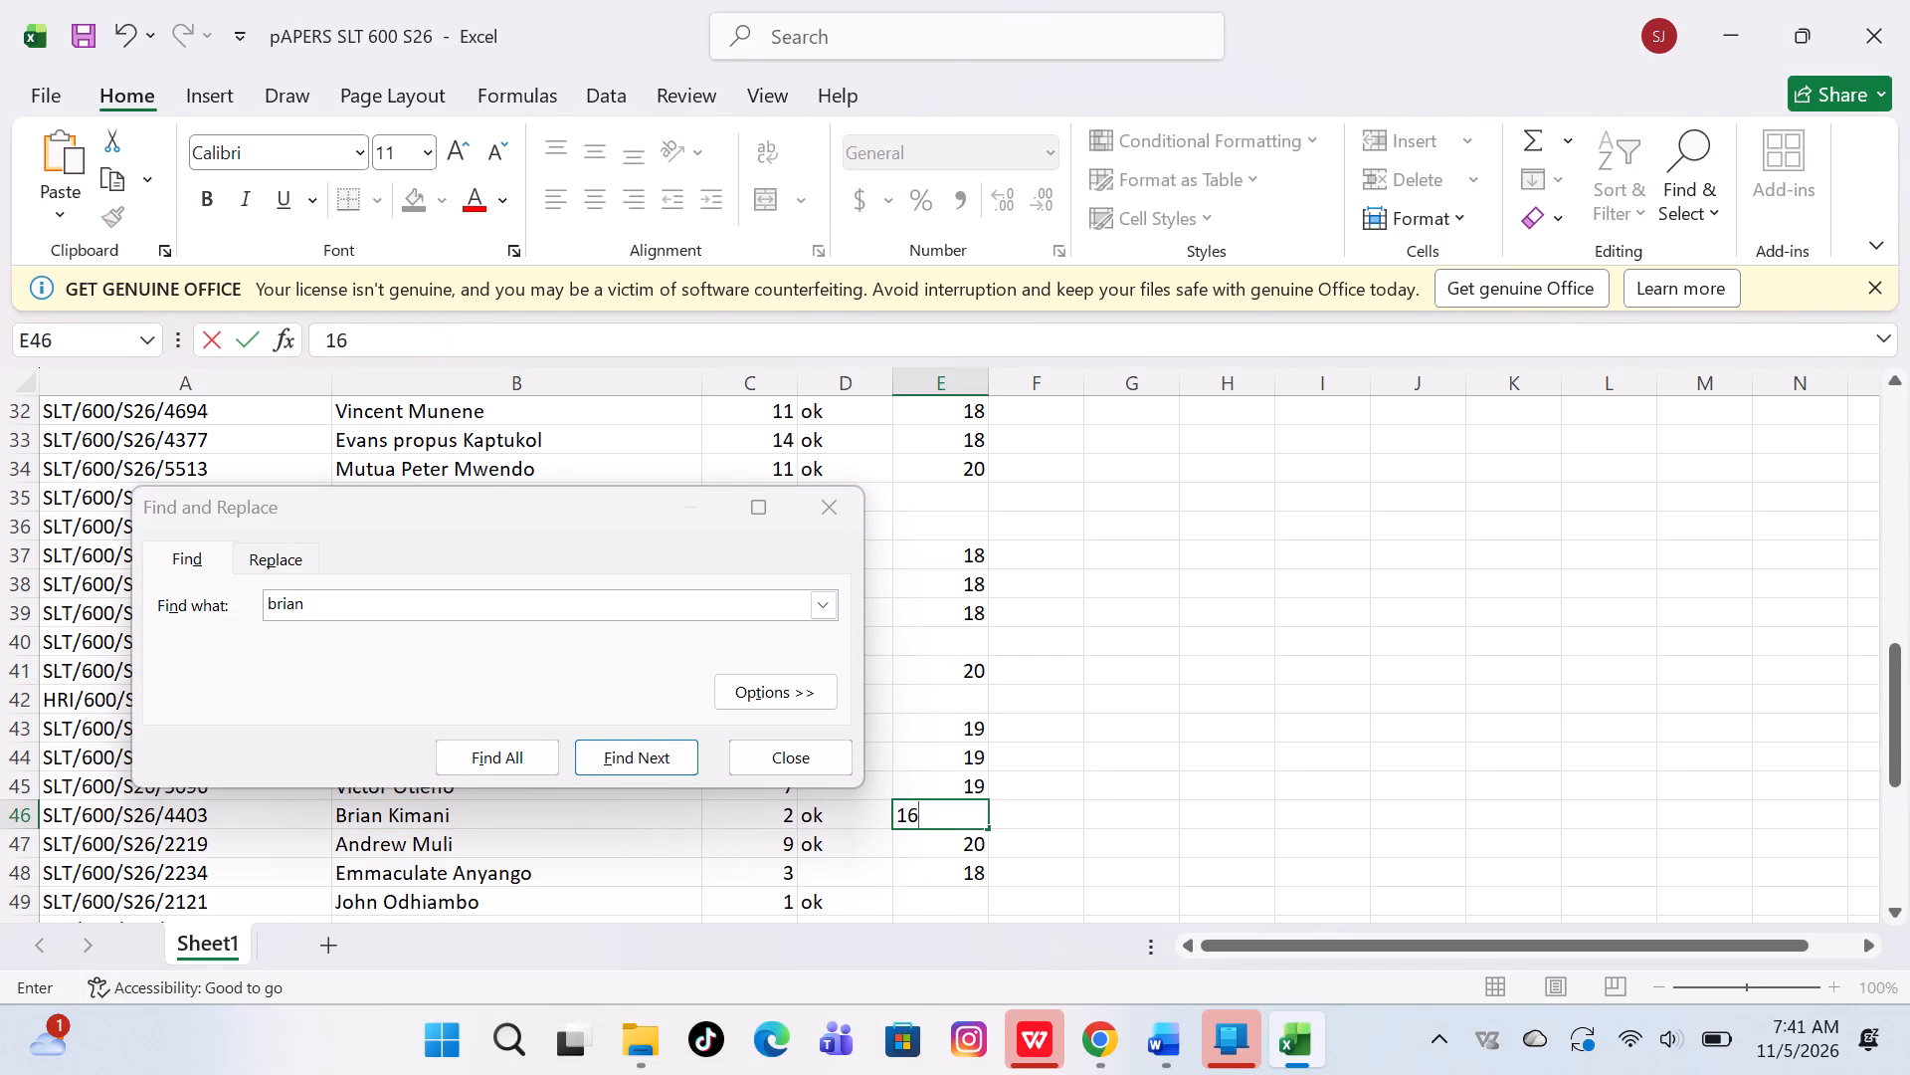
key("BackSpace")
key("8")
key("Return")
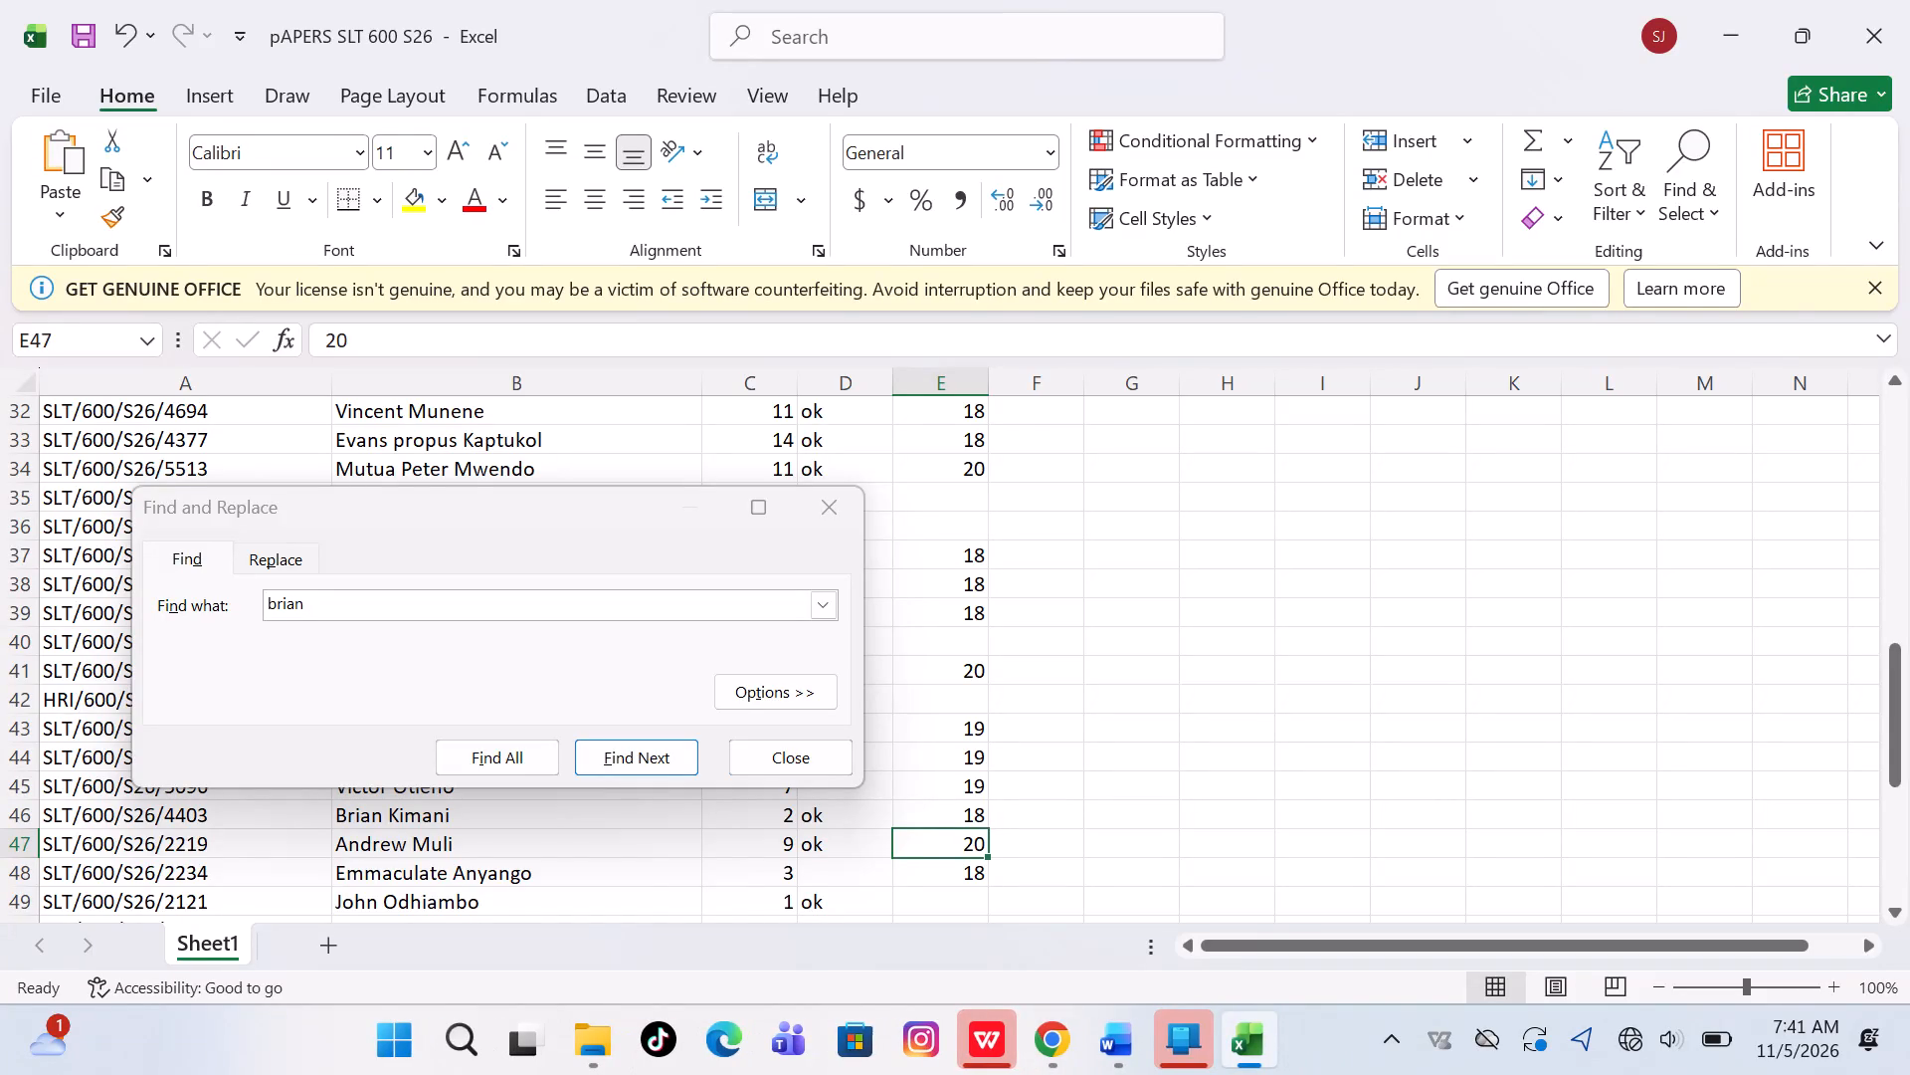
Find the student matching "bright" and enter the mark 20 in column E of row 16.
left_click(373, 615)
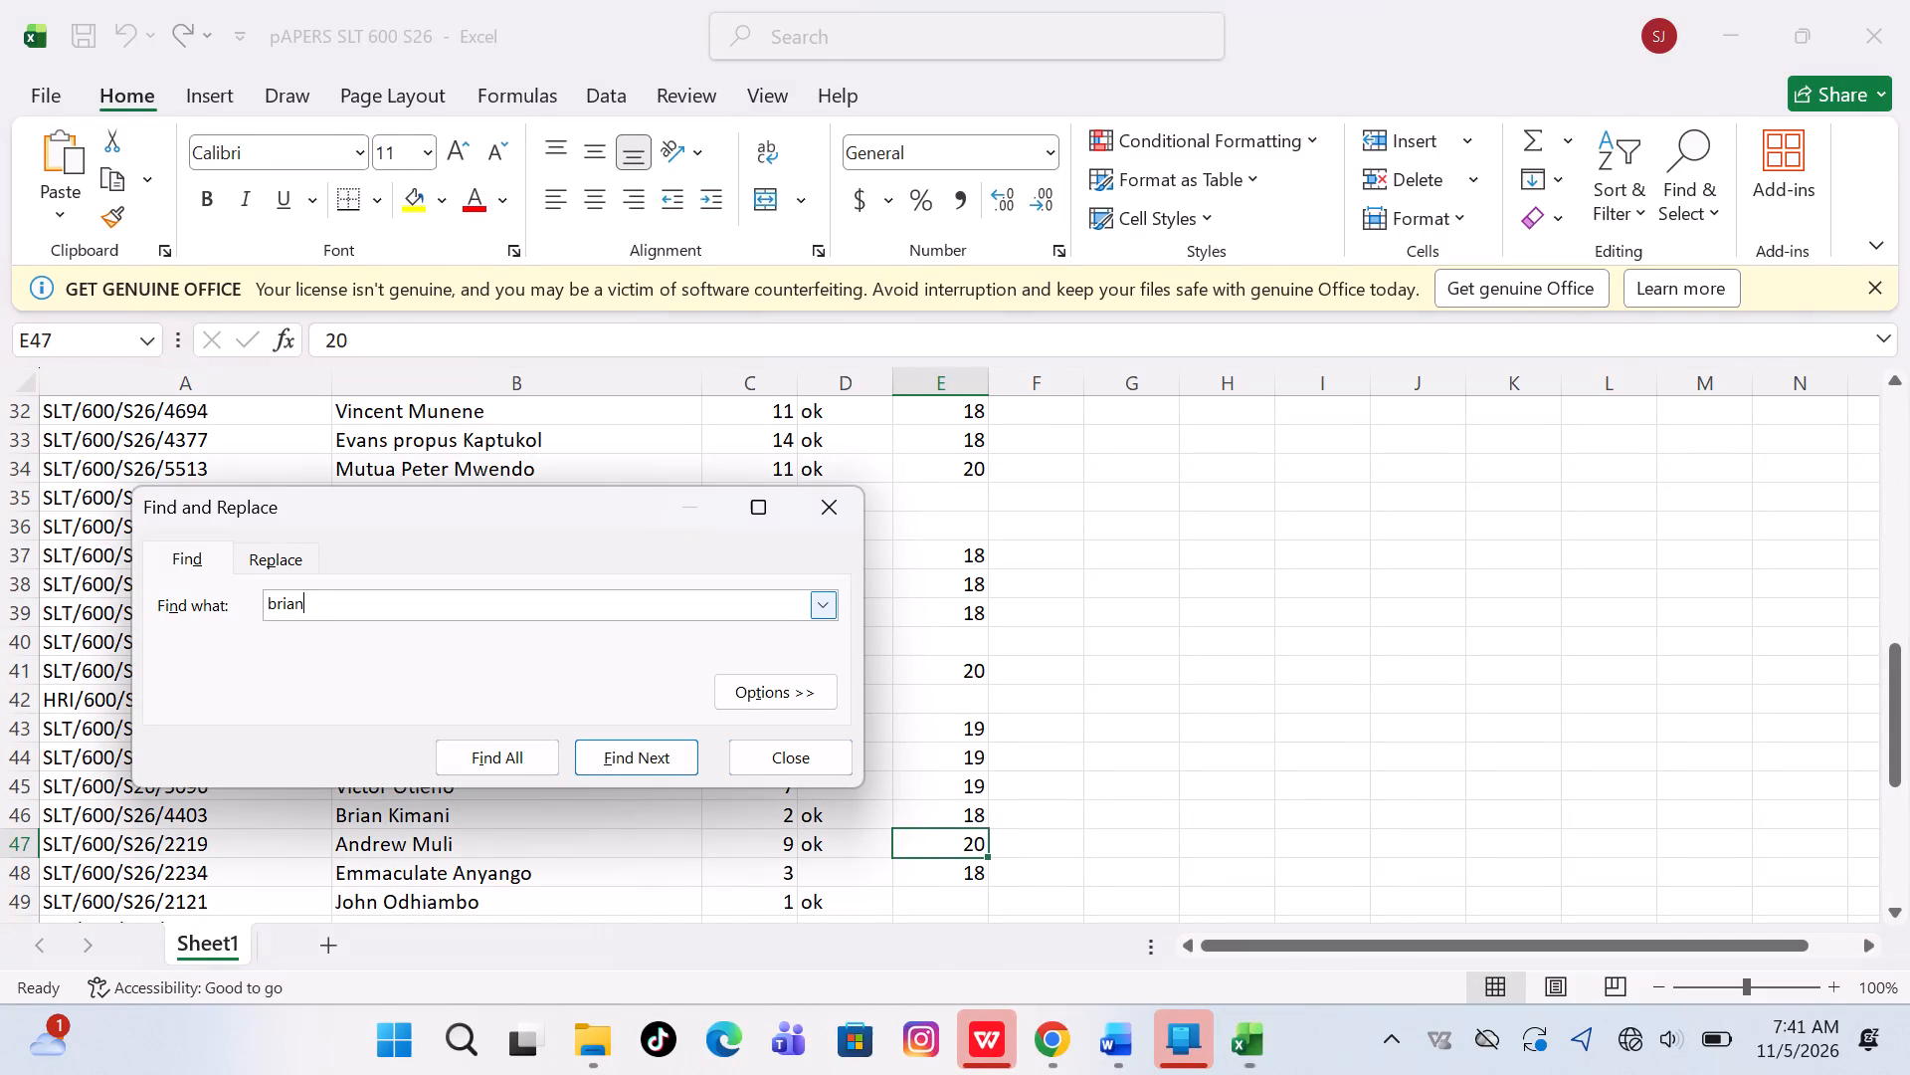
key("BackSpace")
key("BackSpace")
key("BackSpace")
key("BackSpace")
key("BackSpace")
key("BackSpace")
type("bright")
key("Return")
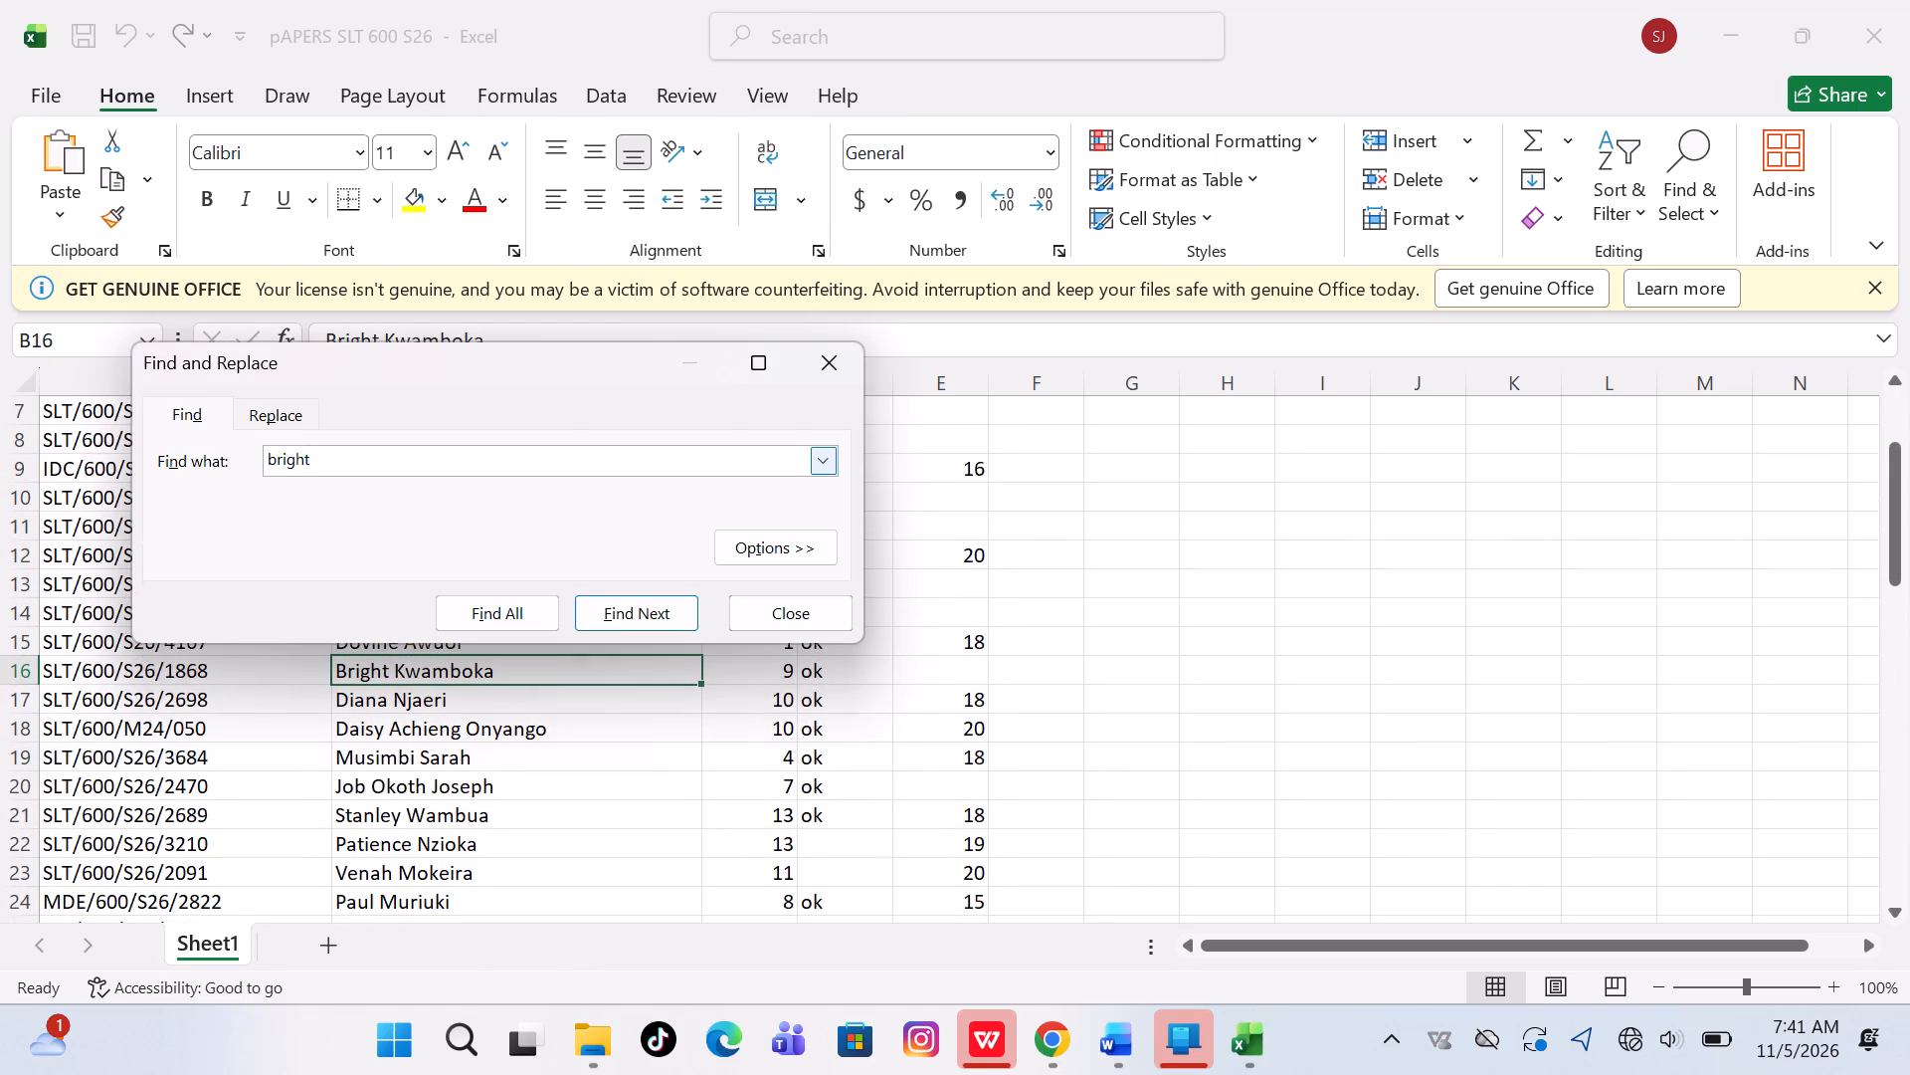
left_click(937, 670)
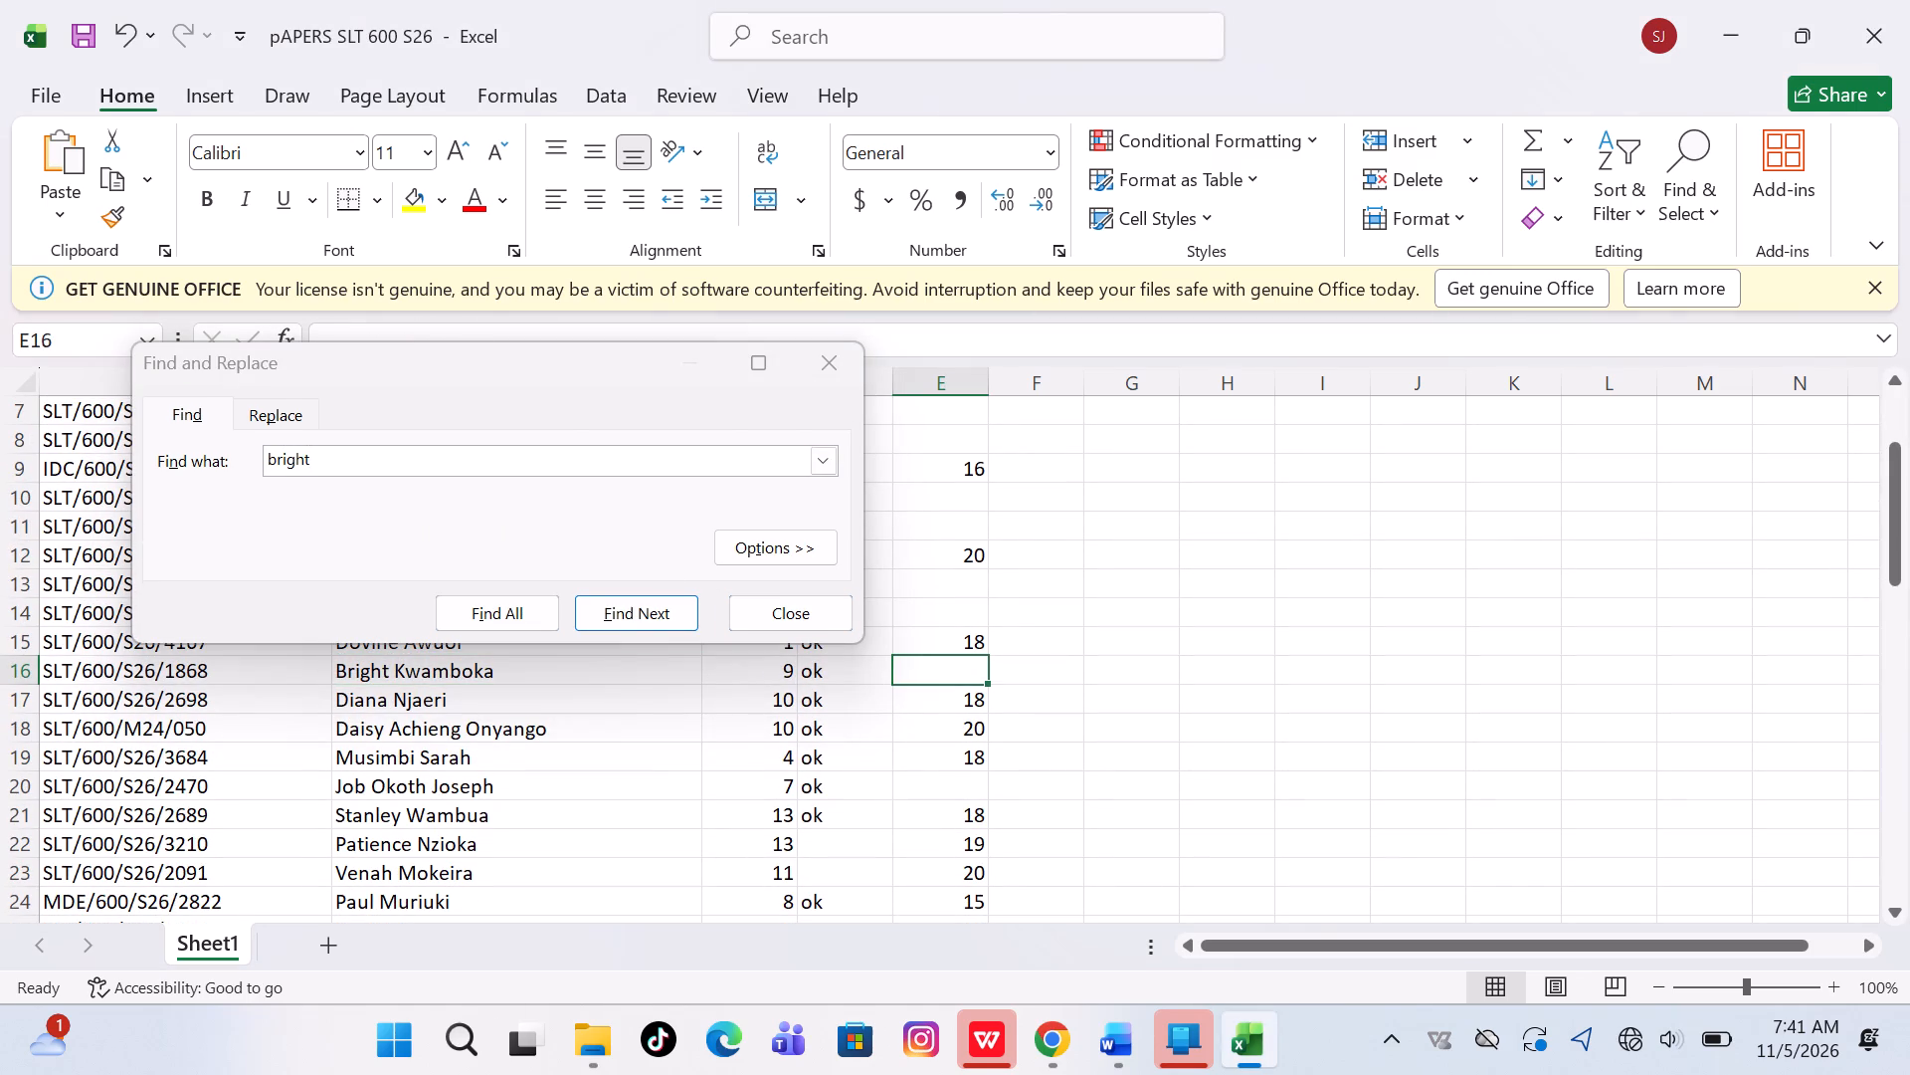
type("20")
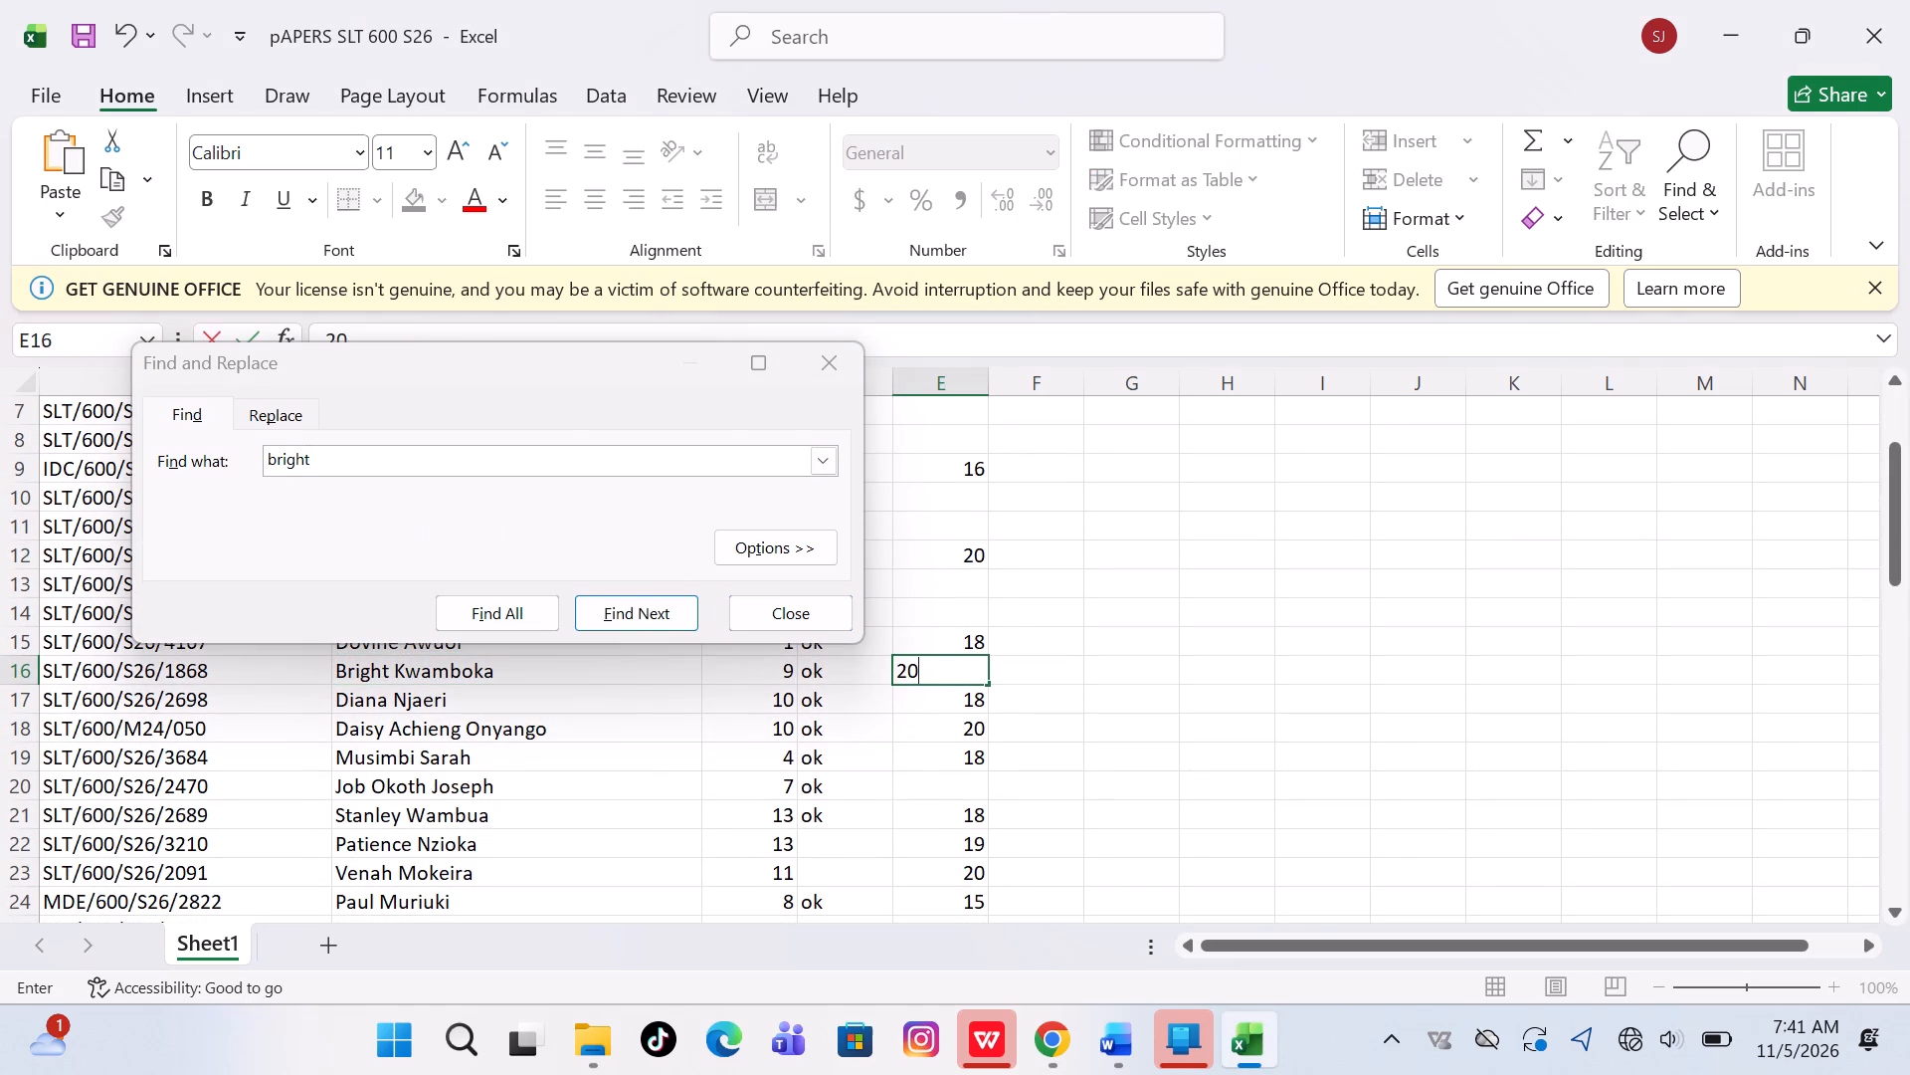
Find the student matching "shadrack" and enter the mark 18 in column E of row 14.
left_click(355, 474)
key("BackSpace")
key("BackSpace")
key("BackSpace")
key("BackSpace")
key("BackSpace")
key("BackSpace")
key("BackSpace")
key("BackSpace")
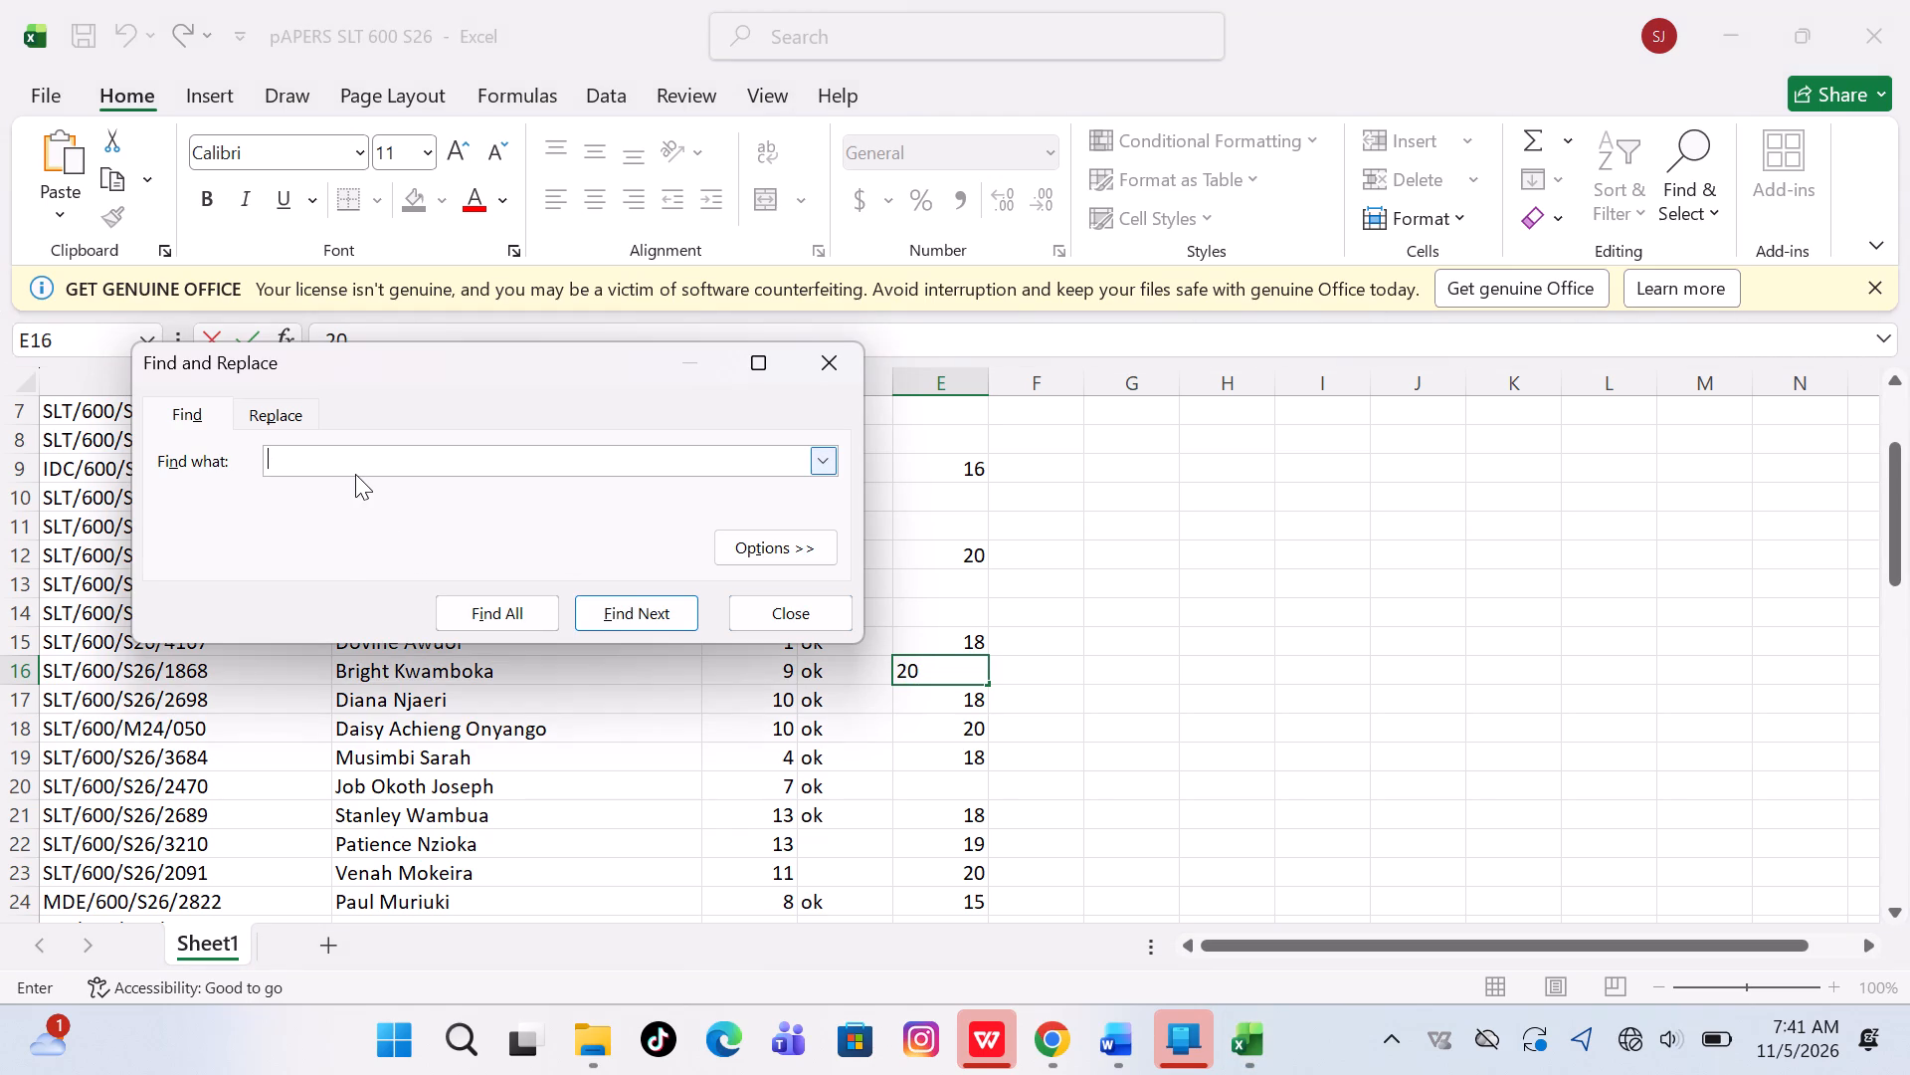
key("BackSpace")
type("shadrack")
key("Return")
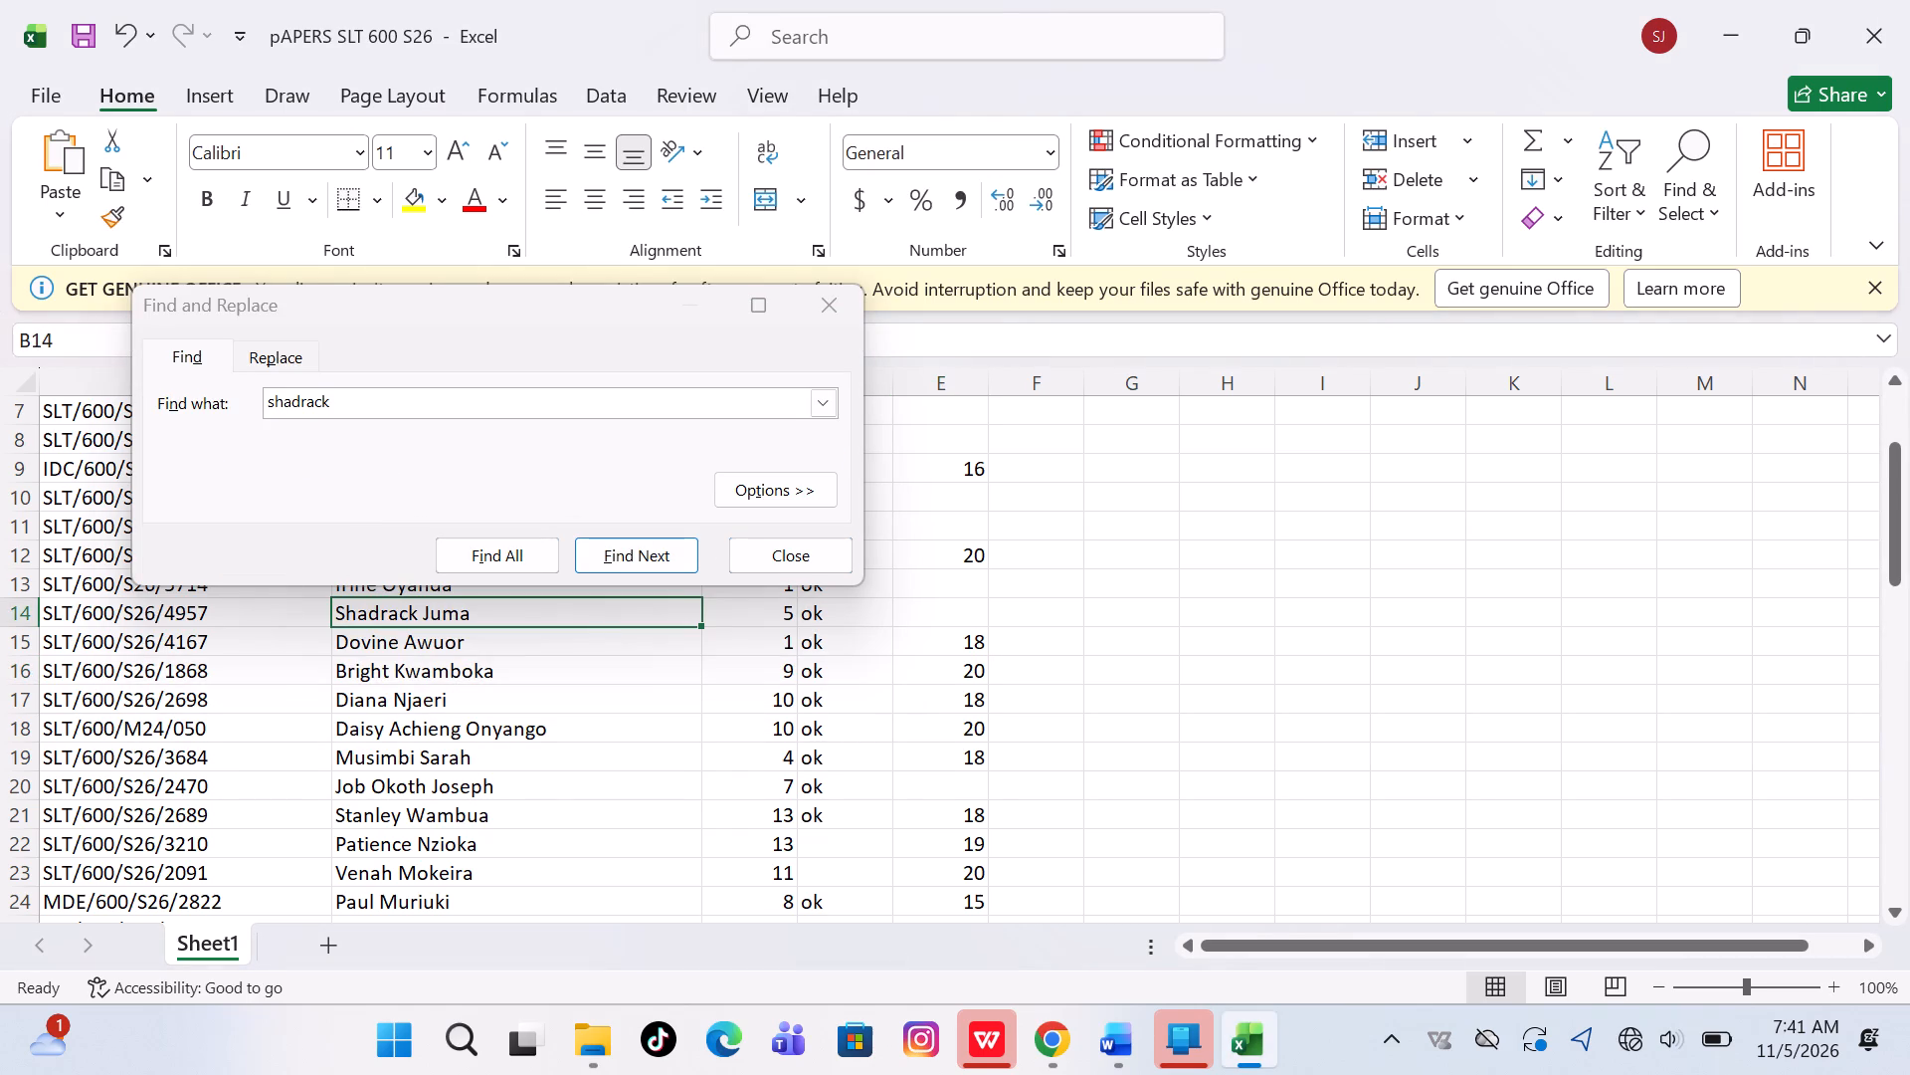
left_click(910, 612)
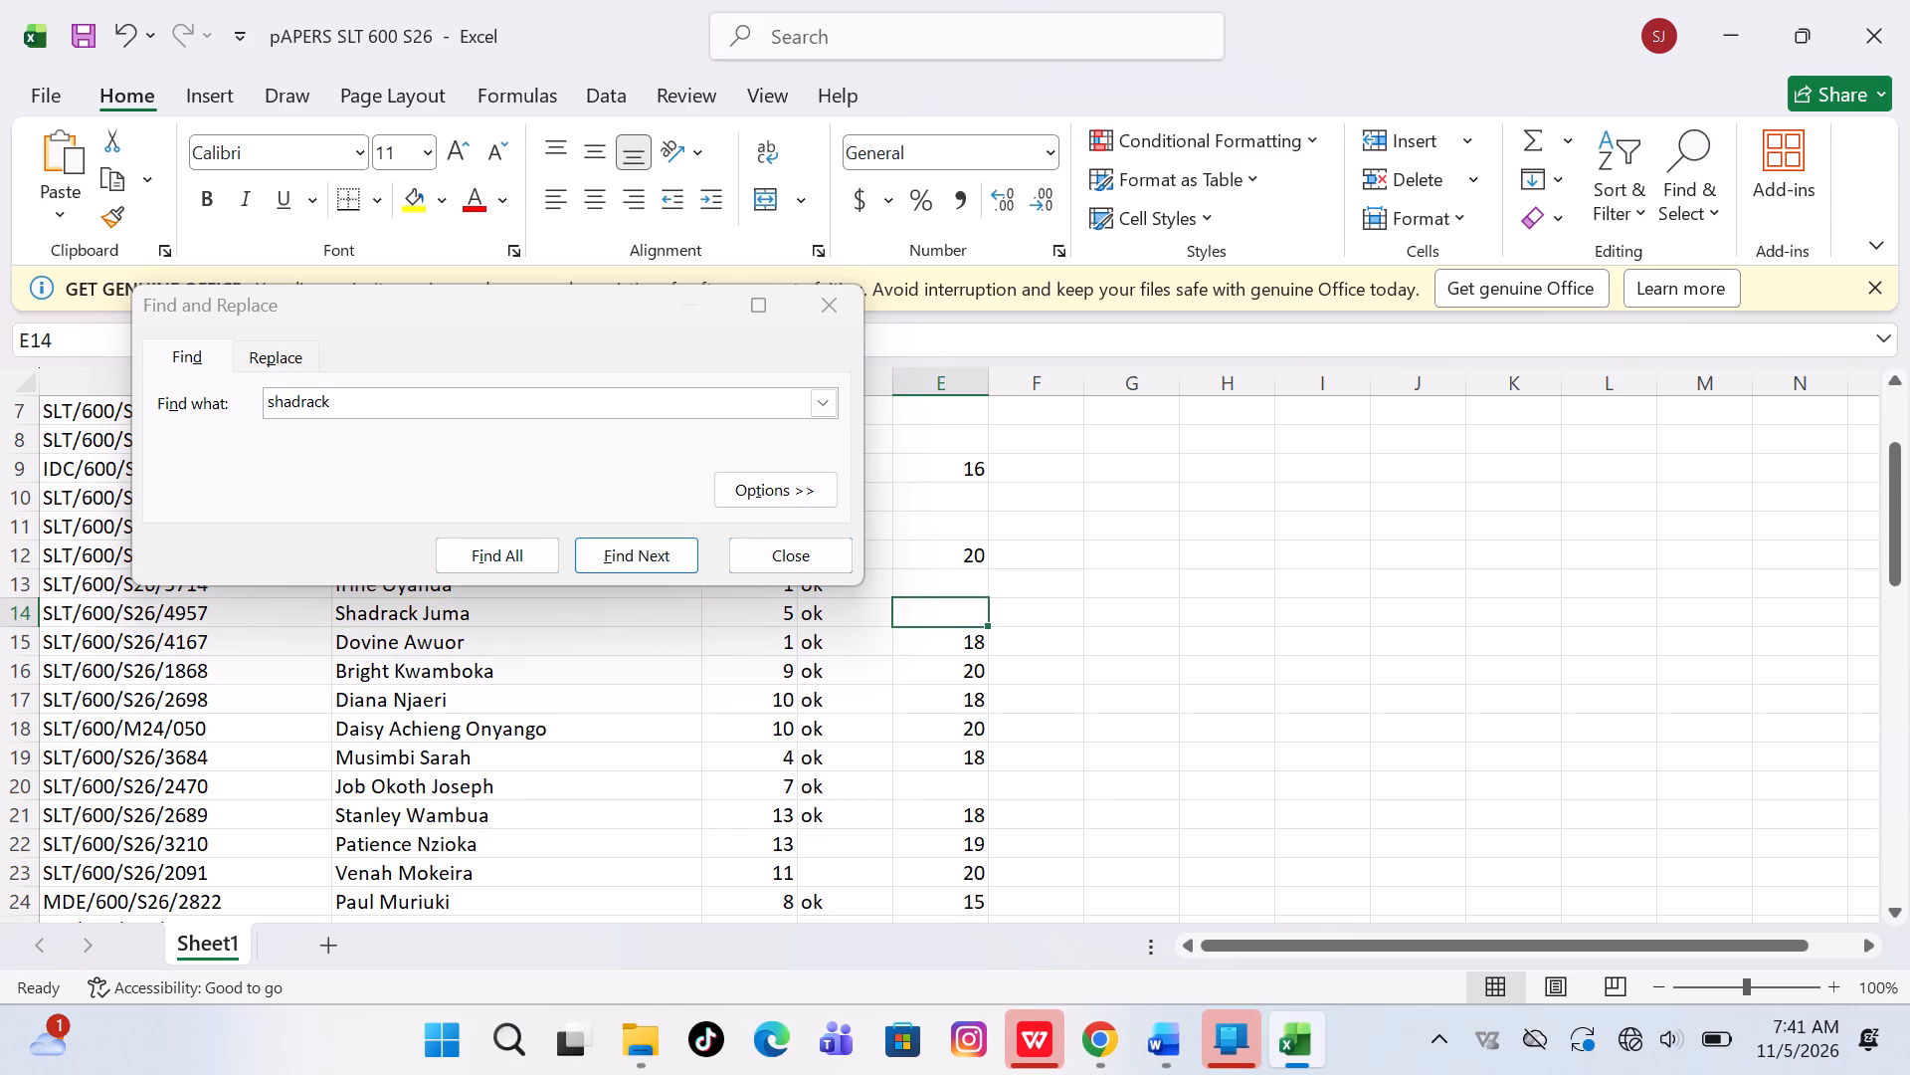
type("18")
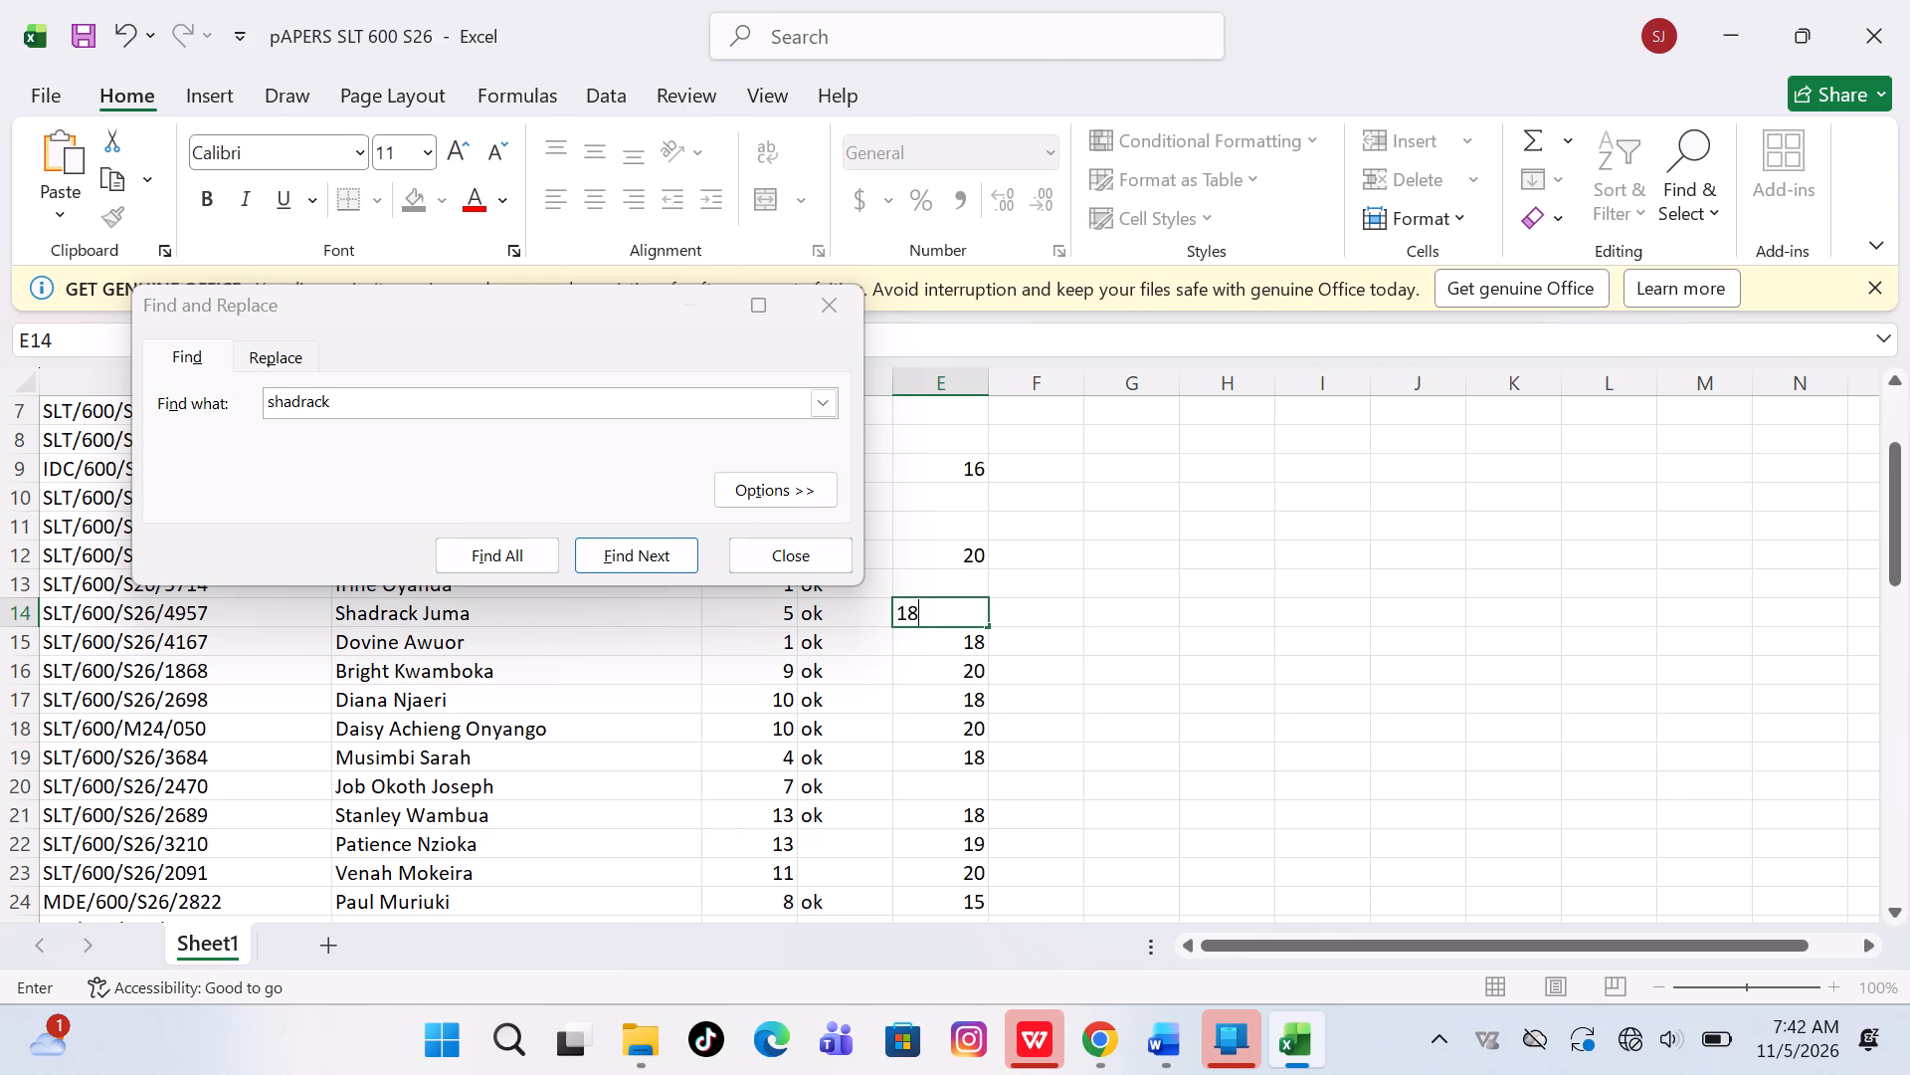
Find the student matching "job" and enter the mark 19 in column E of row 20.
left_click(393, 395)
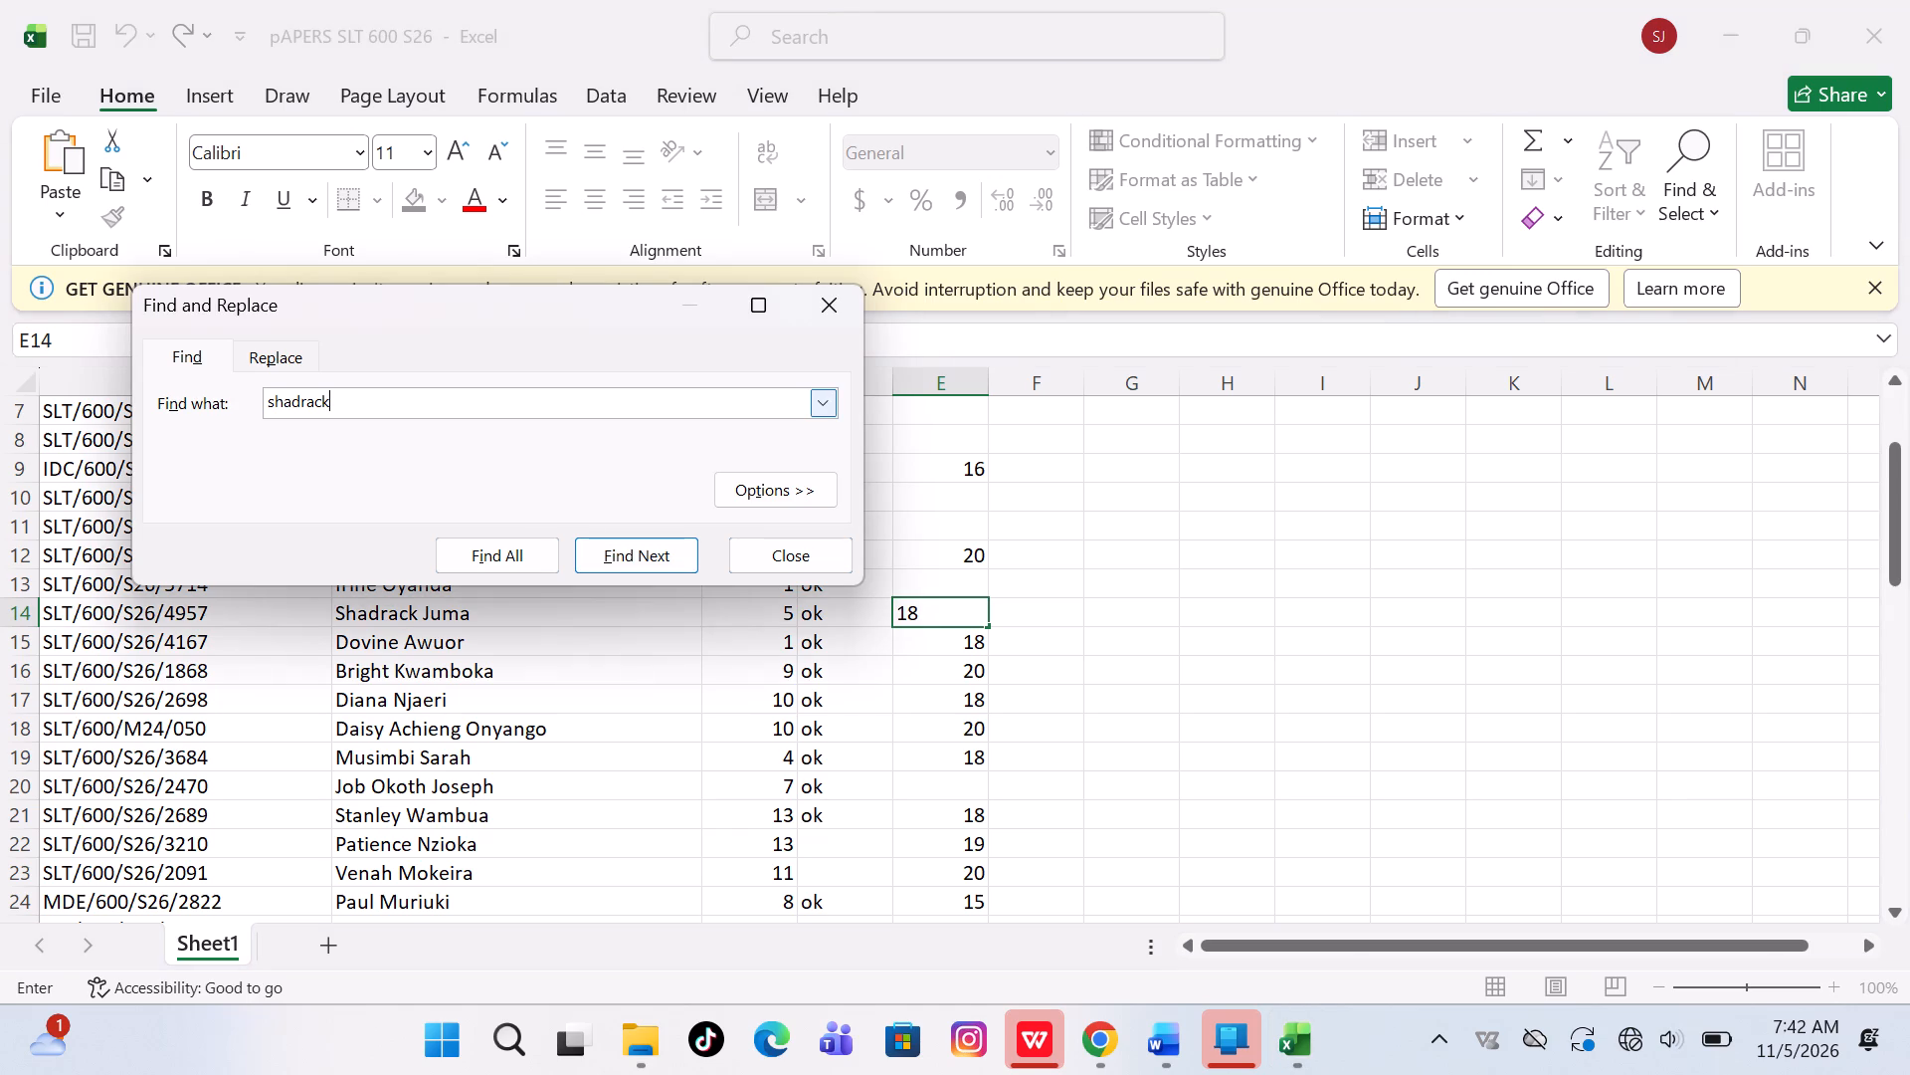
key("BackSpace")
key("BackSpace")
key("BackSpace")
key("BackSpace")
key("BackSpace")
key("BackSpace")
key("BackSpace")
key("BackSpace")
key("BackSpace")
type("job")
key("Return")
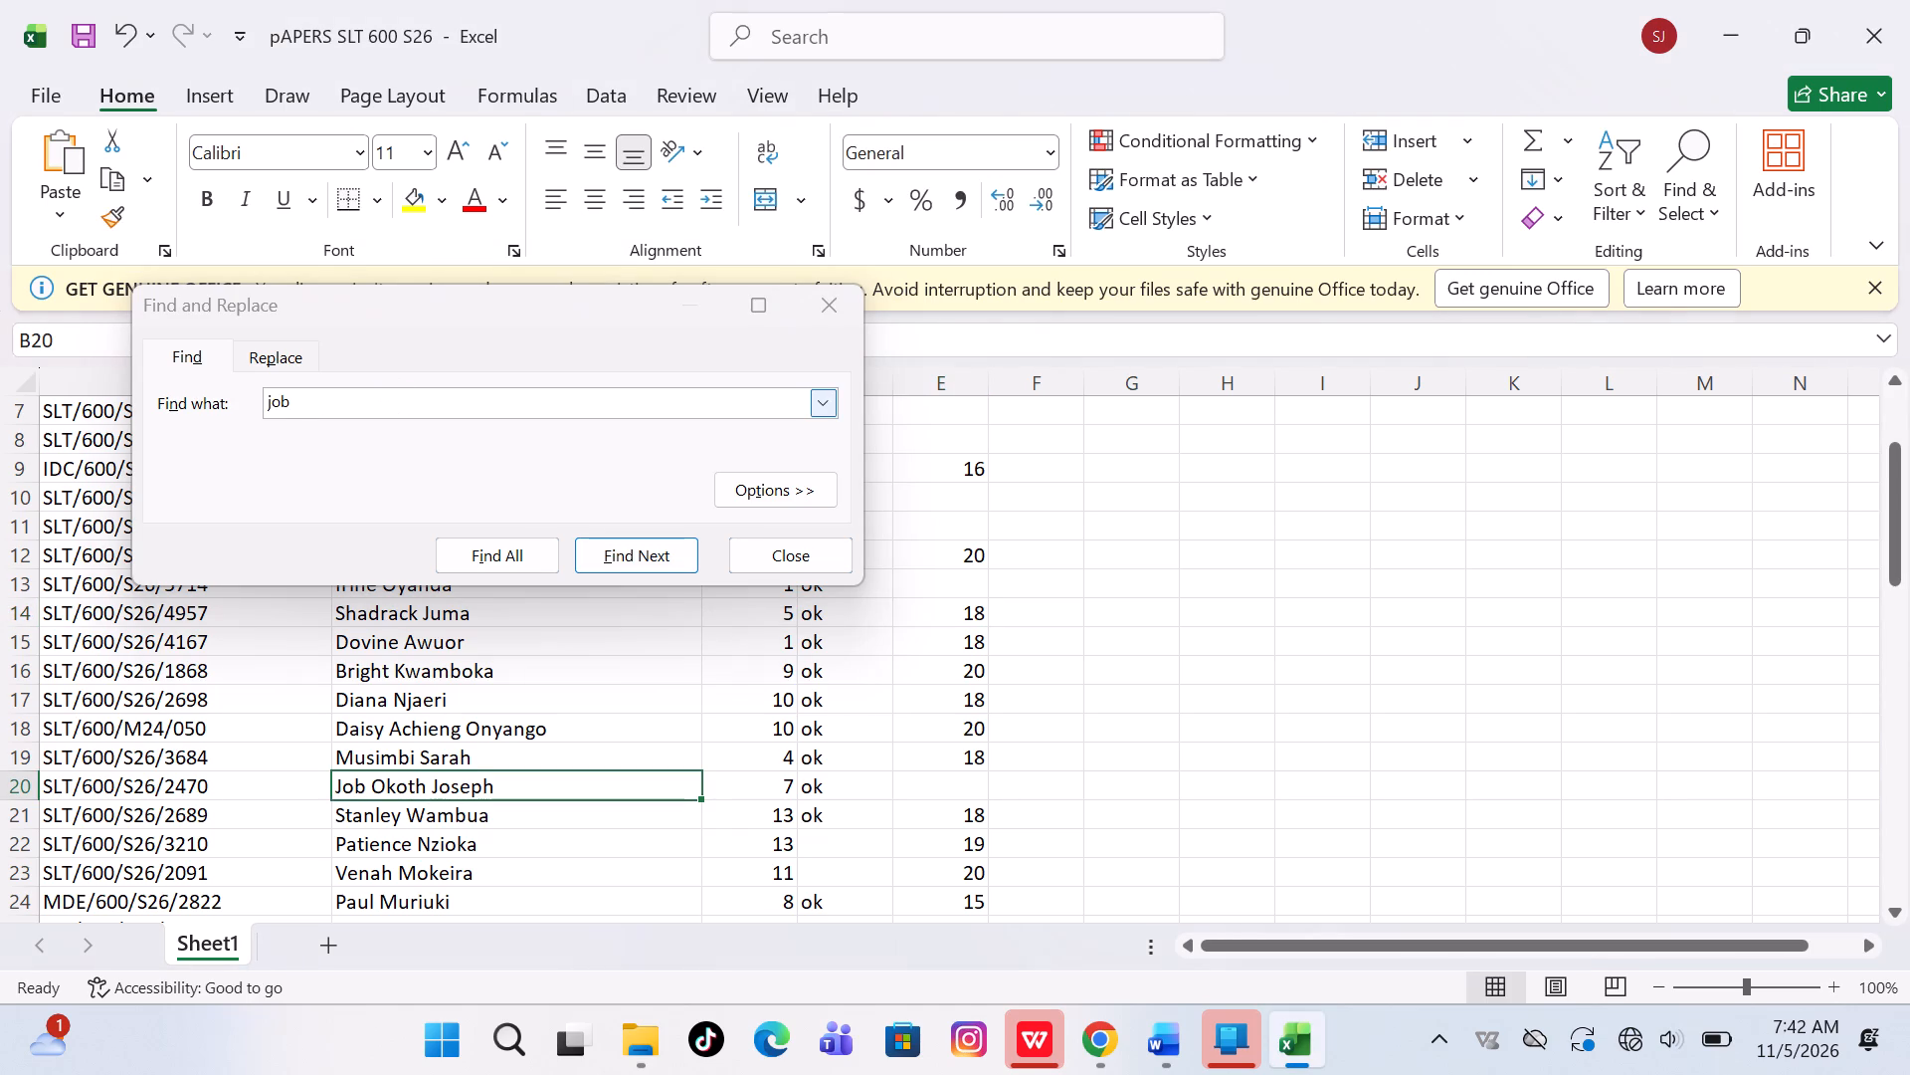
left_click(942, 788)
type("19")
key("Return")
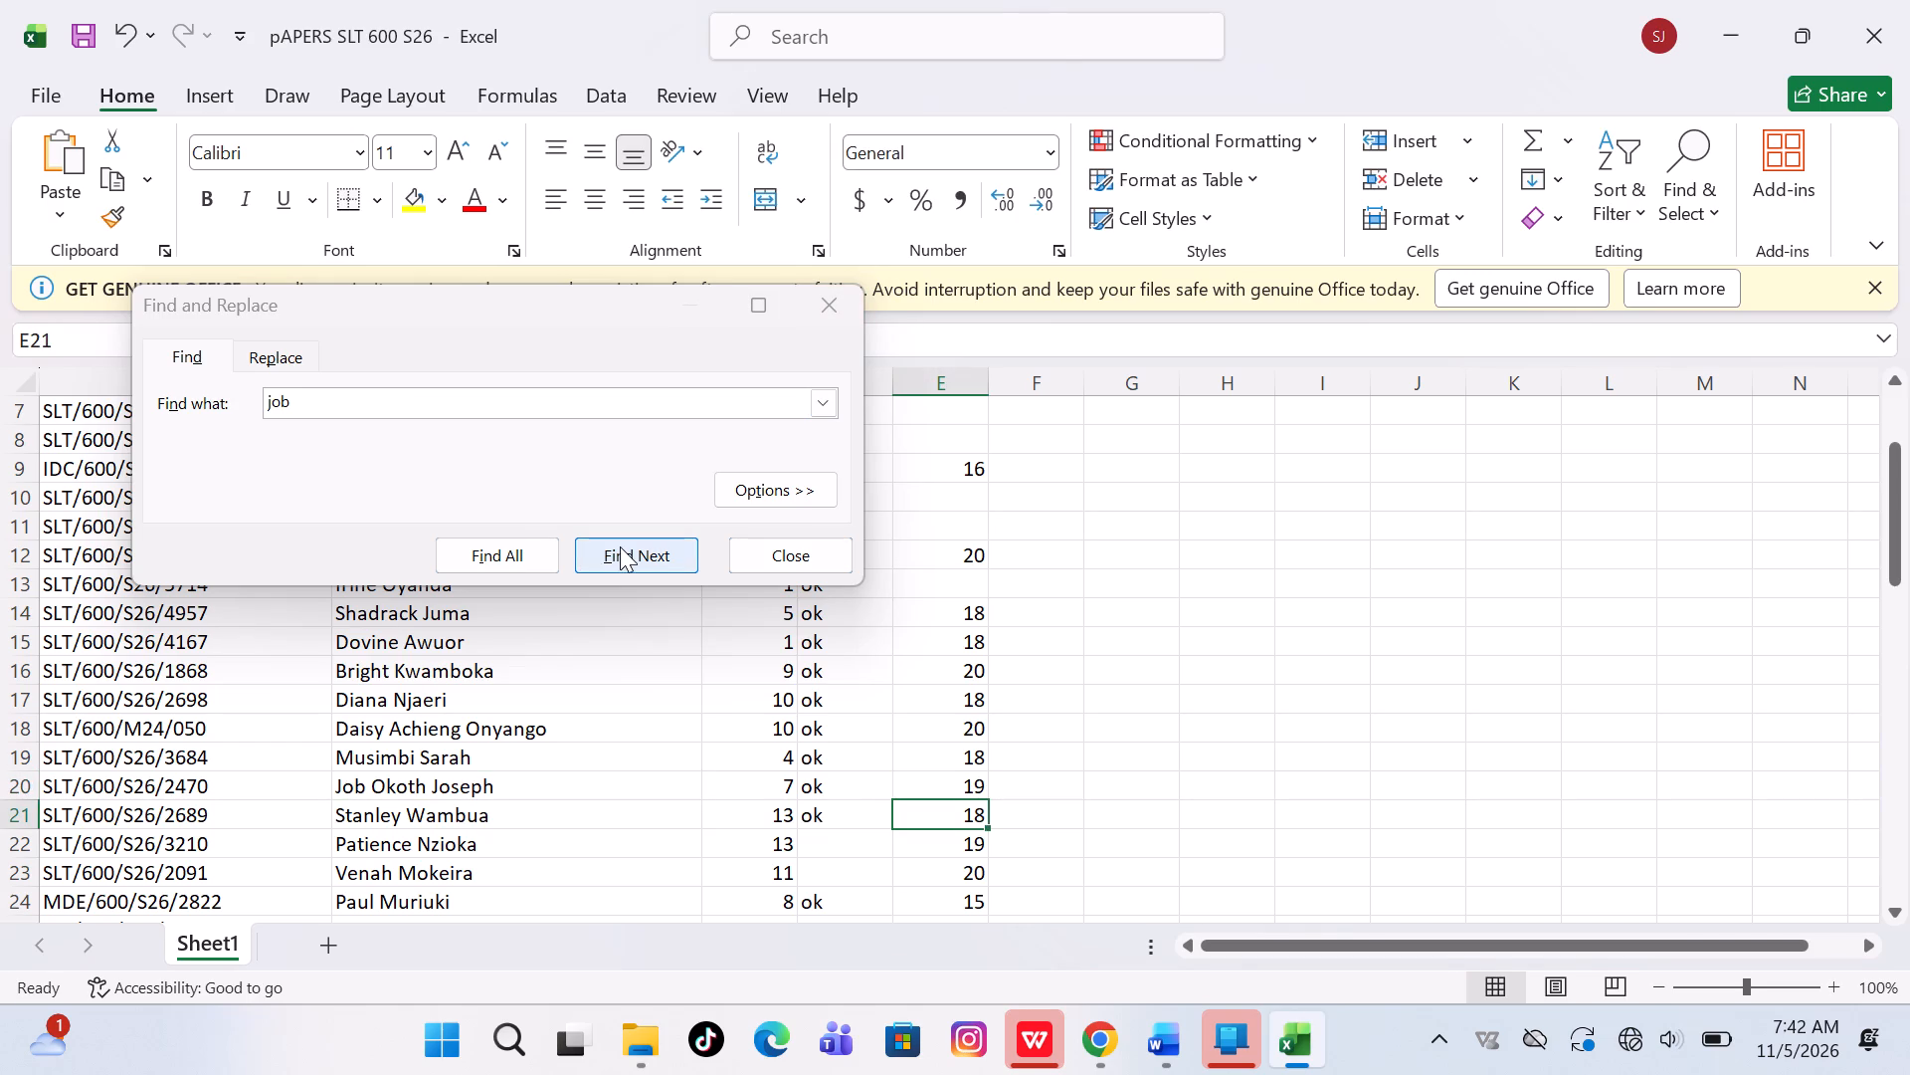
Find the second student matching "purity" and enter the mark 20 in column E of row 10.
left_click(396, 412)
key("BackSpace")
key("BackSpace")
key("BackSpace")
key("BackSpace")
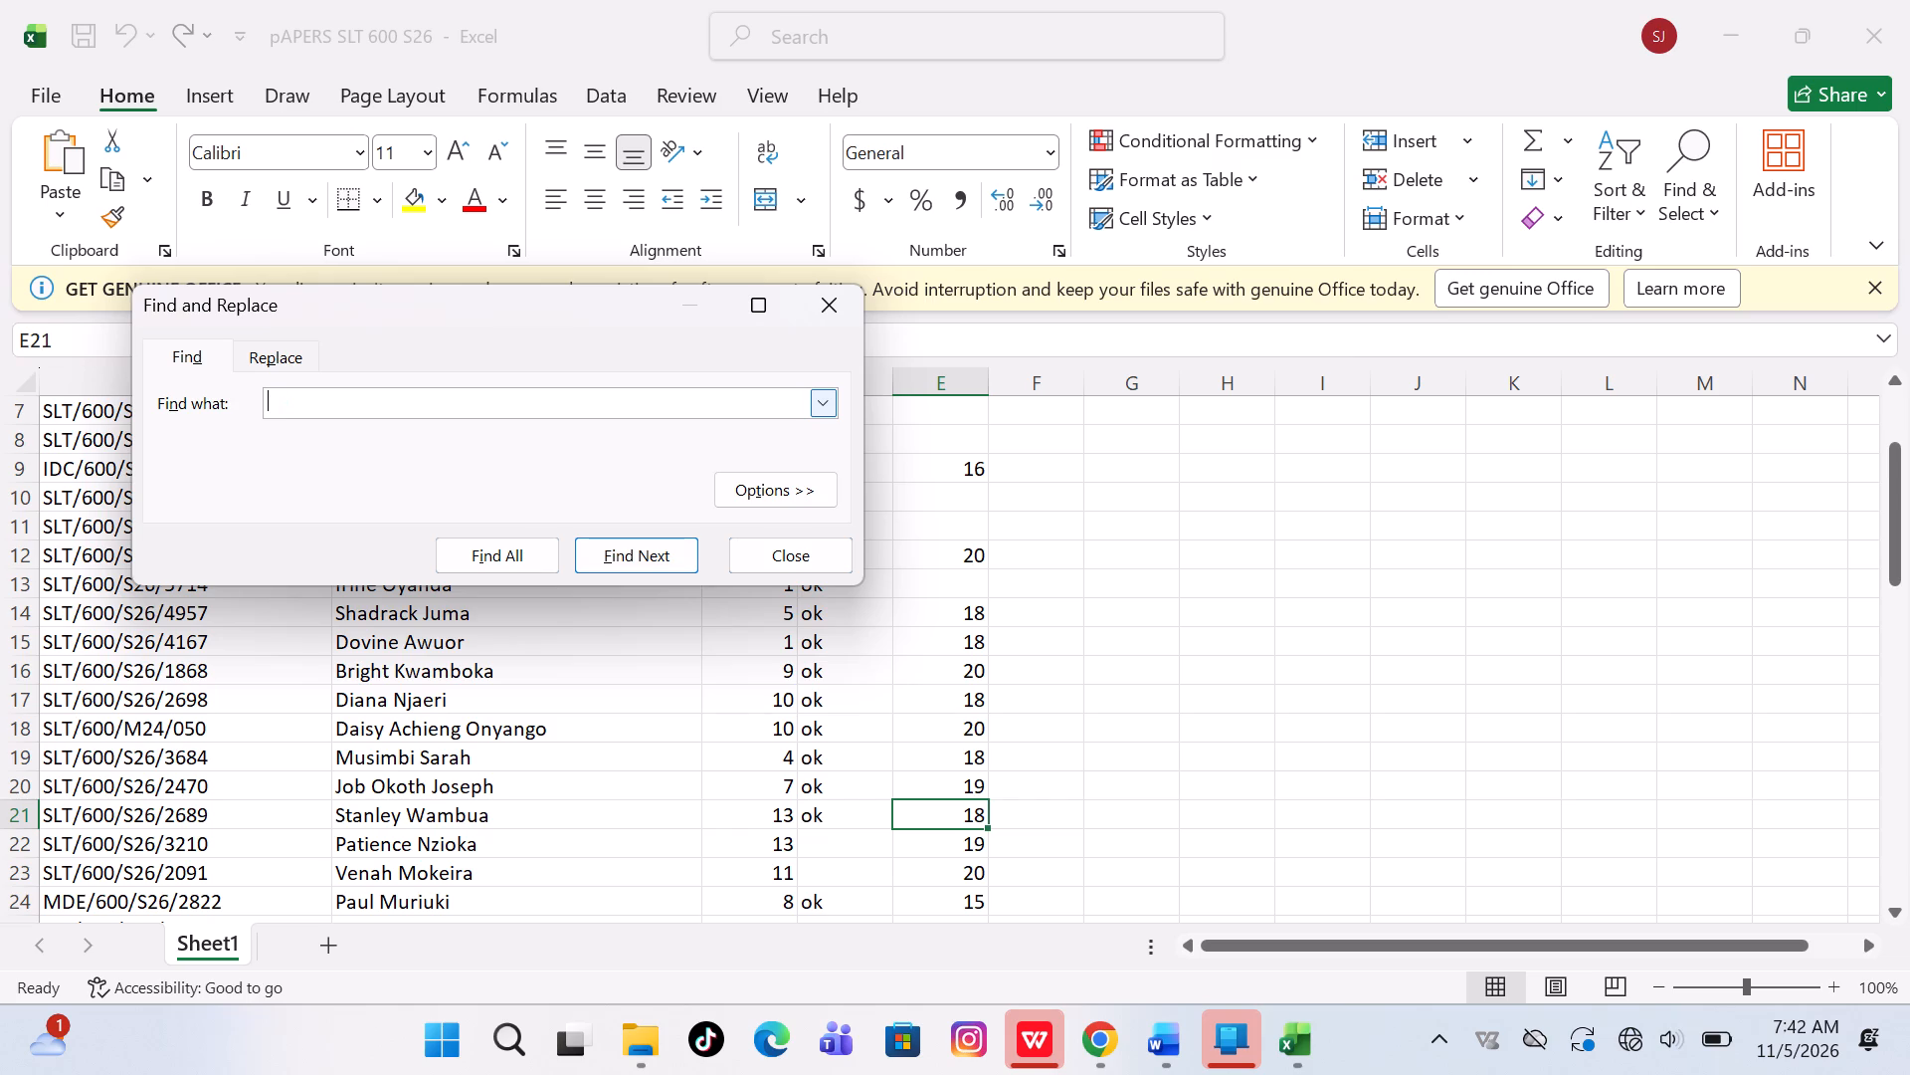
type("purity")
key("Return")
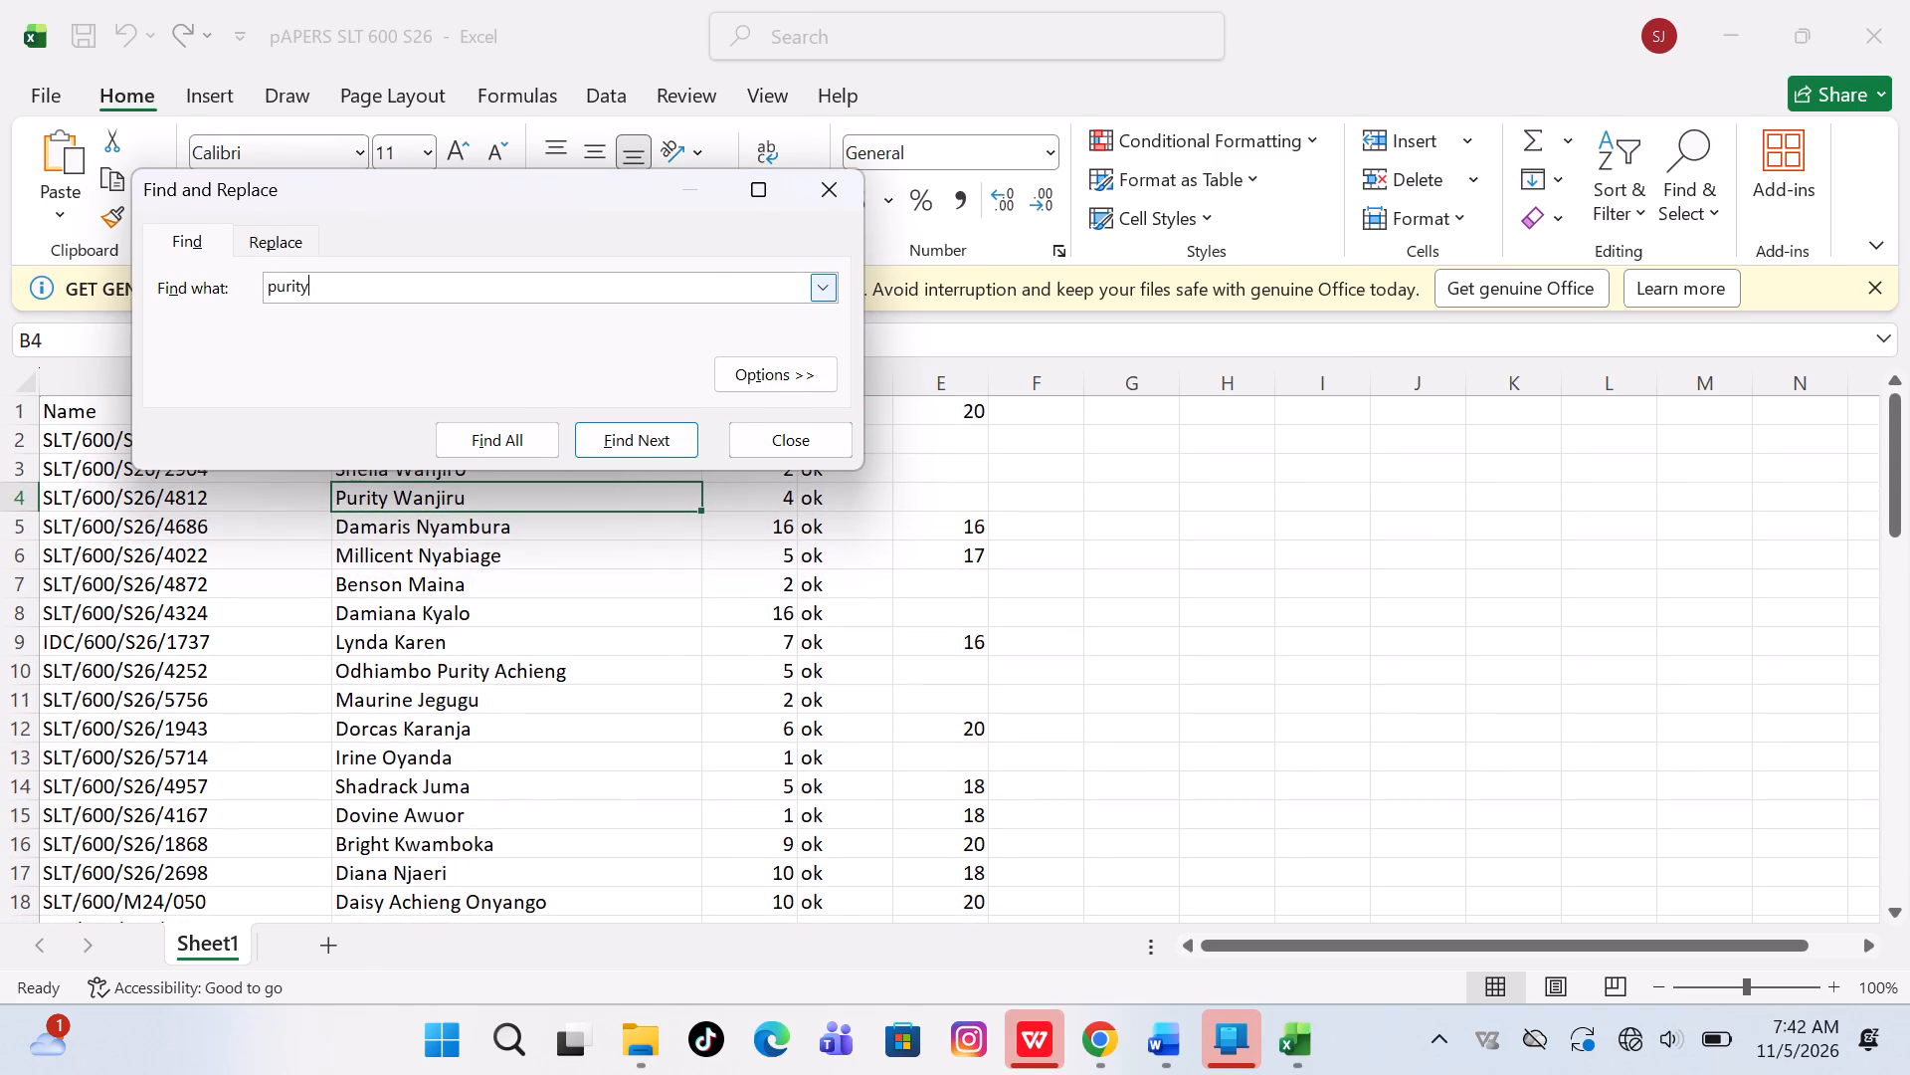
key("Return")
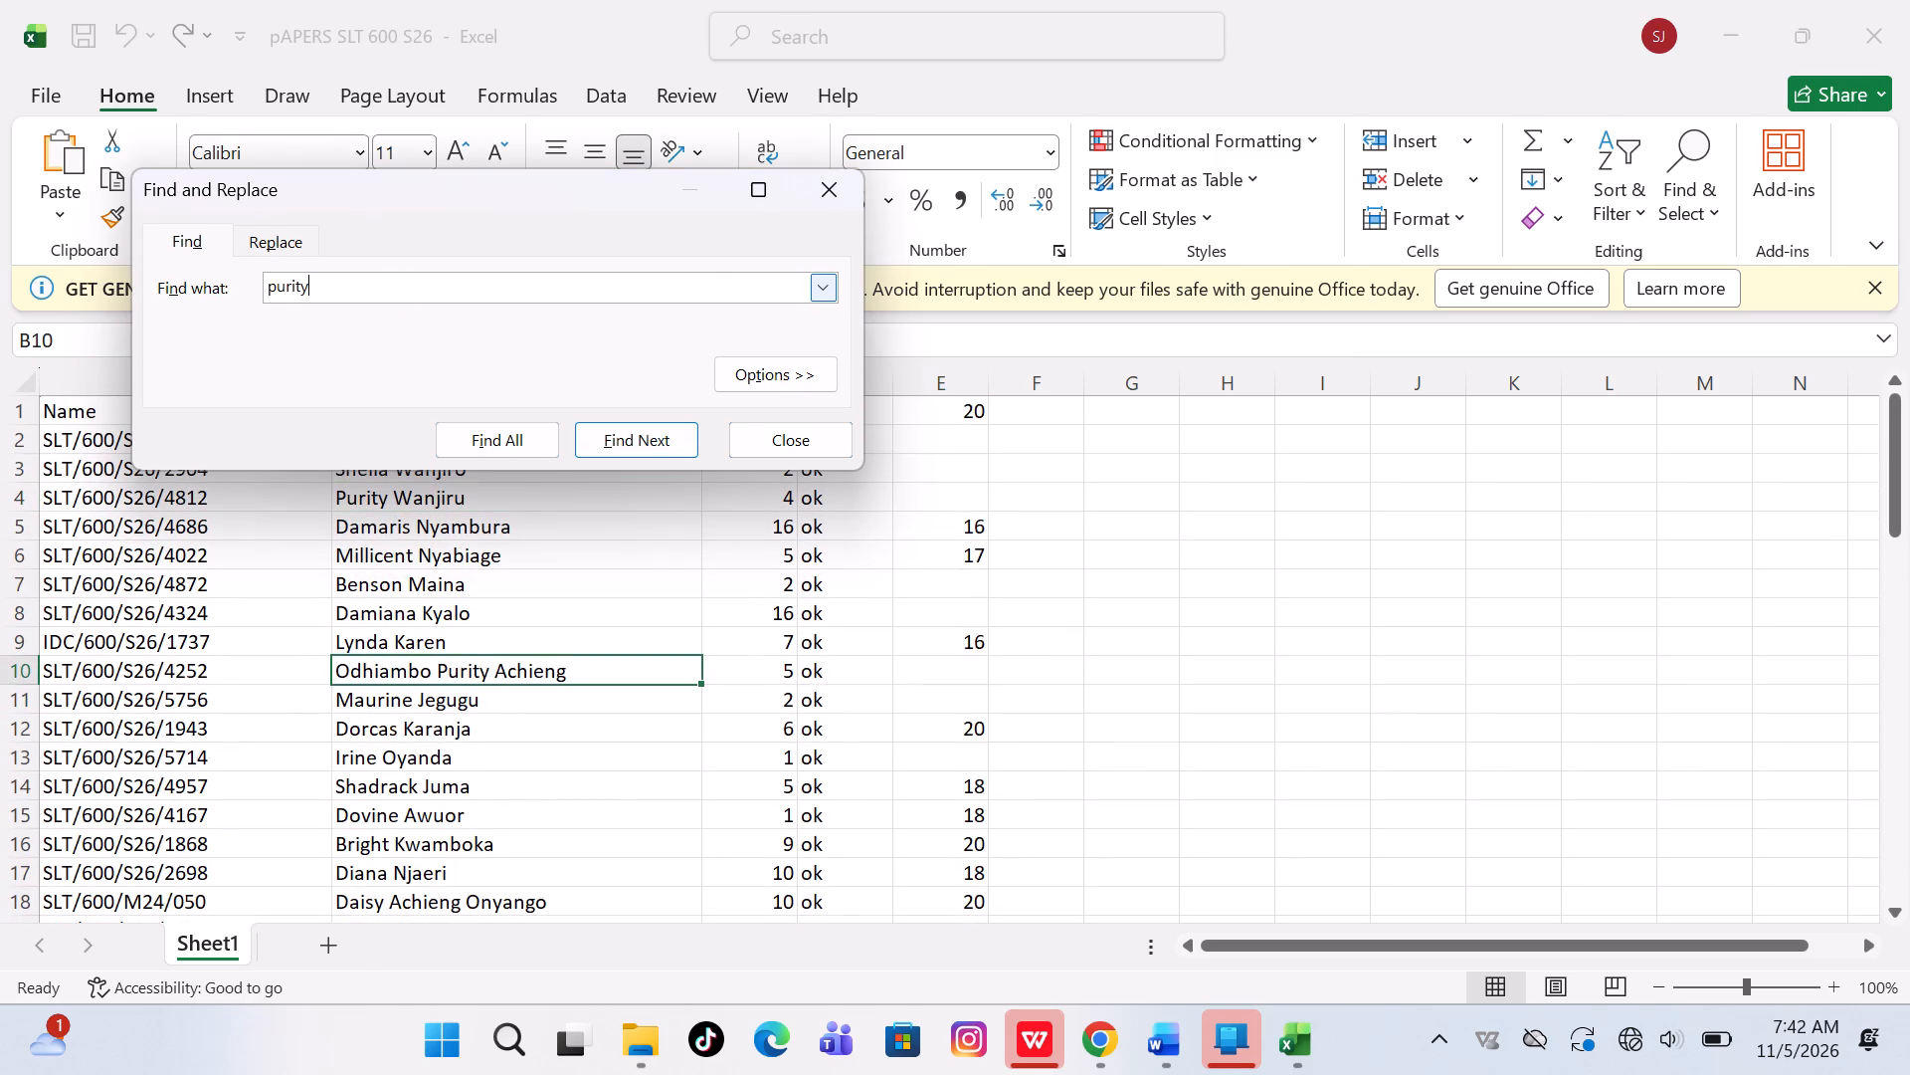
left_click(934, 666)
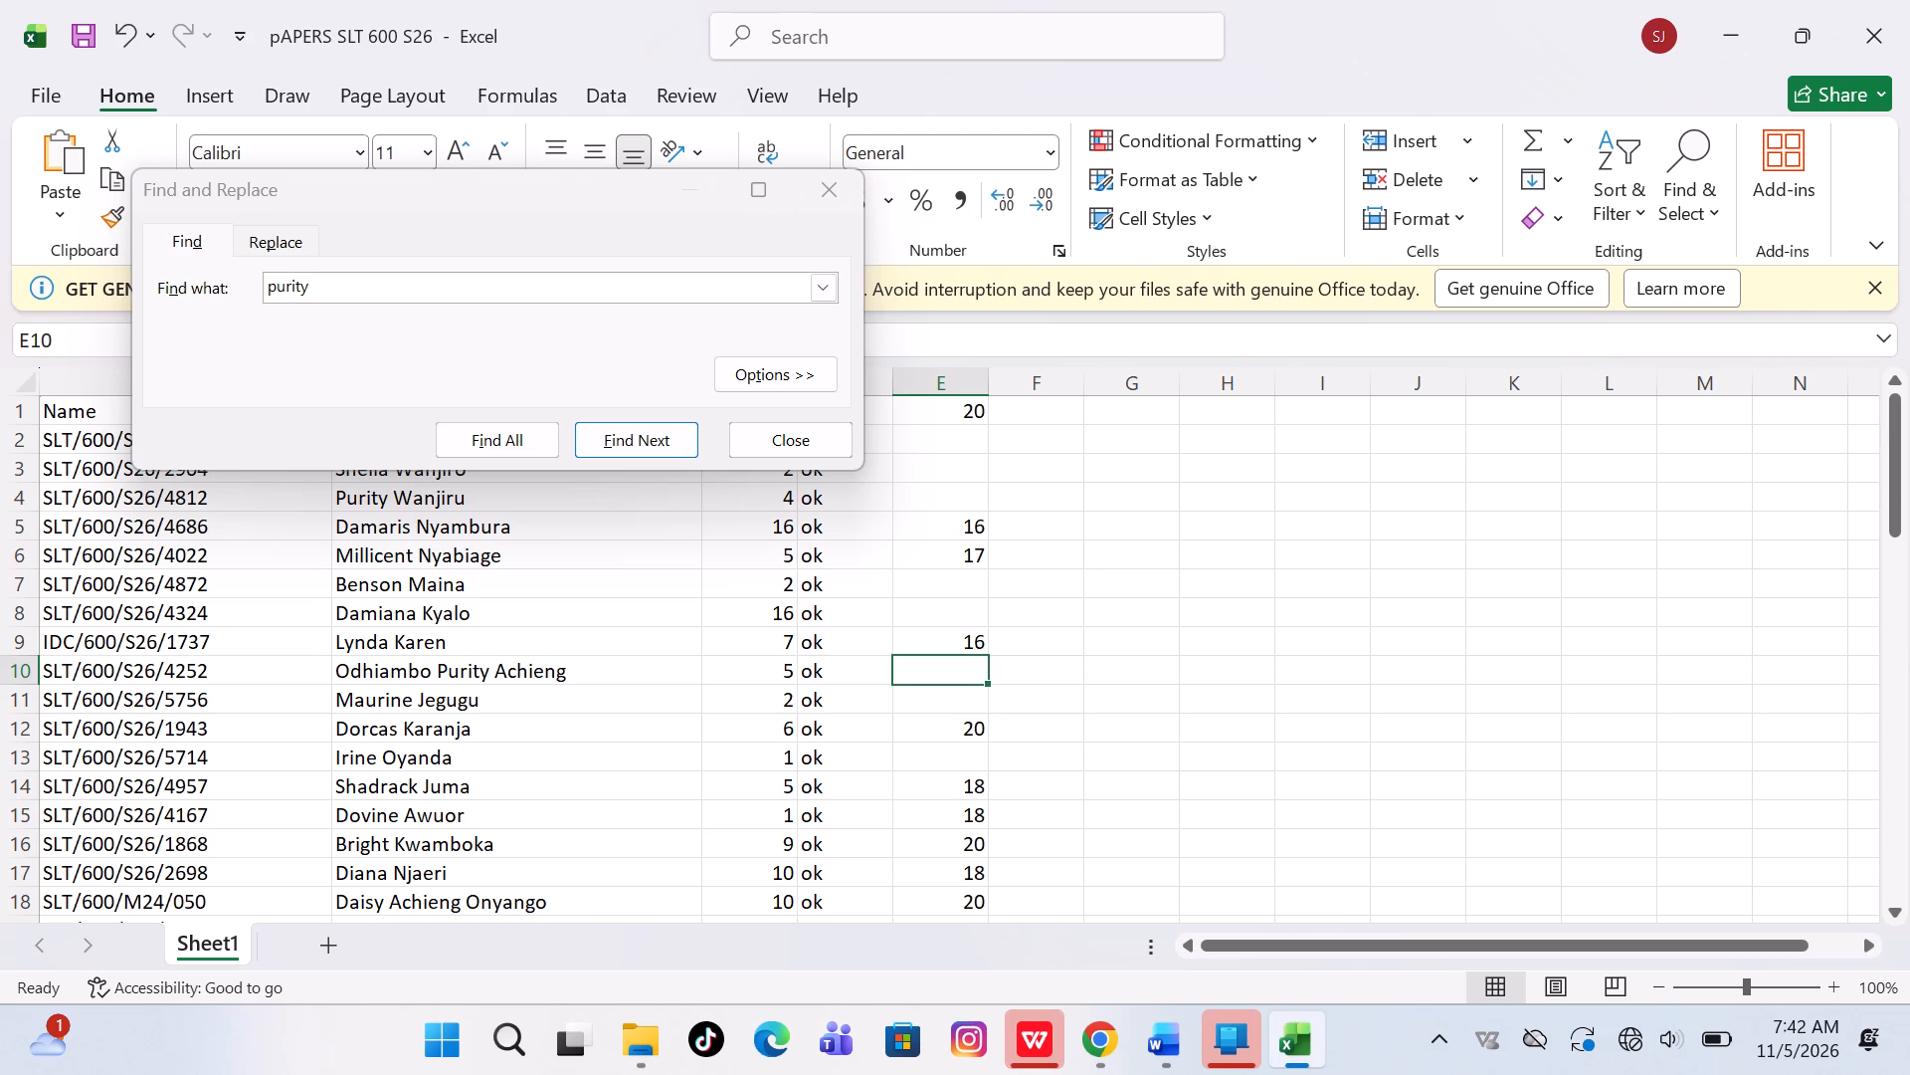
type("20")
key("Return")
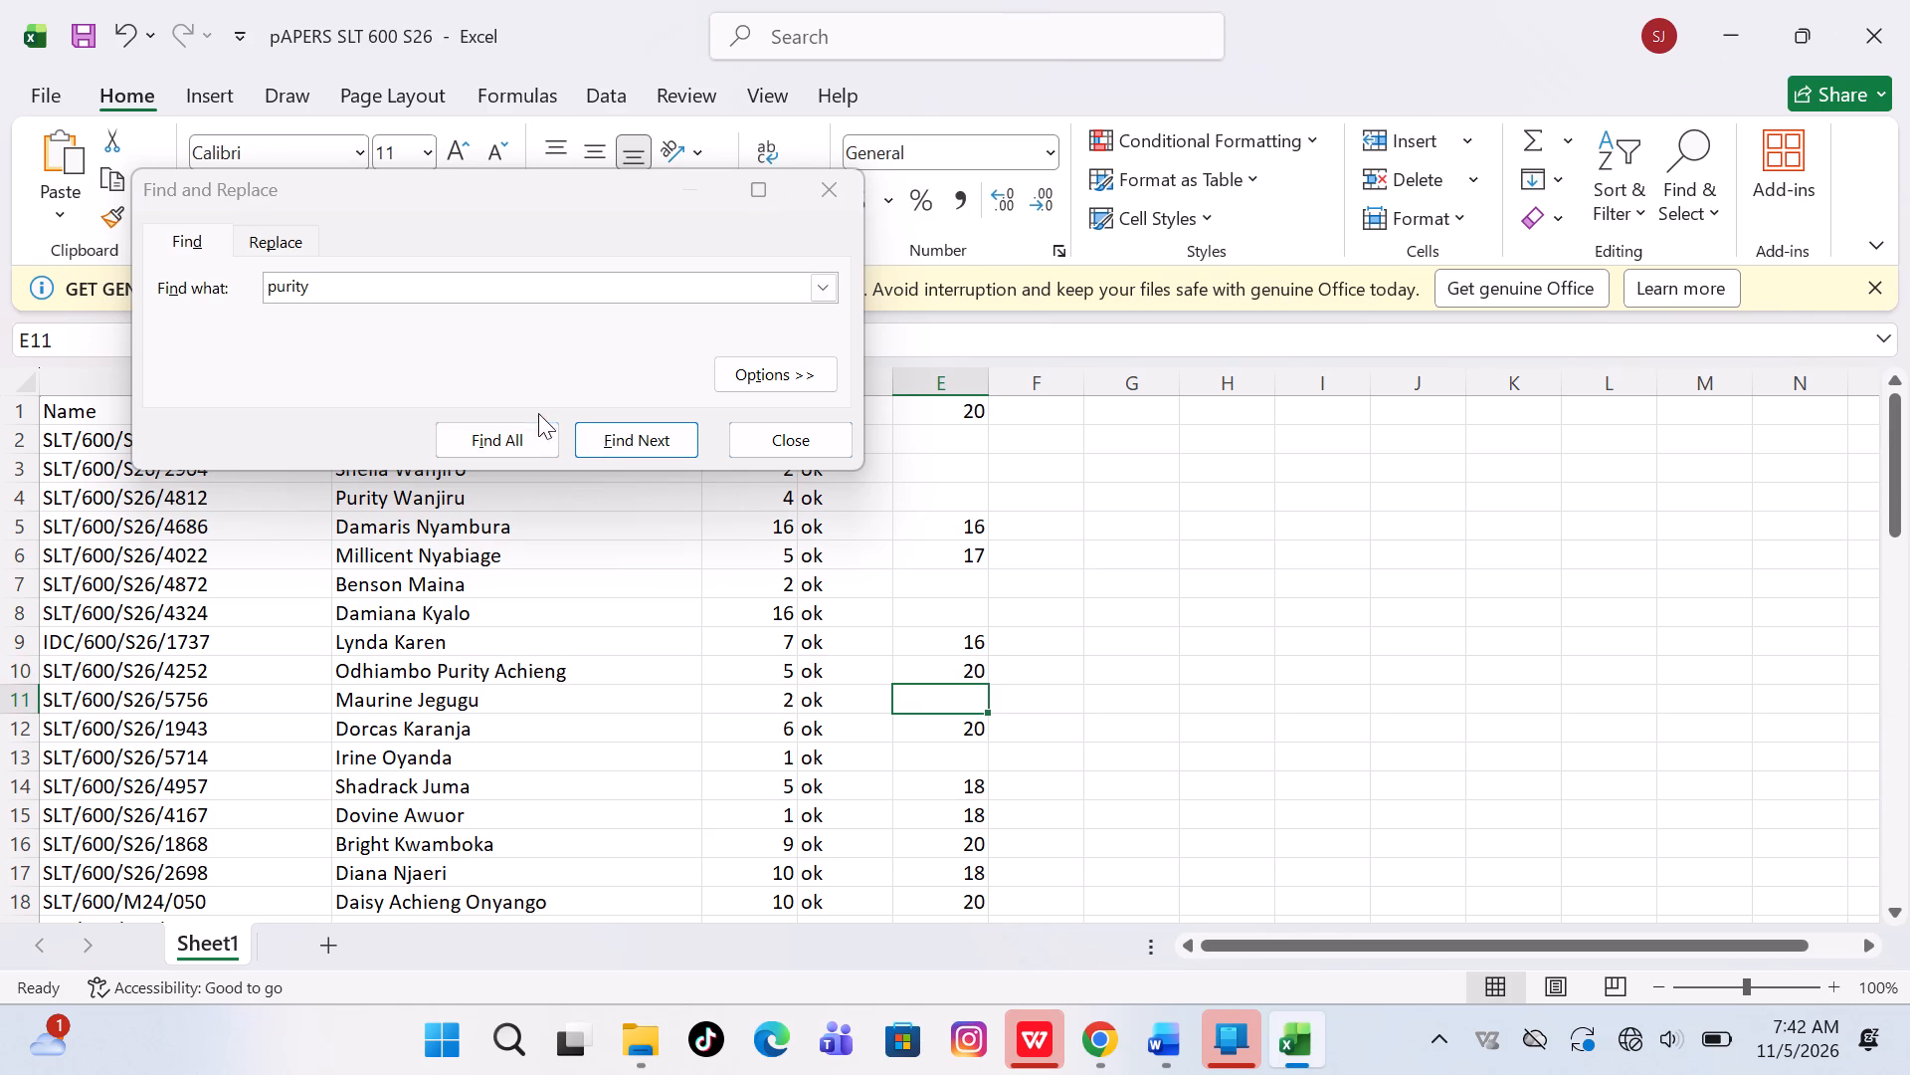
Find the "stella" entry in row 62 and enter the mark 18 in column E of that row.
left_click(365, 278)
key("BackSpace")
key("BackSpace")
key("BackSpace")
key("BackSpace")
key("BackSpace")
key("BackSpace")
key("BackSpace")
key("BackSpace")
key("BackSpace")
key("BackSpace")
key("BackSpace")
key("BackSpace")
key("BackSpace")
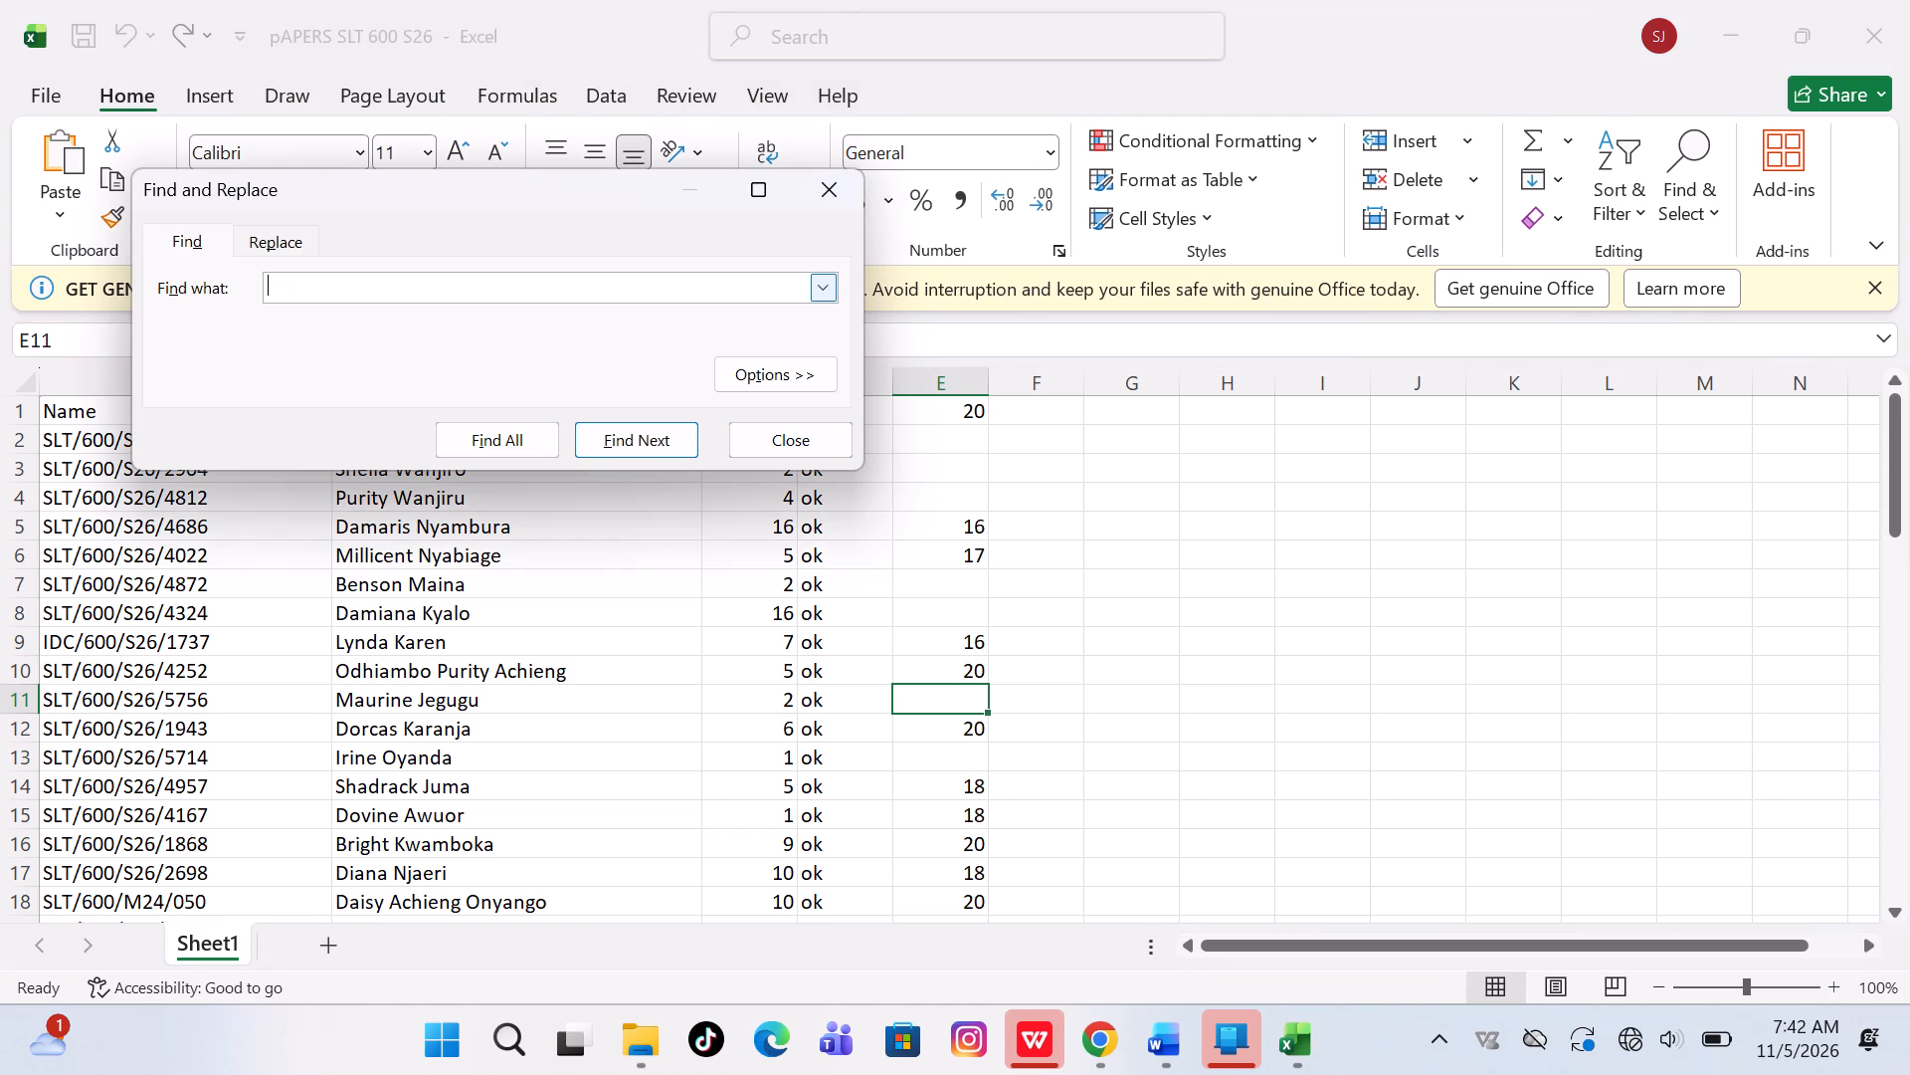
type("stella")
key("Return")
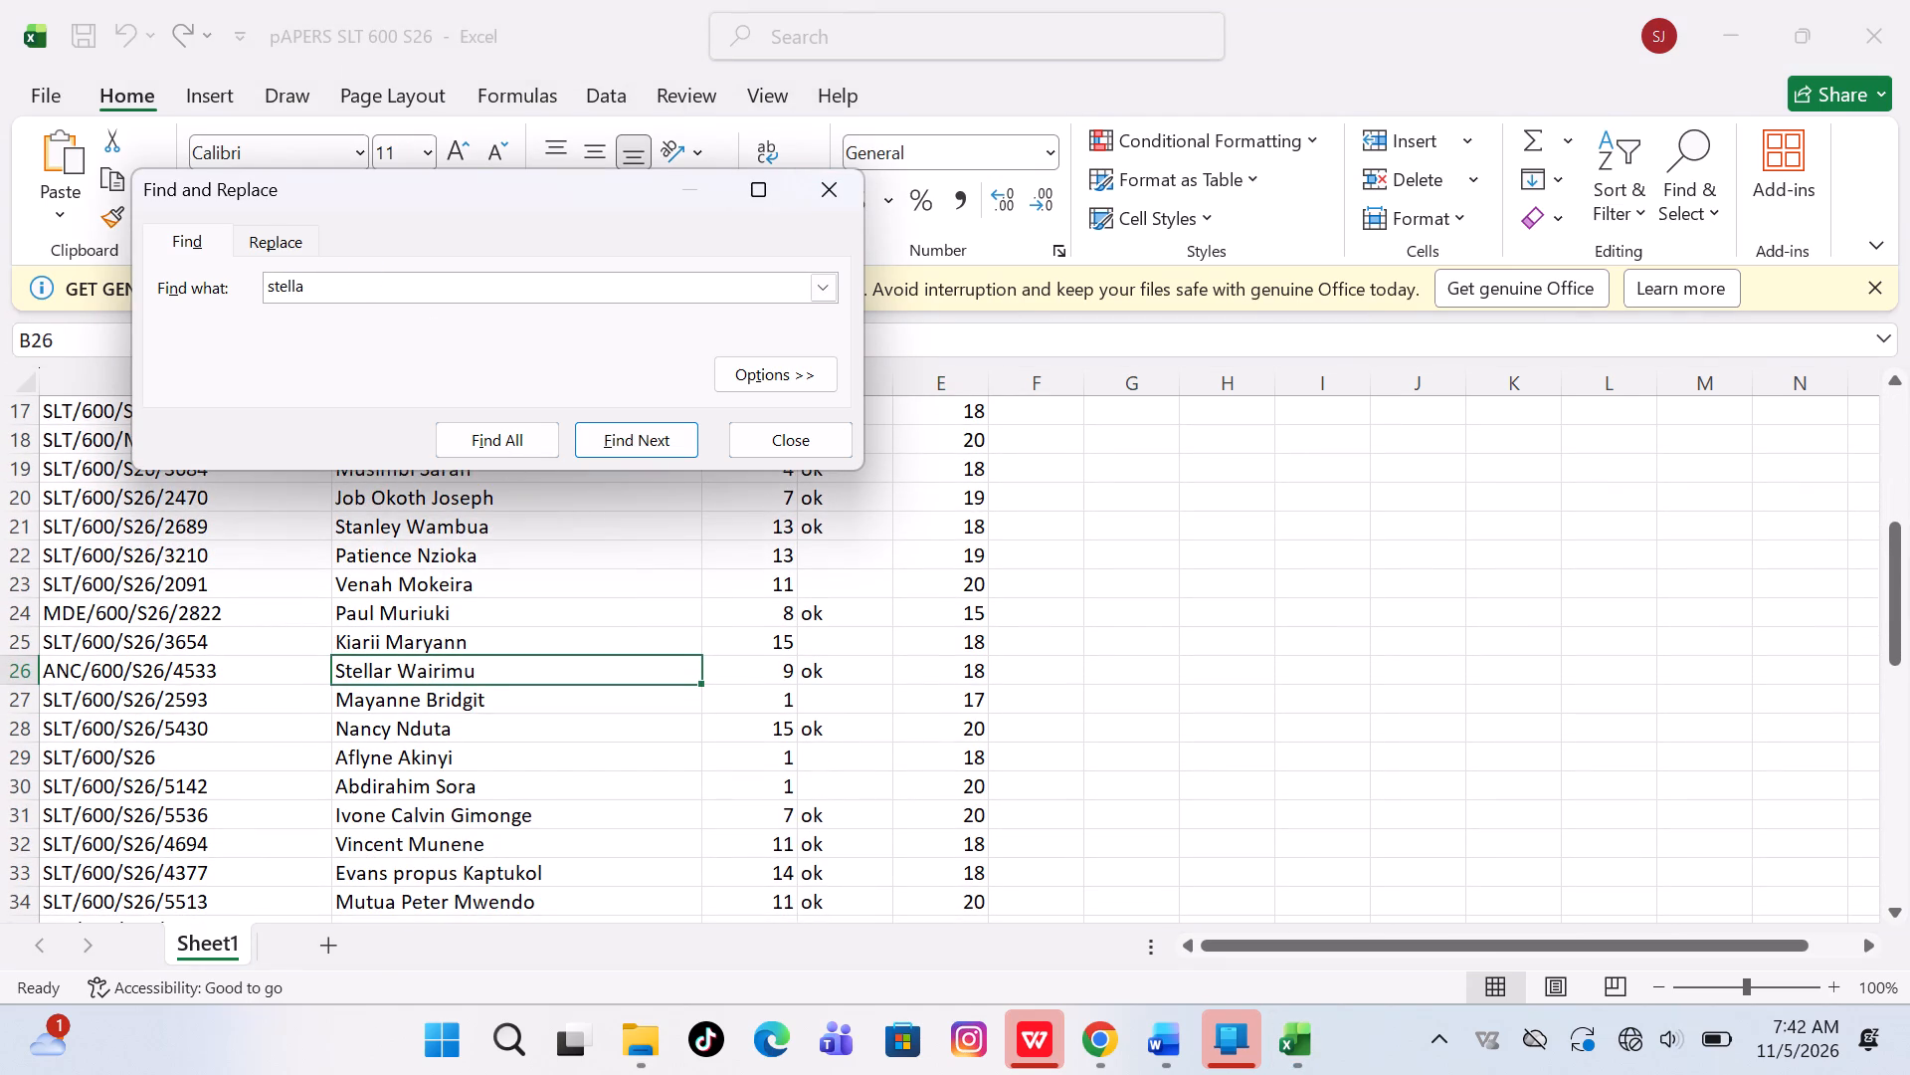
key("Return")
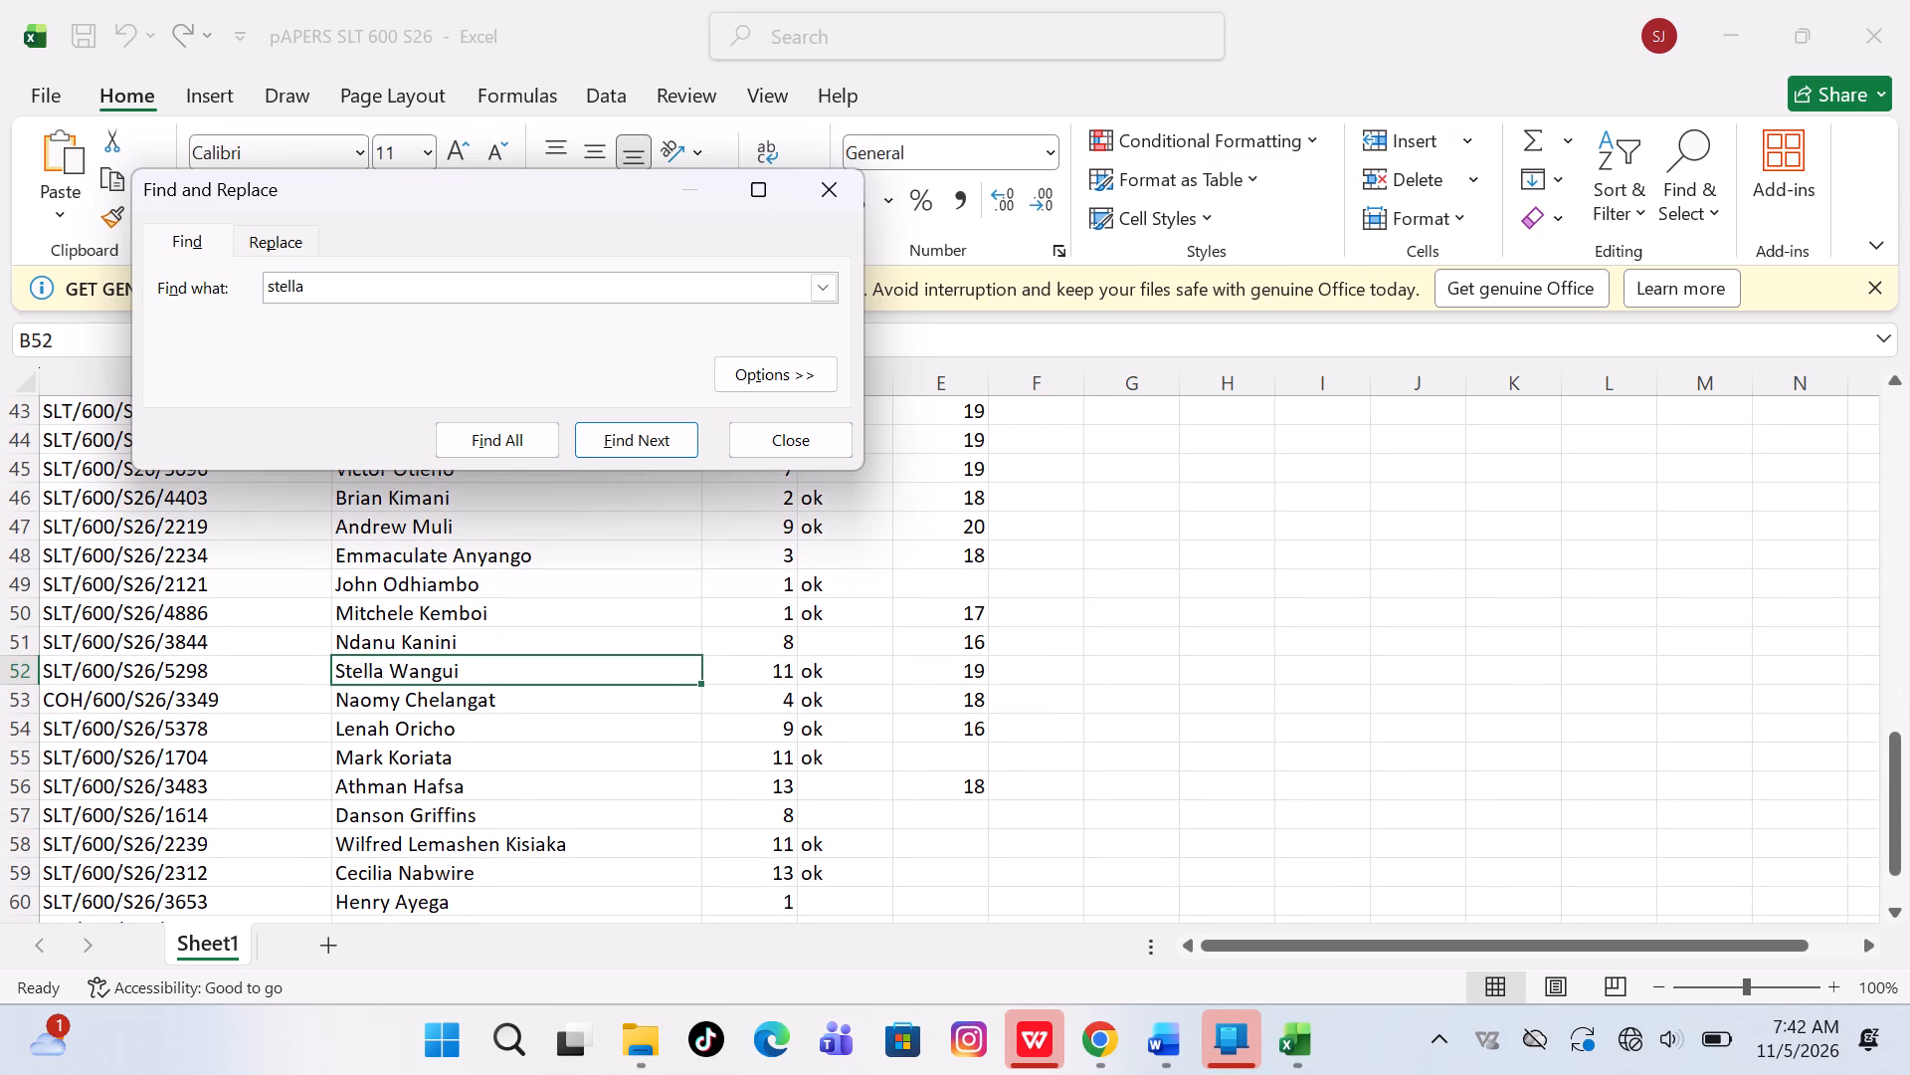
key("Return")
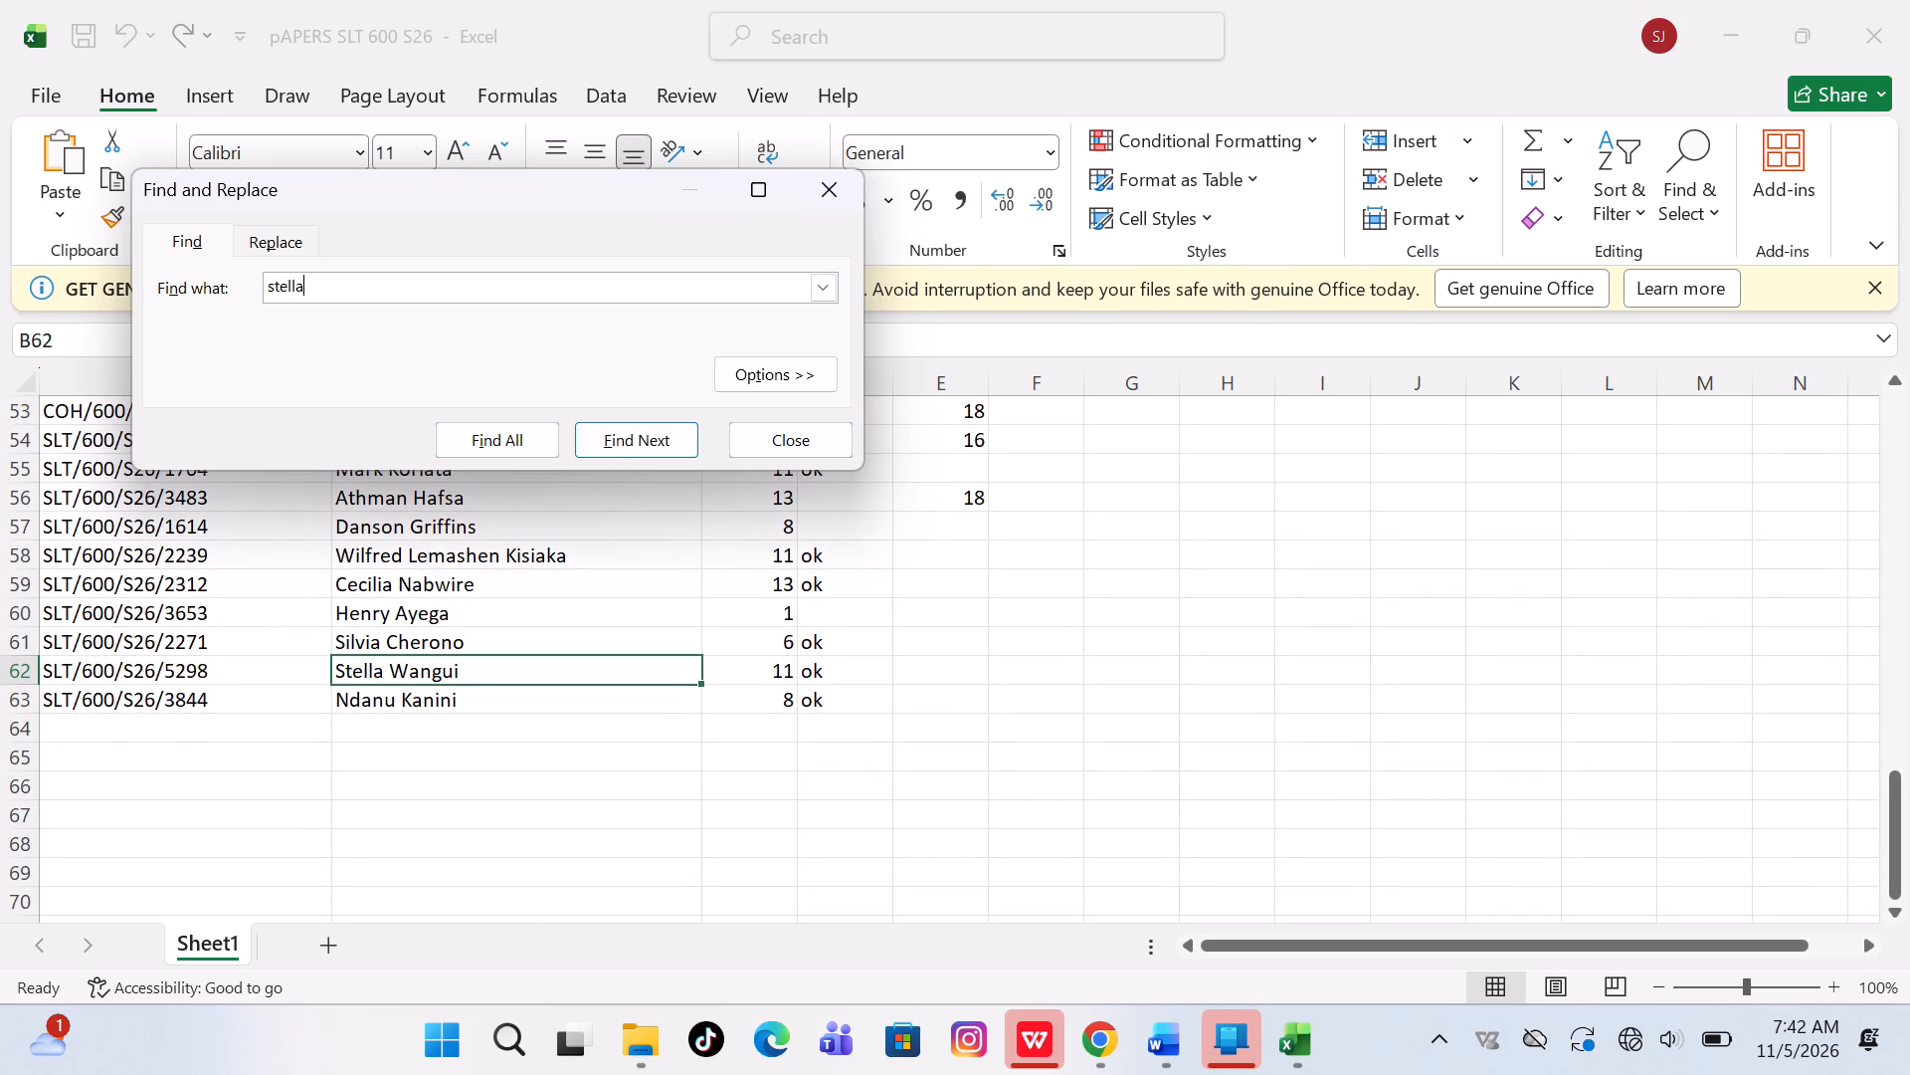
left_click(920, 666)
type("18")
key("Return")
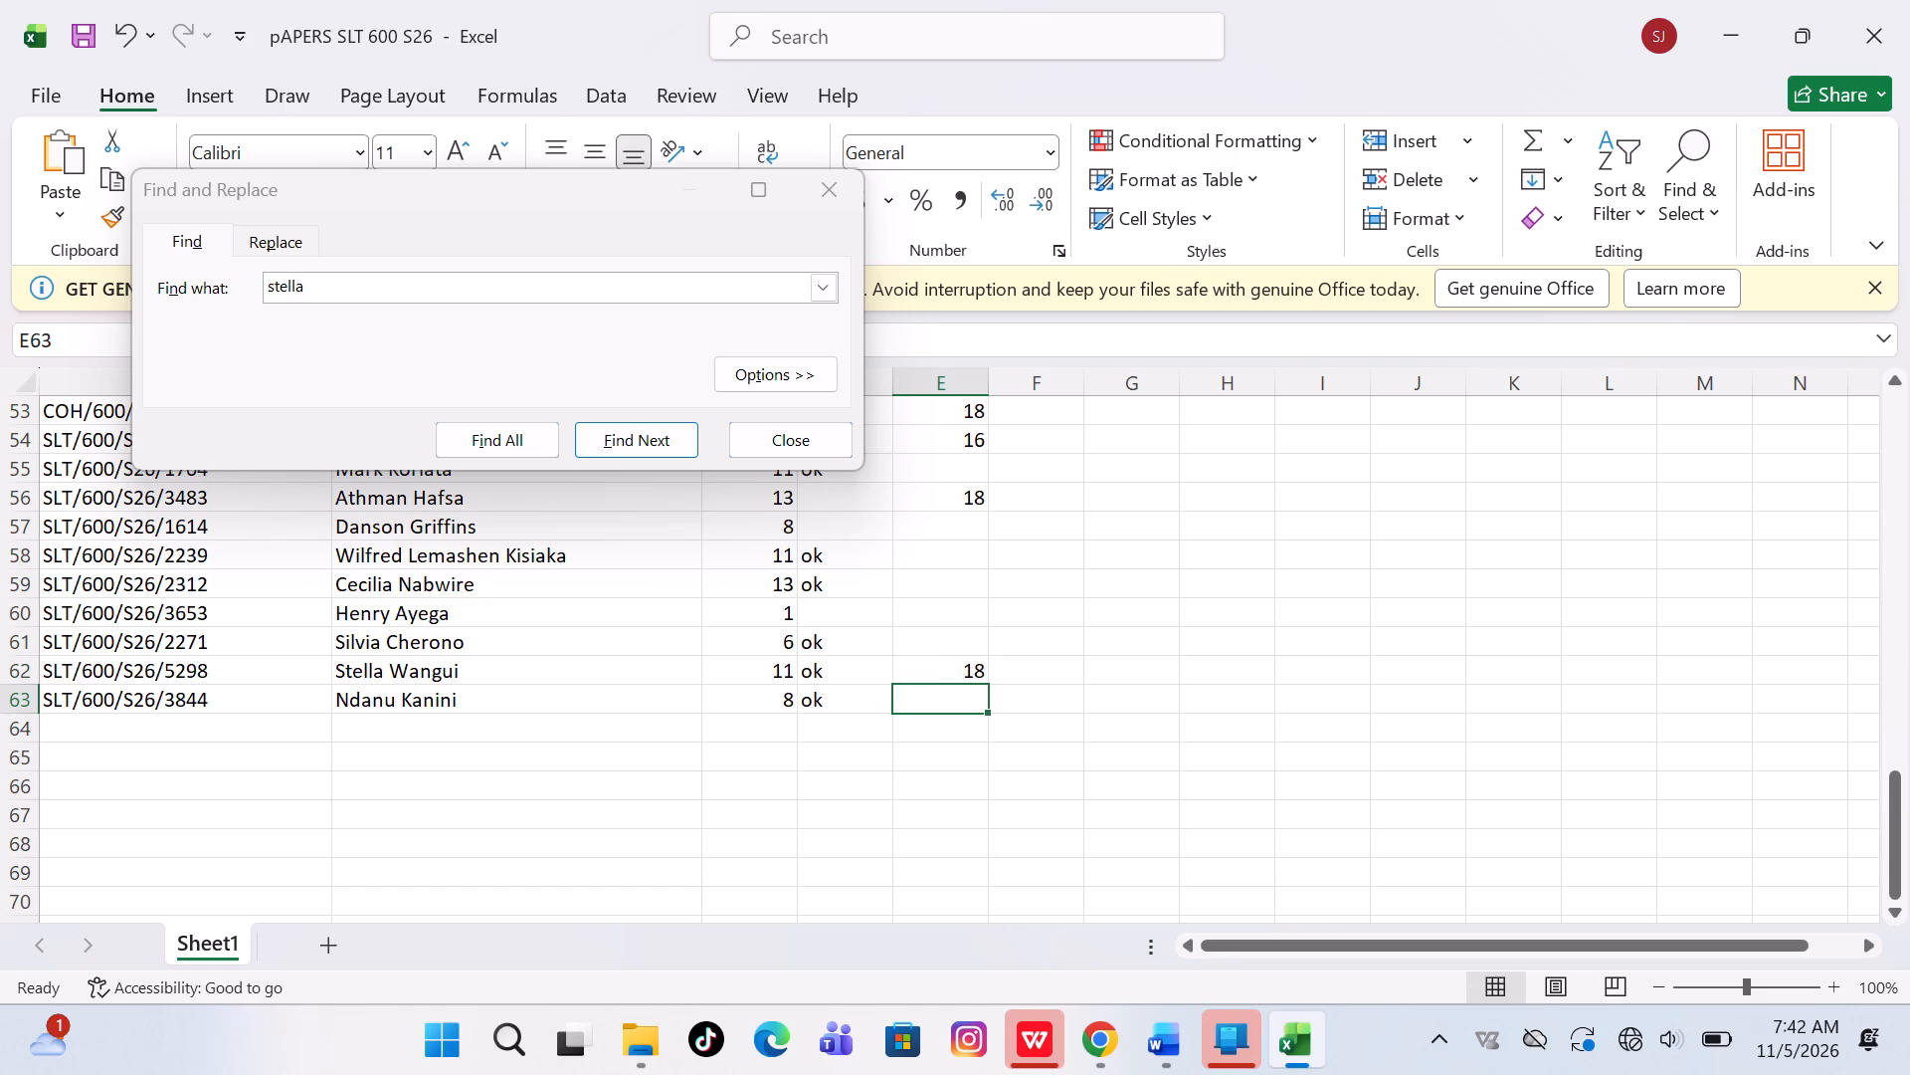
Find the student matching "elija" and enter the mark 18 in column E of row 40.
left_click(348, 297)
key("BackSpace")
key("BackSpace")
key("BackSpace")
key("BackSpace")
key("BackSpace")
key("BackSpace")
key("BackSpace")
key("BackSpace")
key("BackSpace")
key("BackSpace")
key("BackSpace")
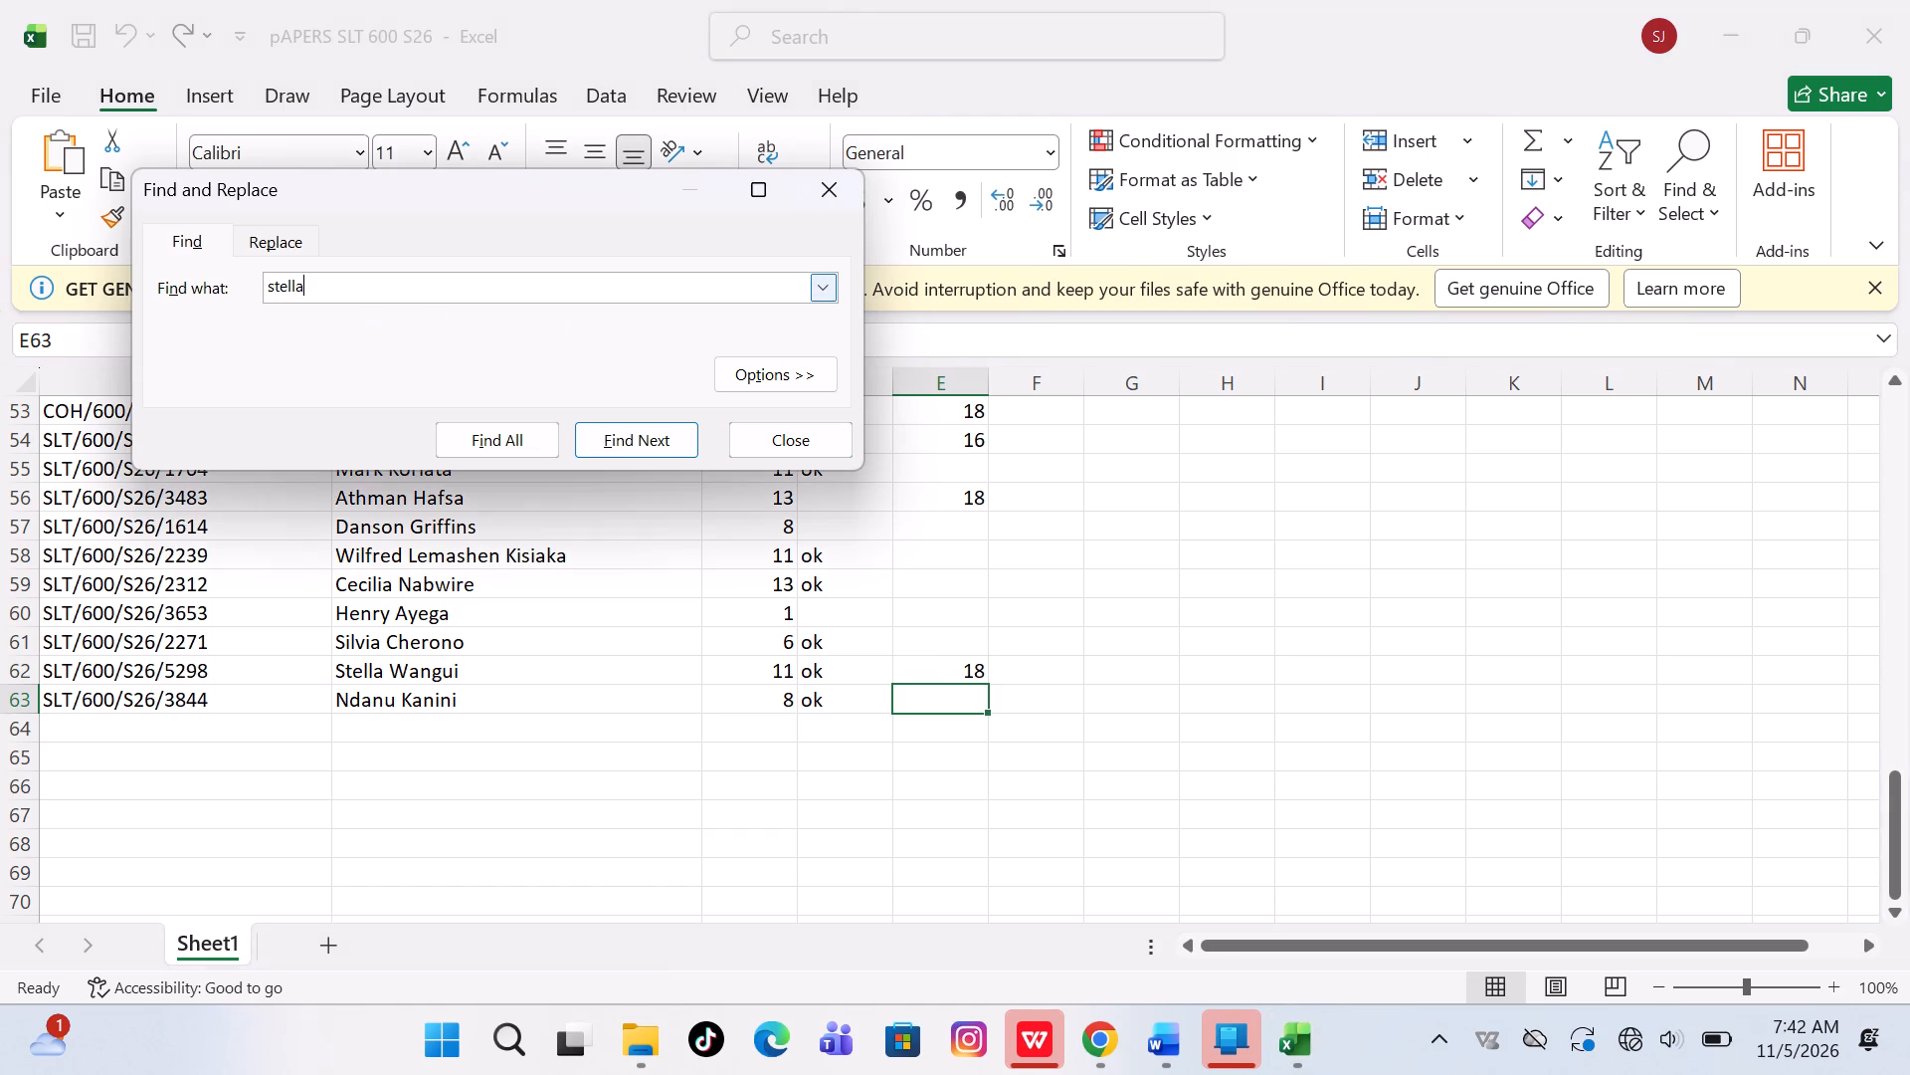
type("elija")
key("Return")
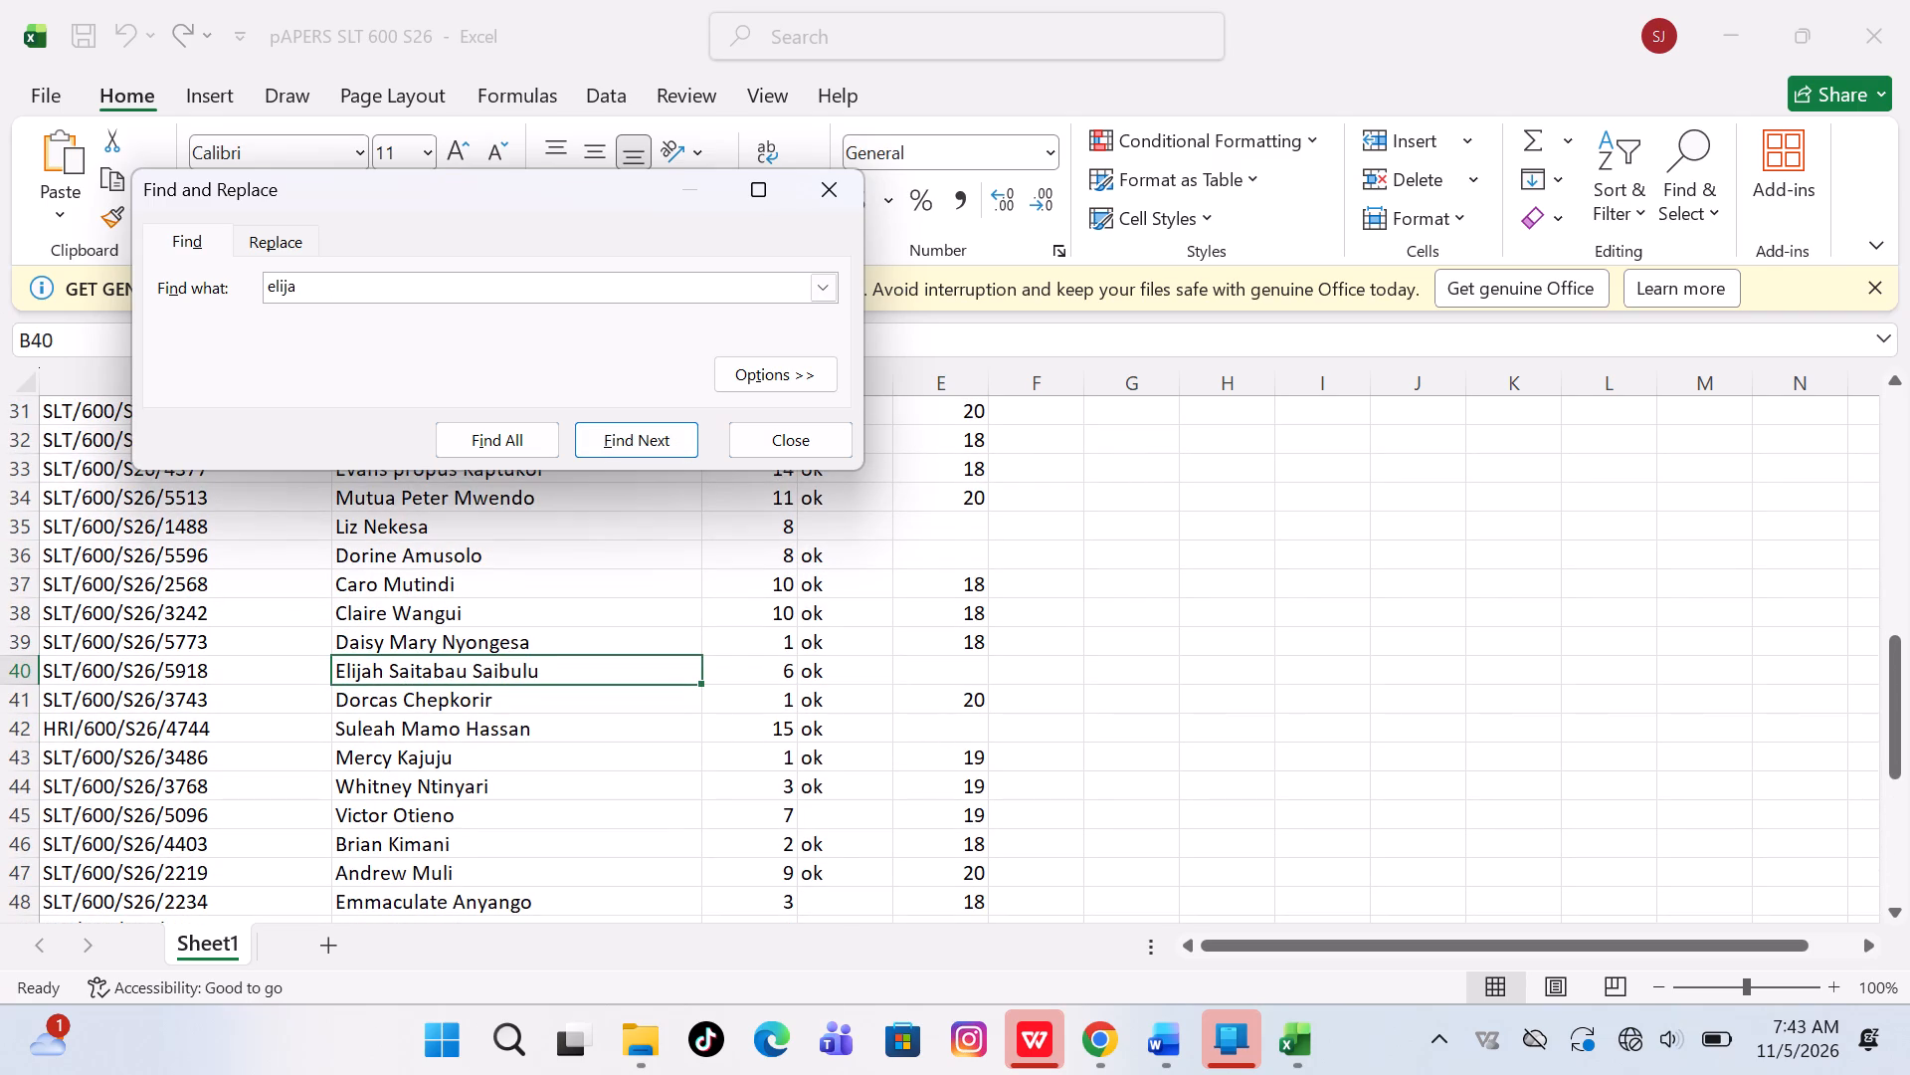
left_click(934, 676)
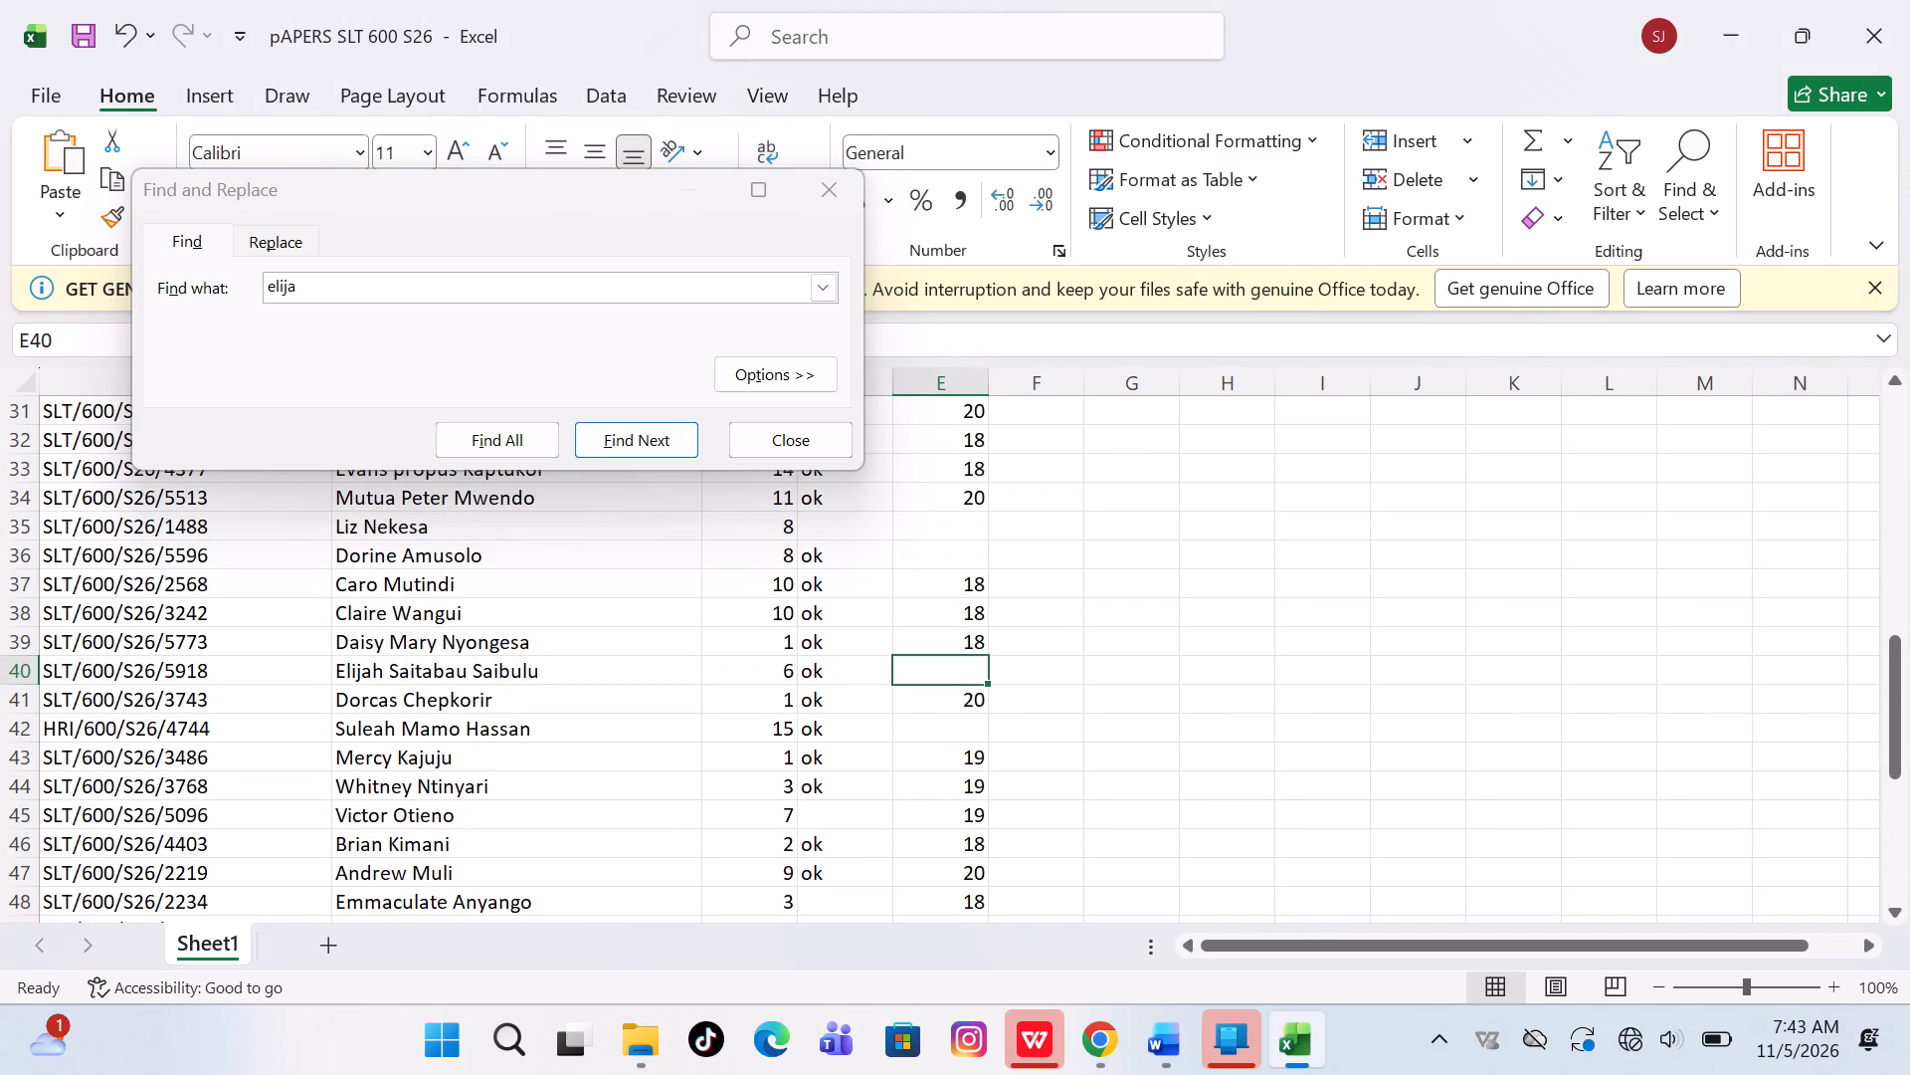
type("18")
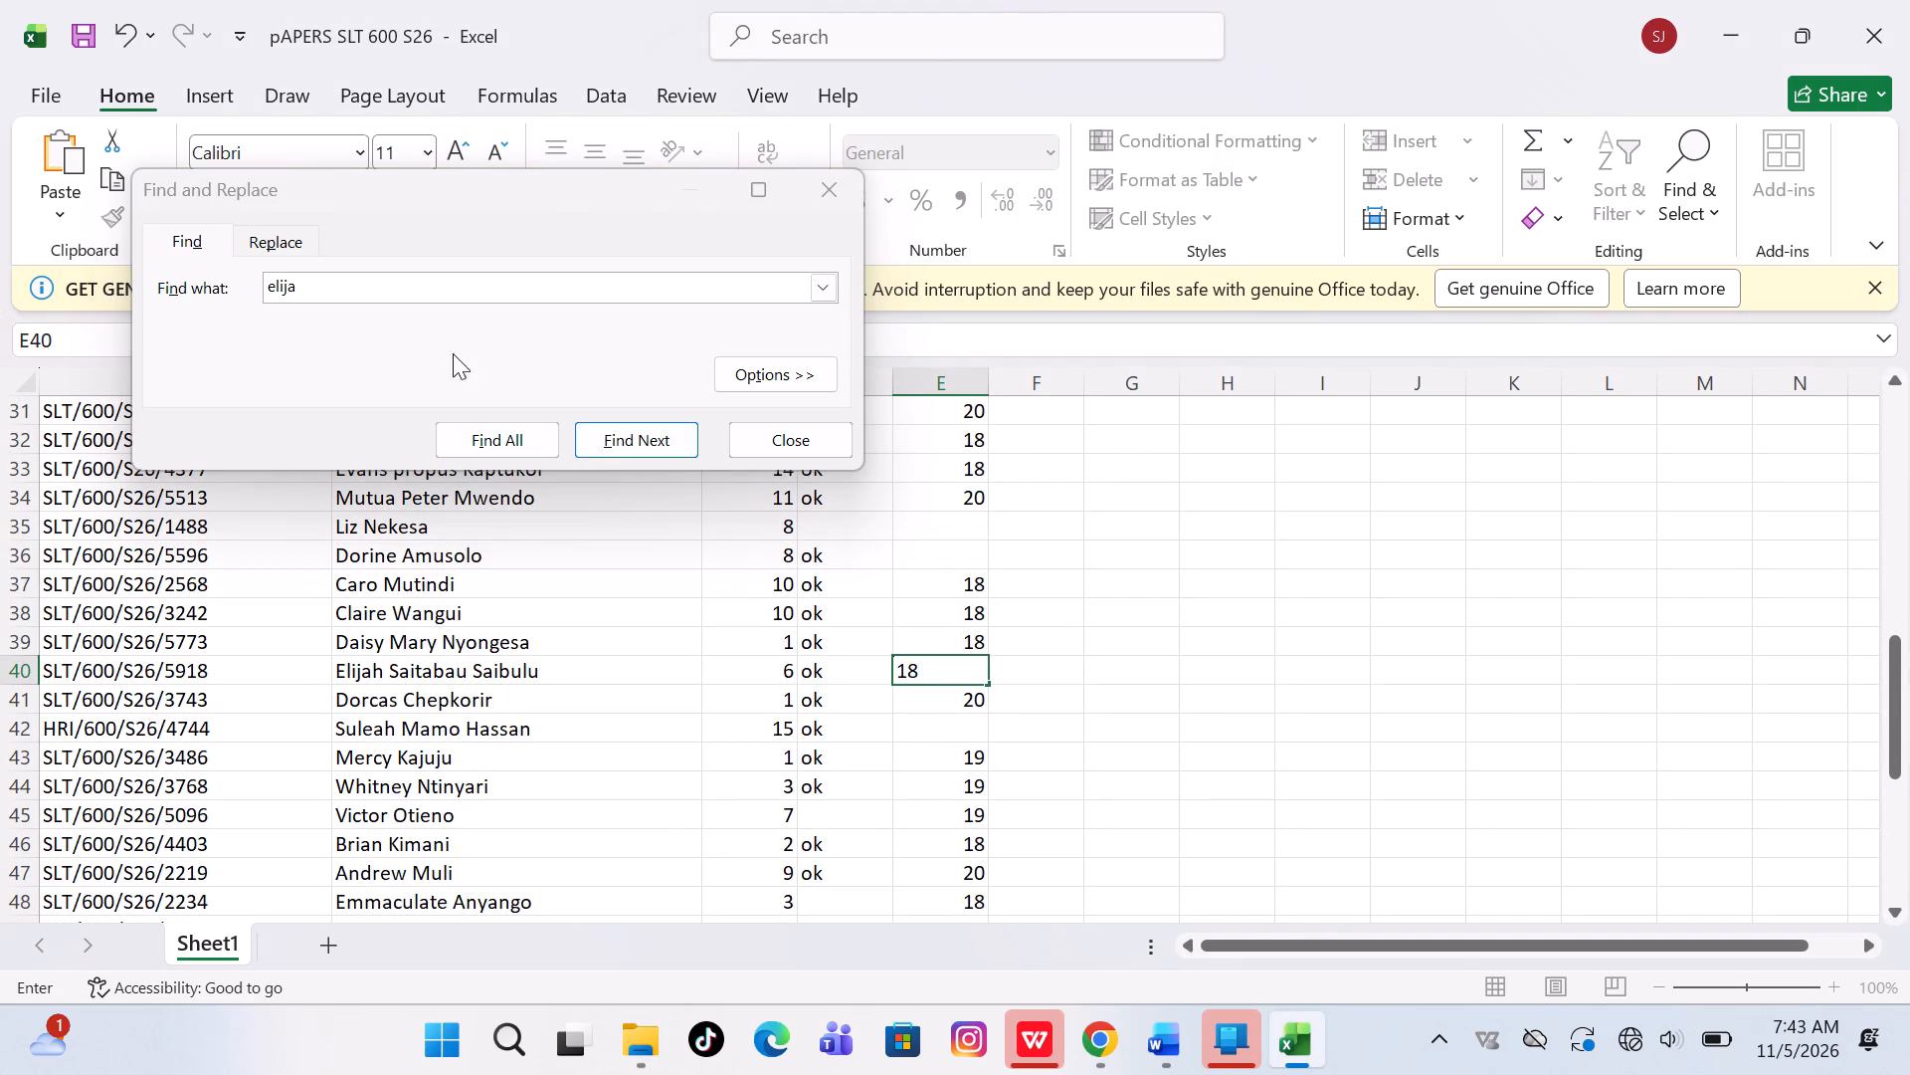
Find the student matching "henry" and enter the mark 17 in column E of row 60.
left_click(330, 295)
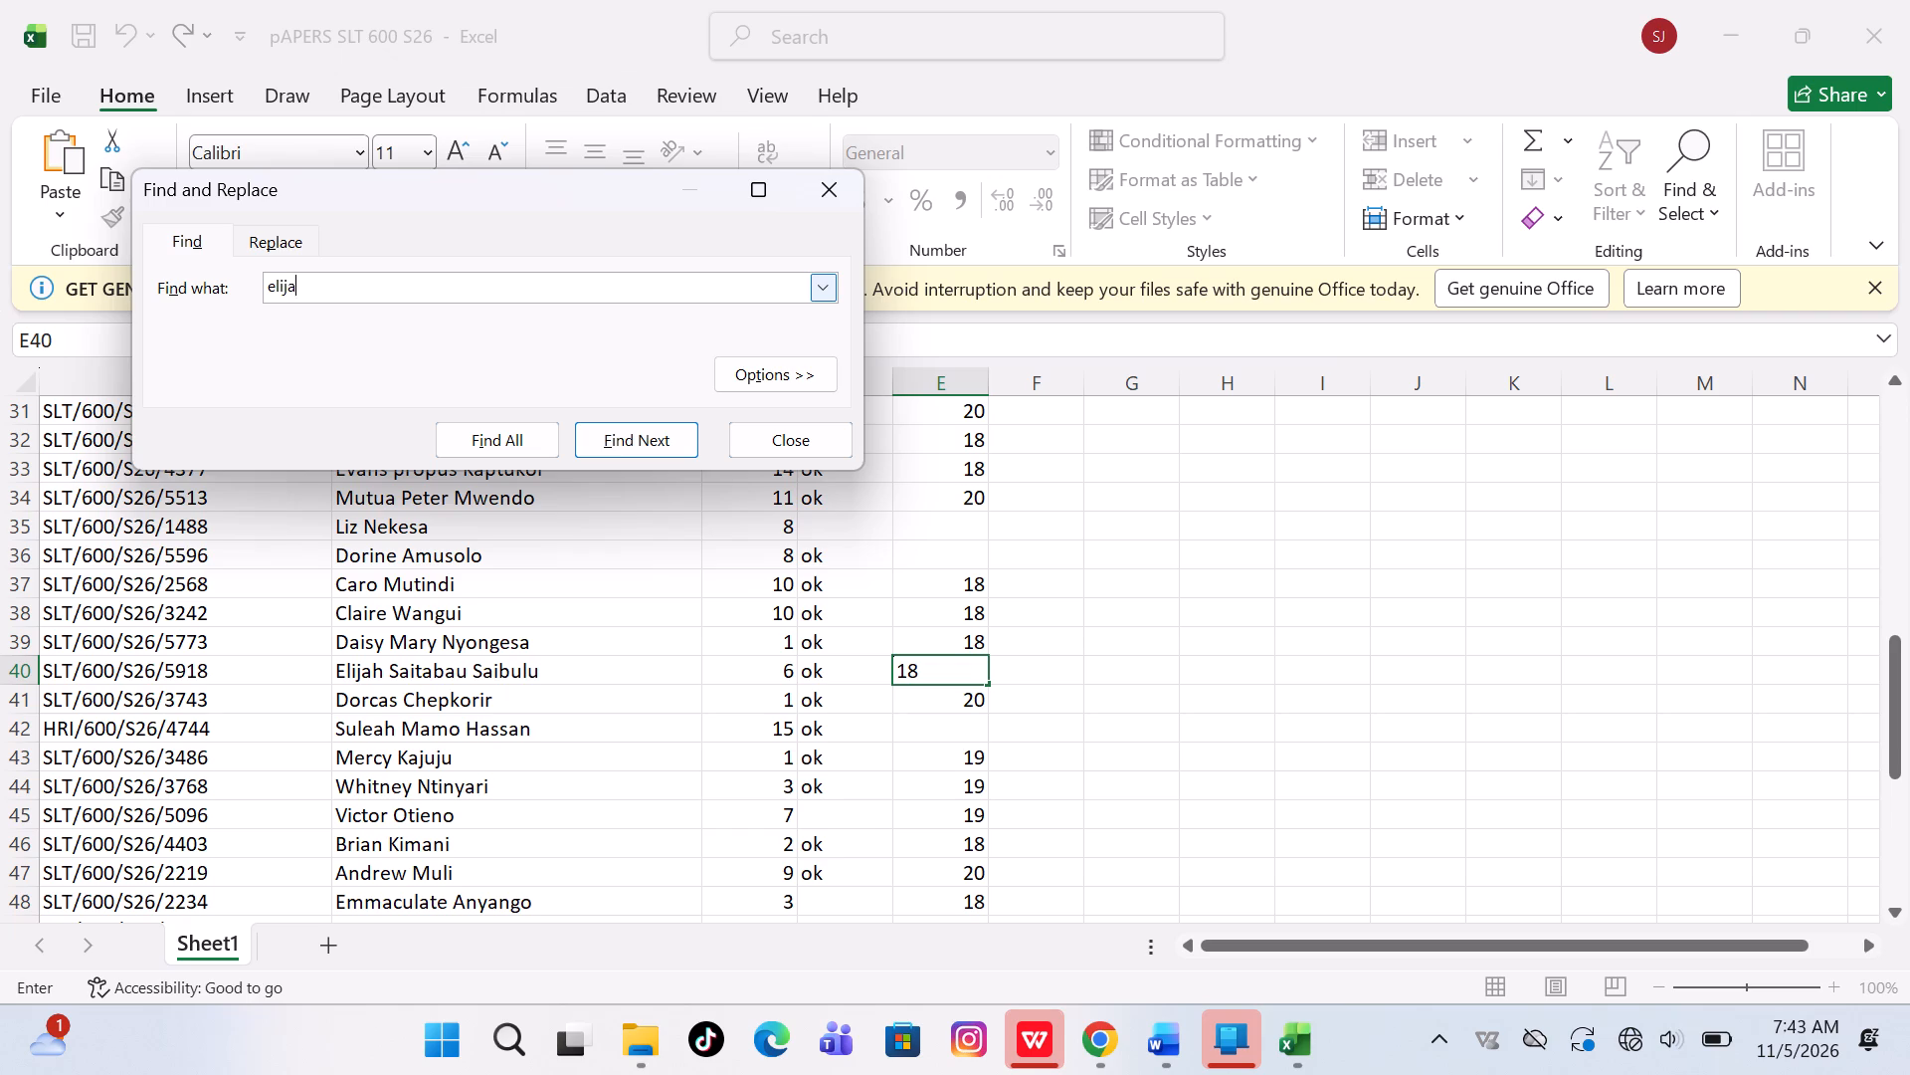
key("BackSpace")
key("BackSpace")
key("BackSpace")
key("BackSpace")
key("BackSpace")
key("BackSpace")
type("henry")
key("Return")
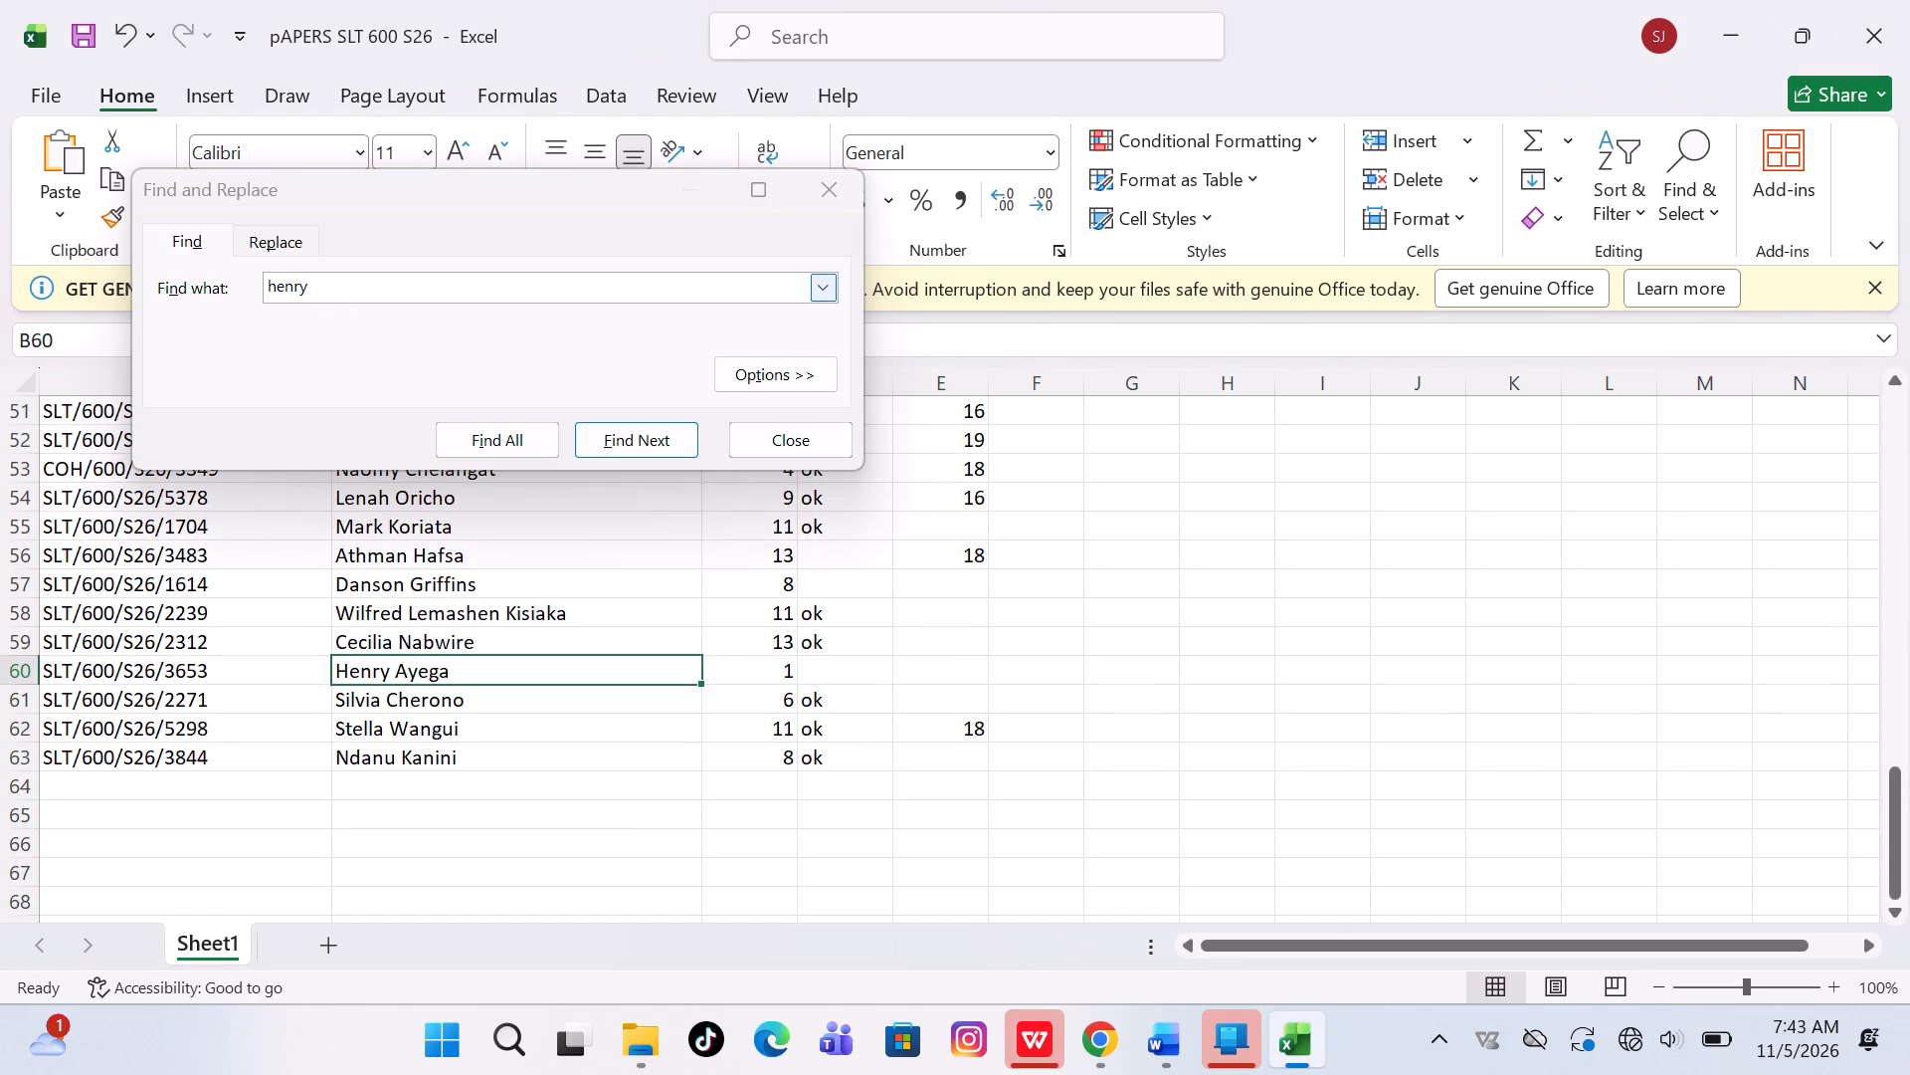
left_click(917, 662)
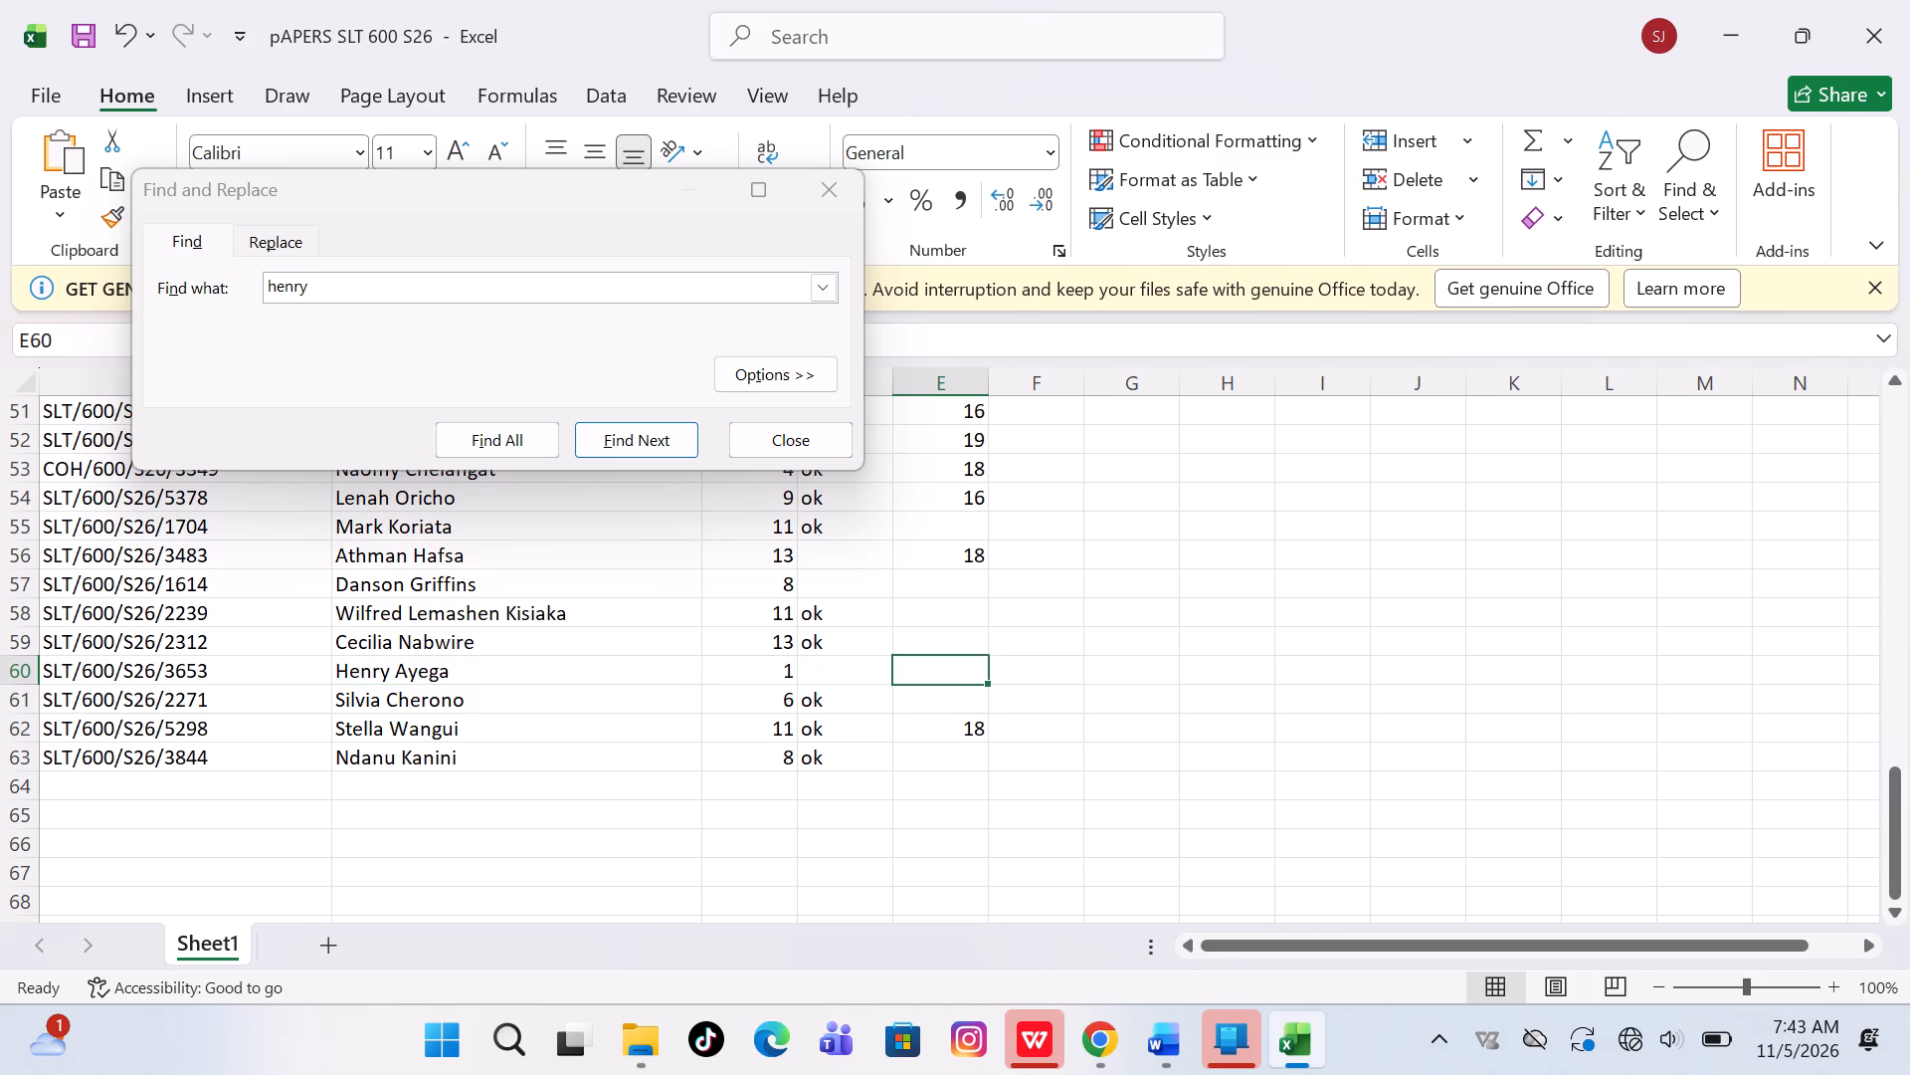
type("17")
key("Return")
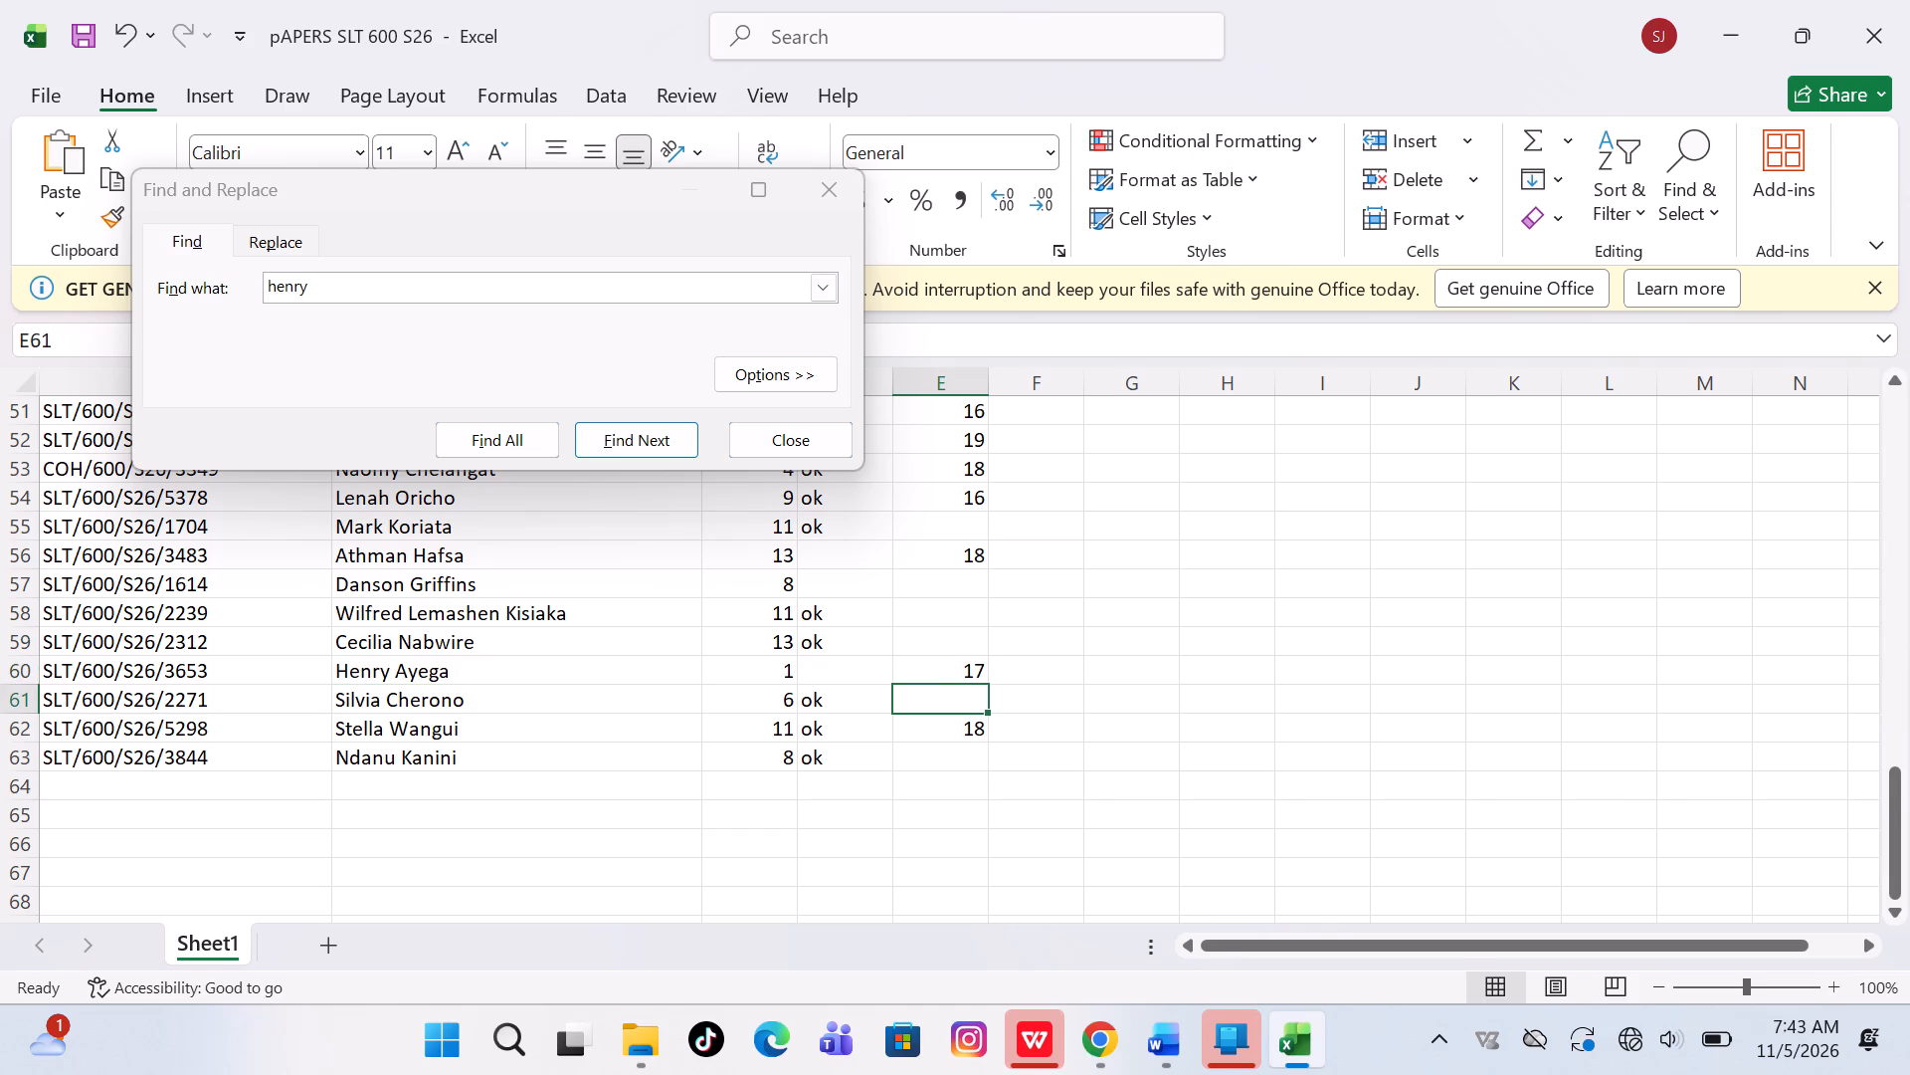
Find the student matching "wilfred" and enter the mark 17 in column E of row 58.
left_click(318, 281)
key("BackSpace")
key("BackSpace")
key("BackSpace")
key("BackSpace")
key("BackSpace")
key("BackSpace")
key("BackSpace")
key("BackSpace")
key("BackSpace")
key("BackSpace")
key("BackSpace")
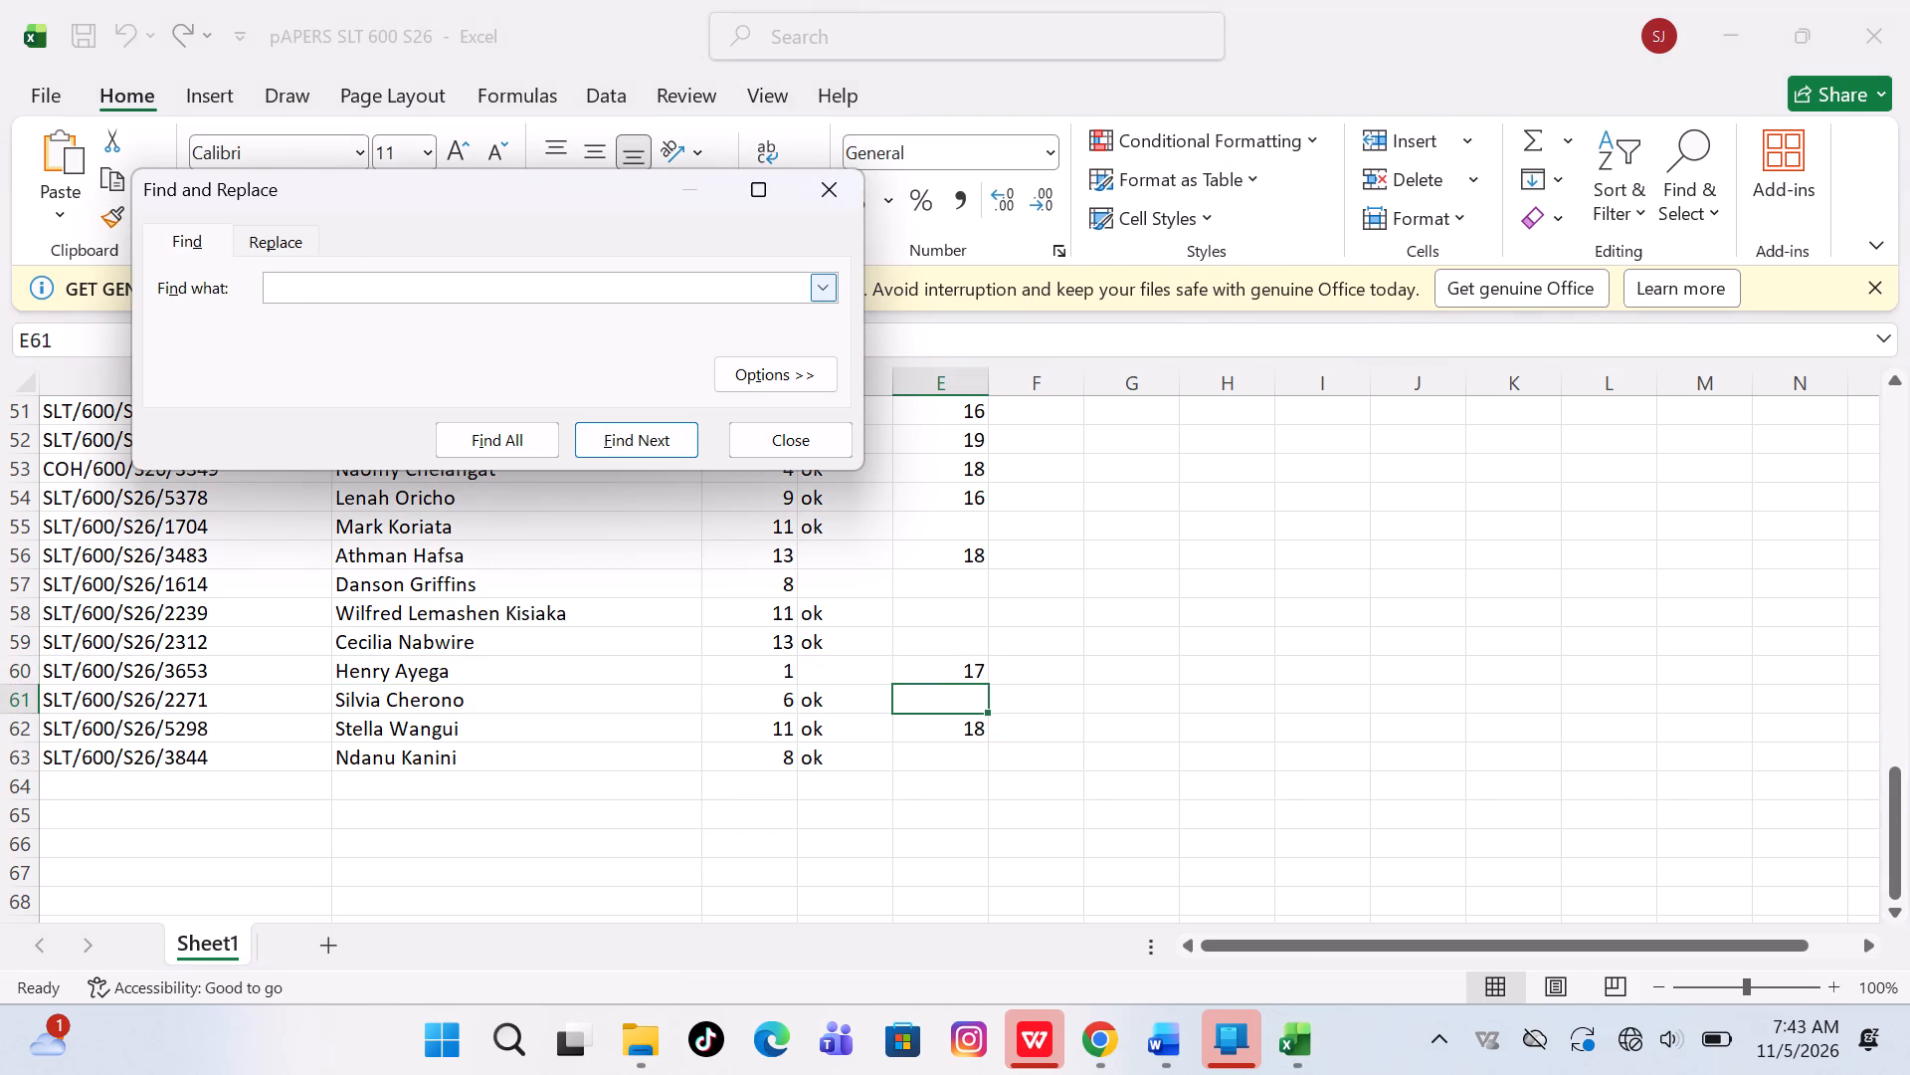
type("wilfred")
key("Return")
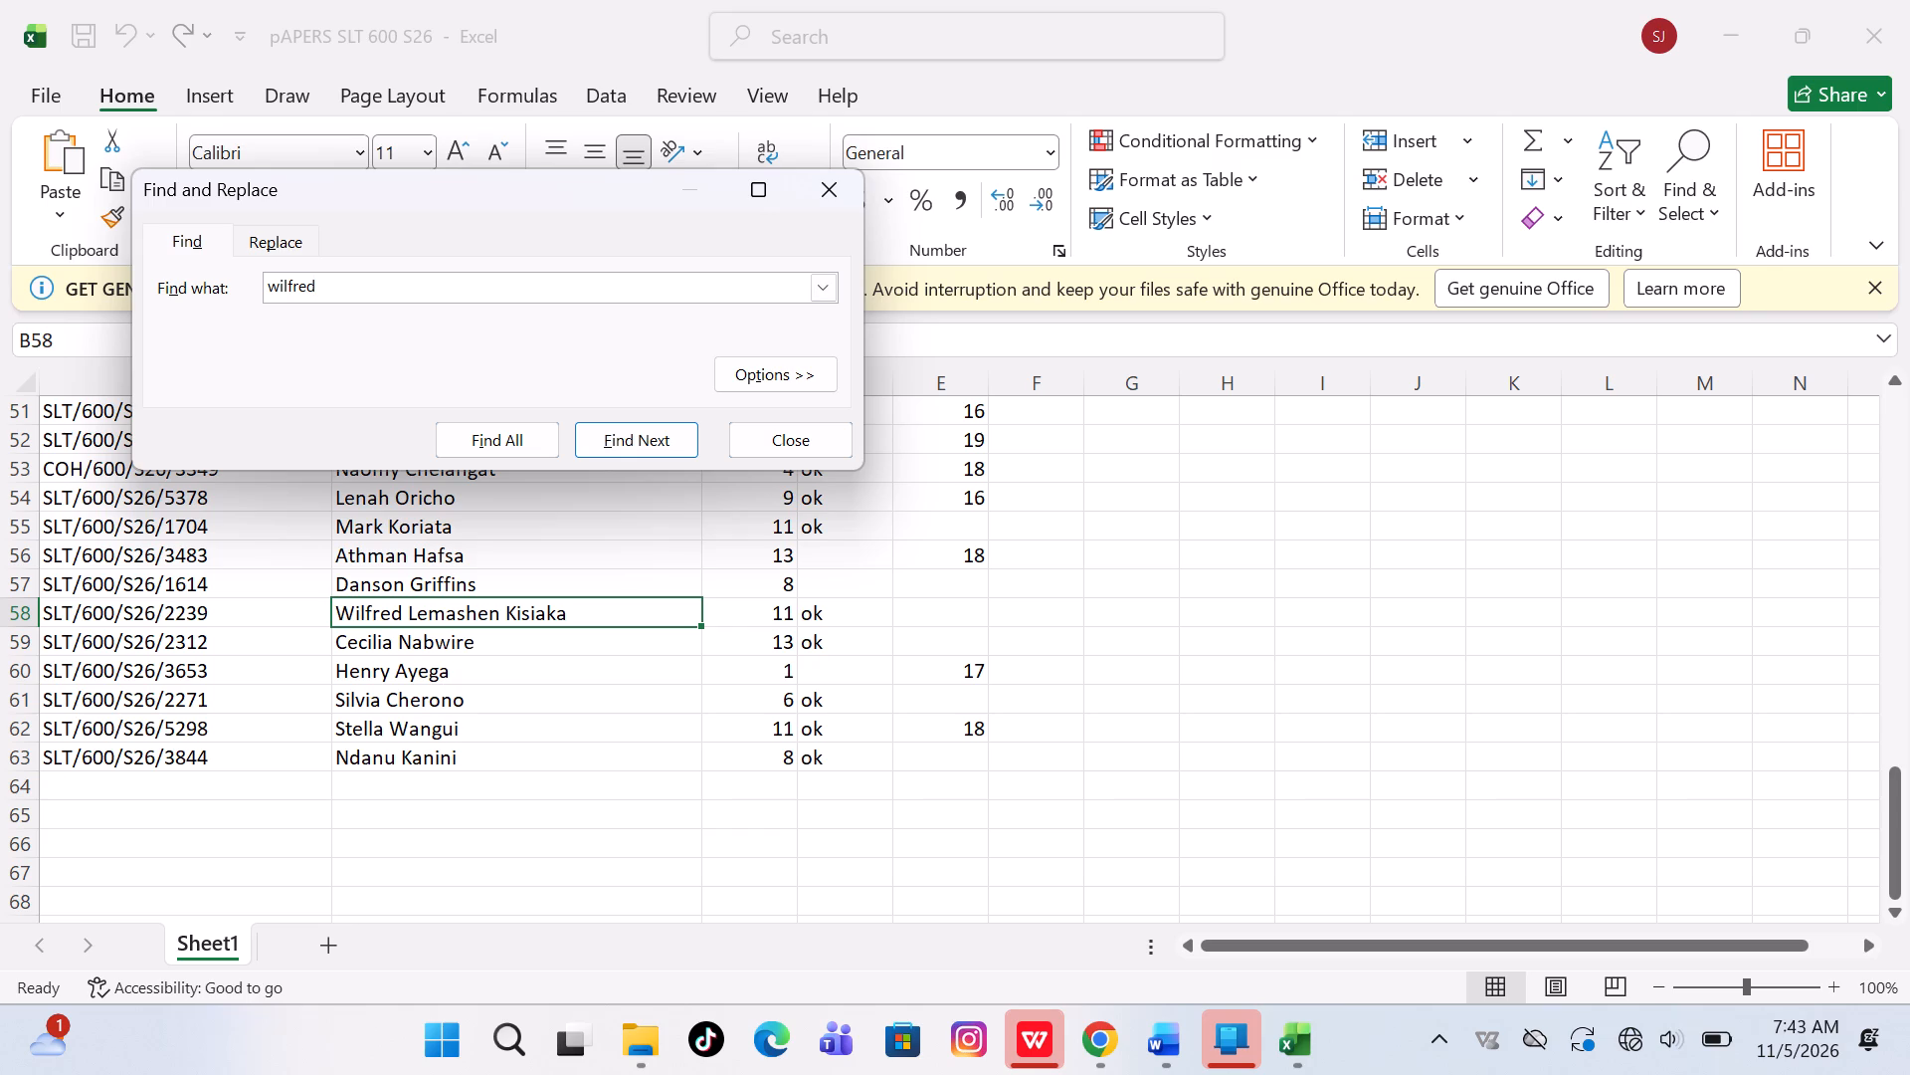
left_click(932, 616)
type("17")
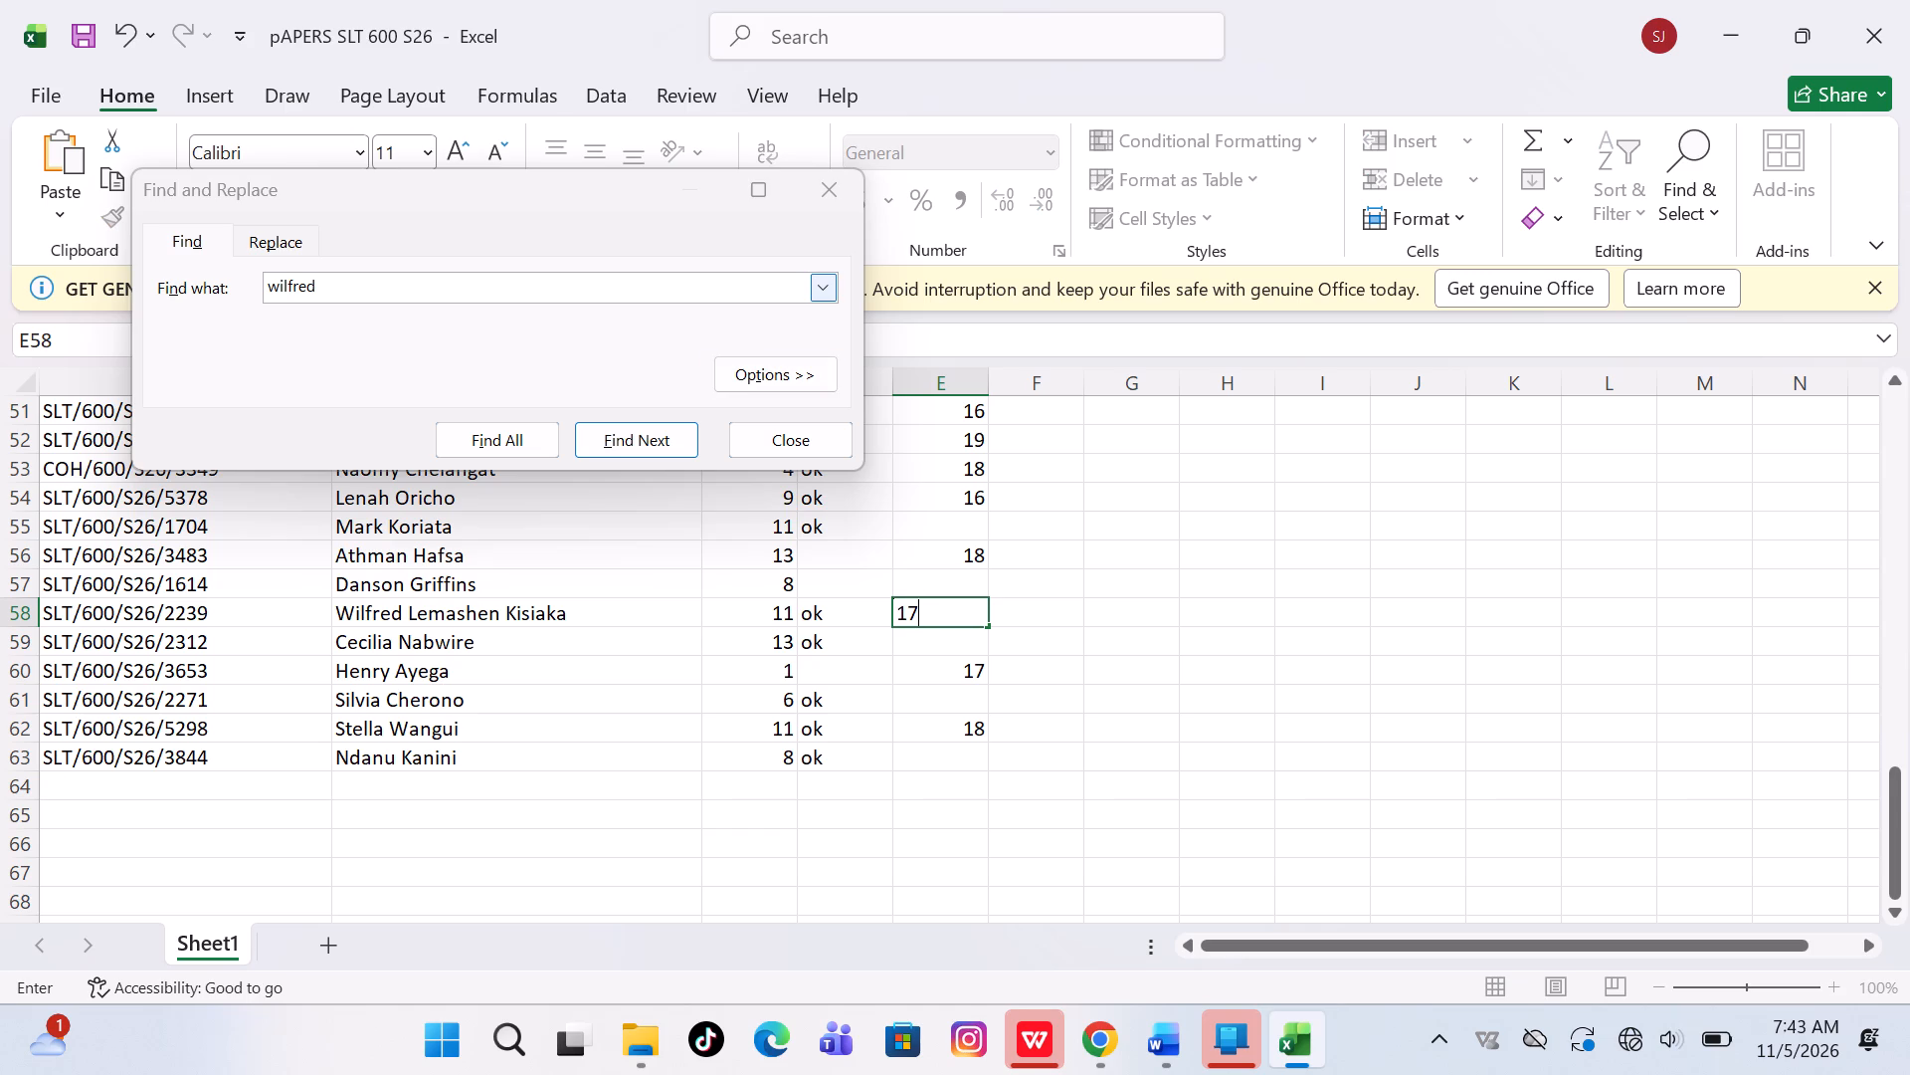
Find the student matching "john" and enter the mark 19 in column E of row 49.
left_click(454, 277)
key("BackSpace")
key("BackSpace")
key("BackSpace")
key("BackSpace")
key("BackSpace")
key("BackSpace")
key("BackSpace")
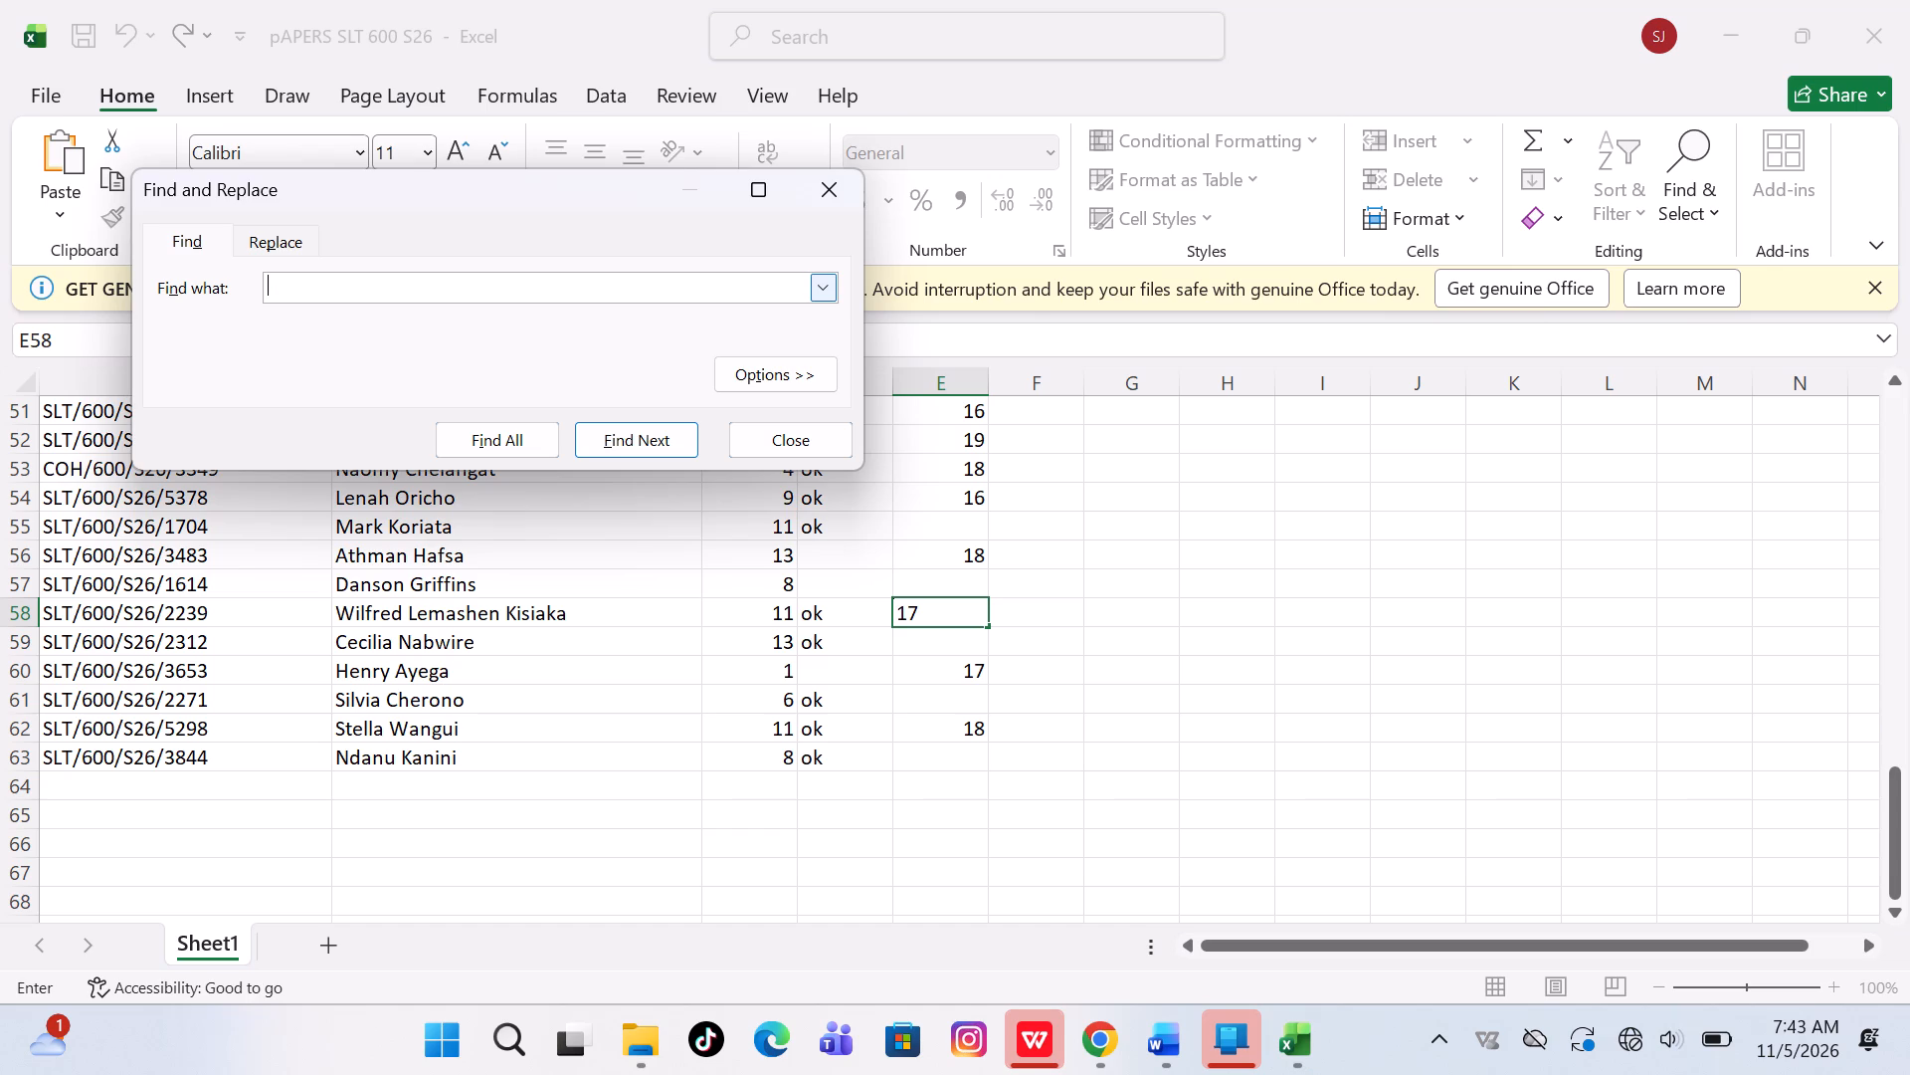
key("BackSpace")
type("john")
key("Return")
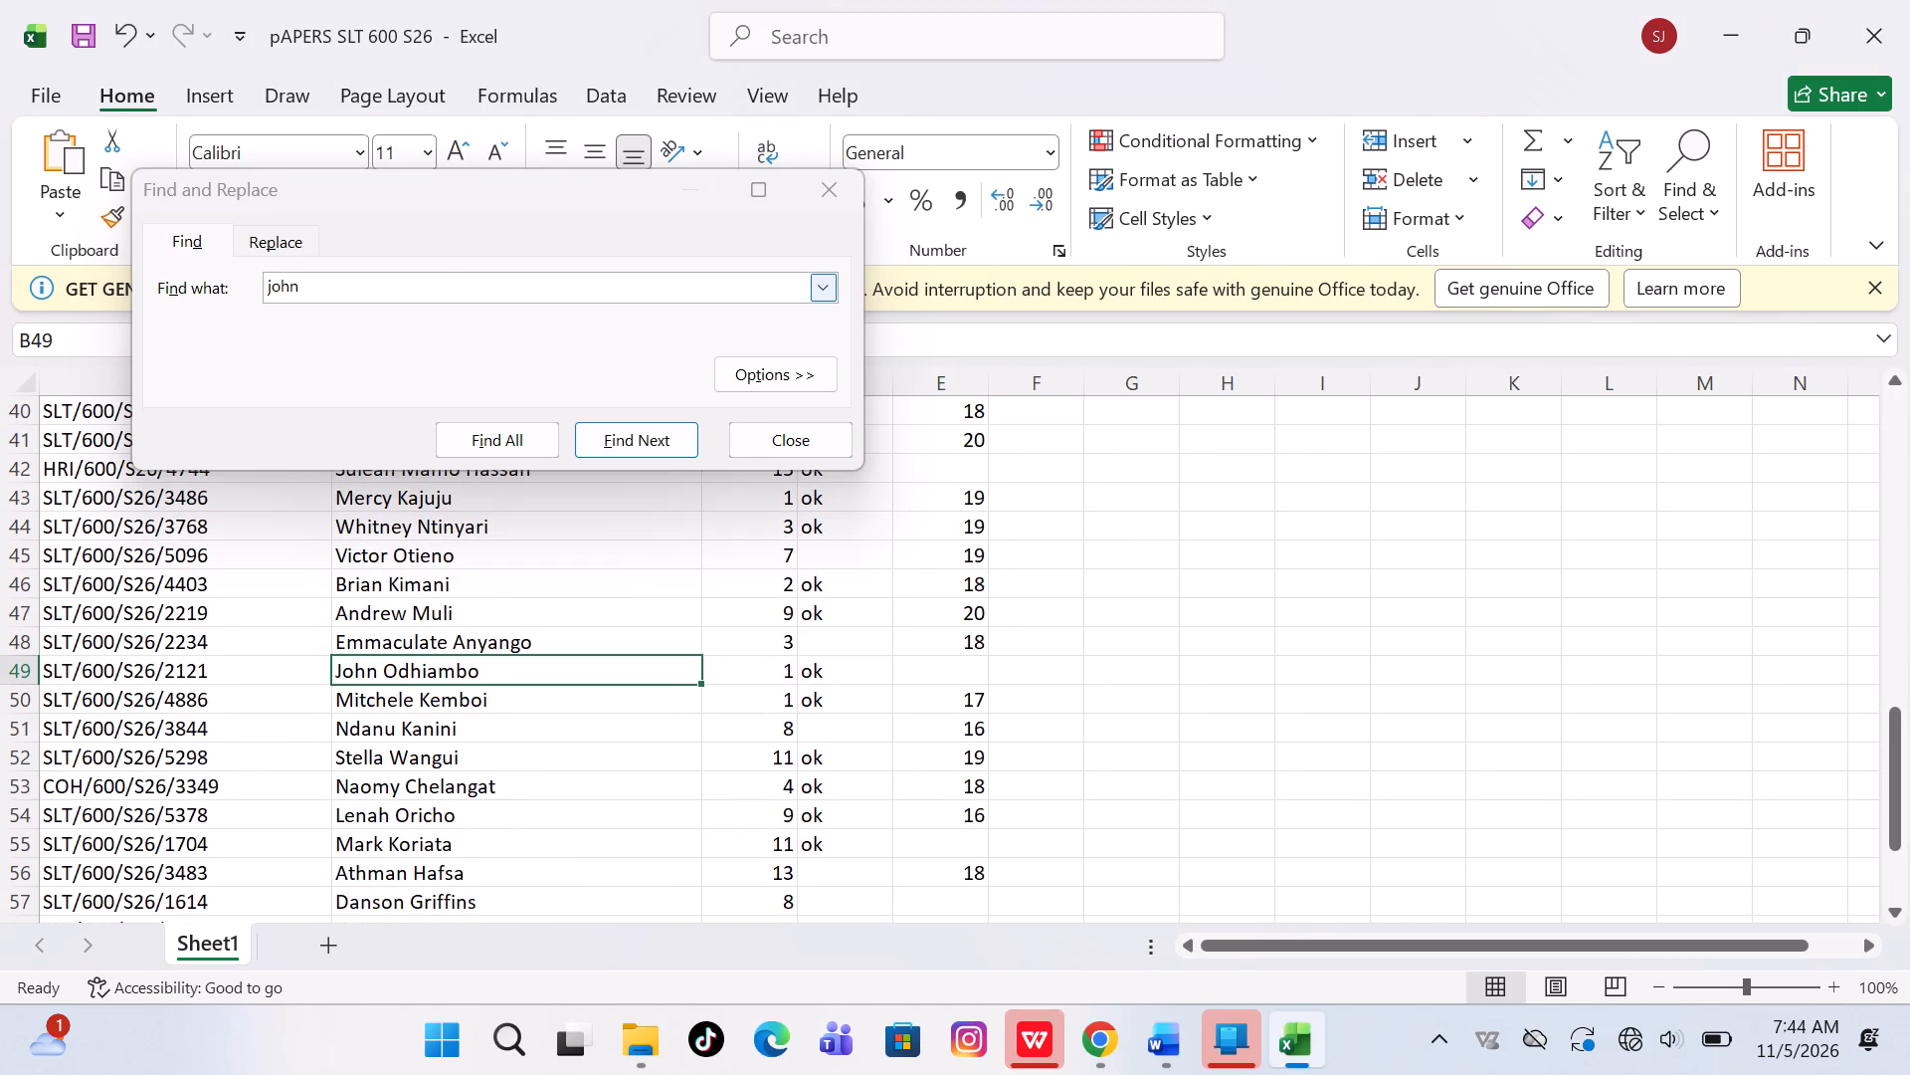
left_click(929, 669)
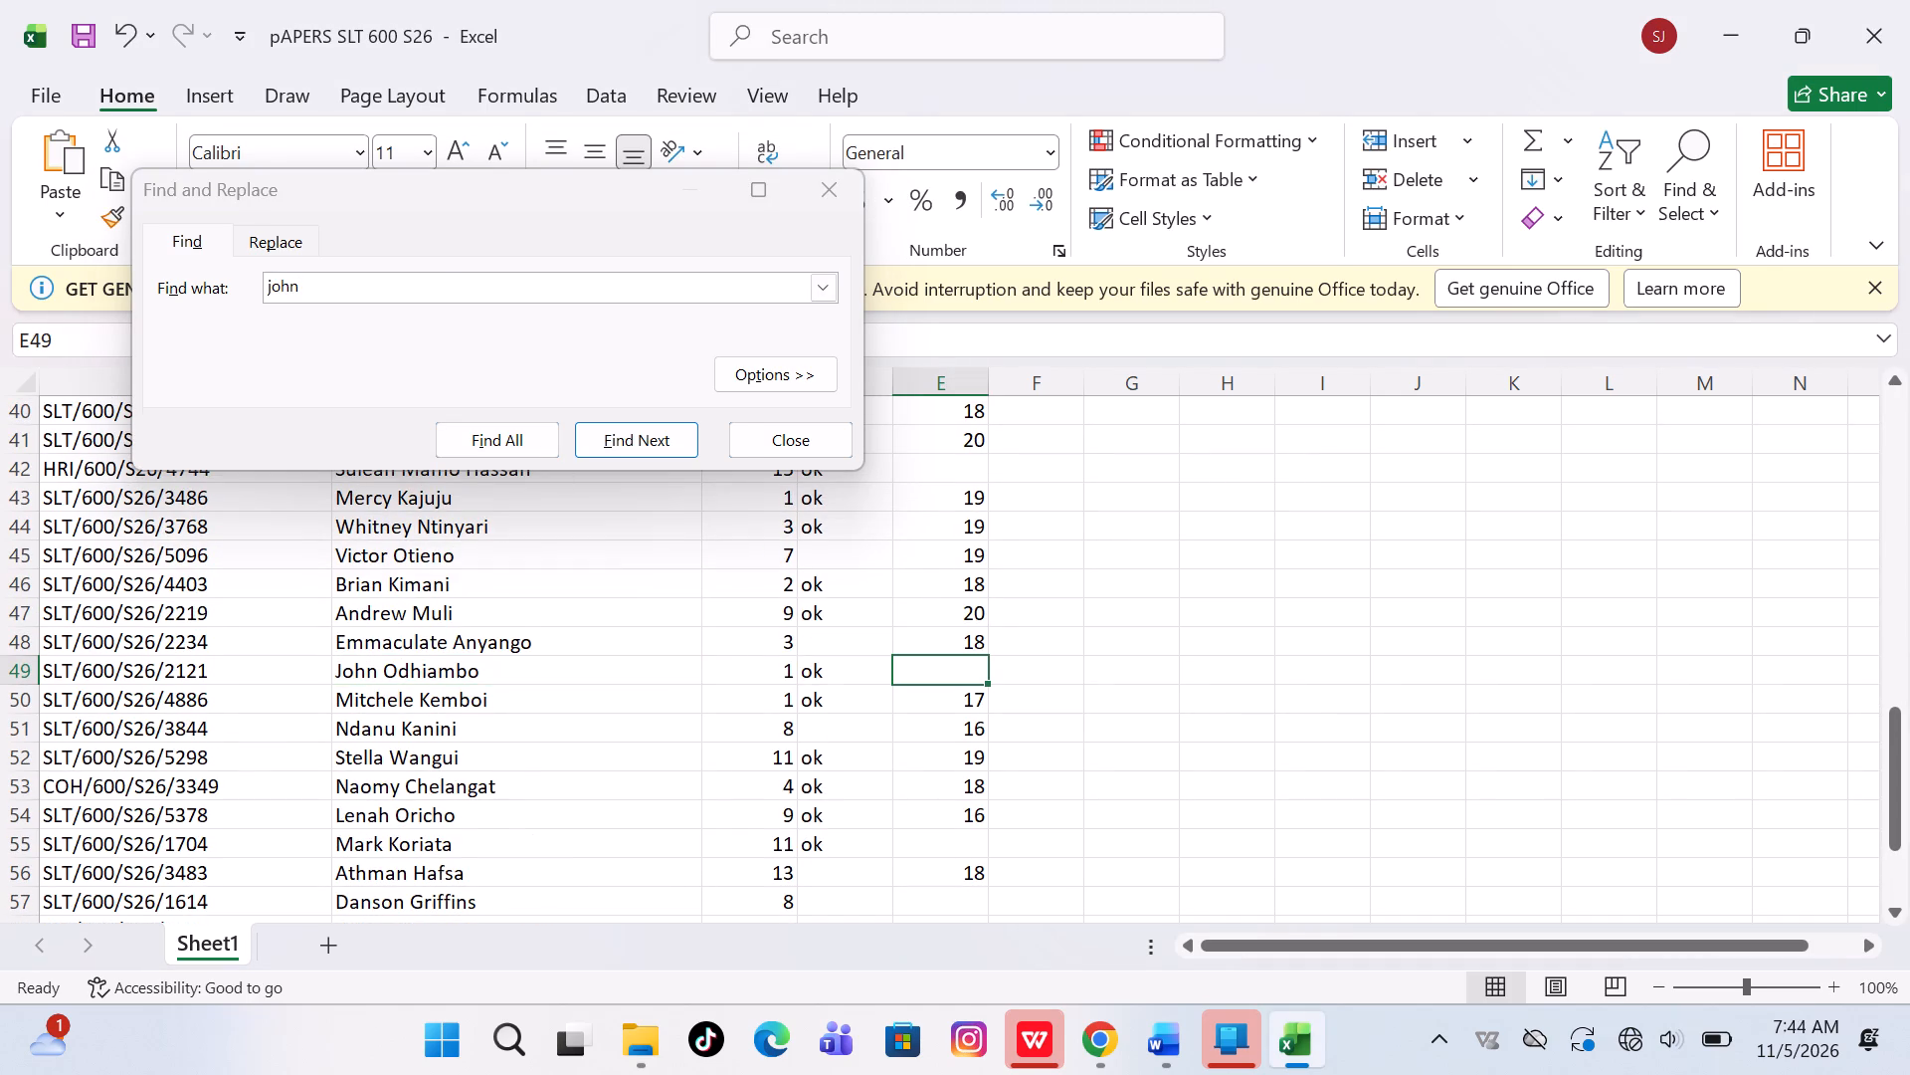
type("19")
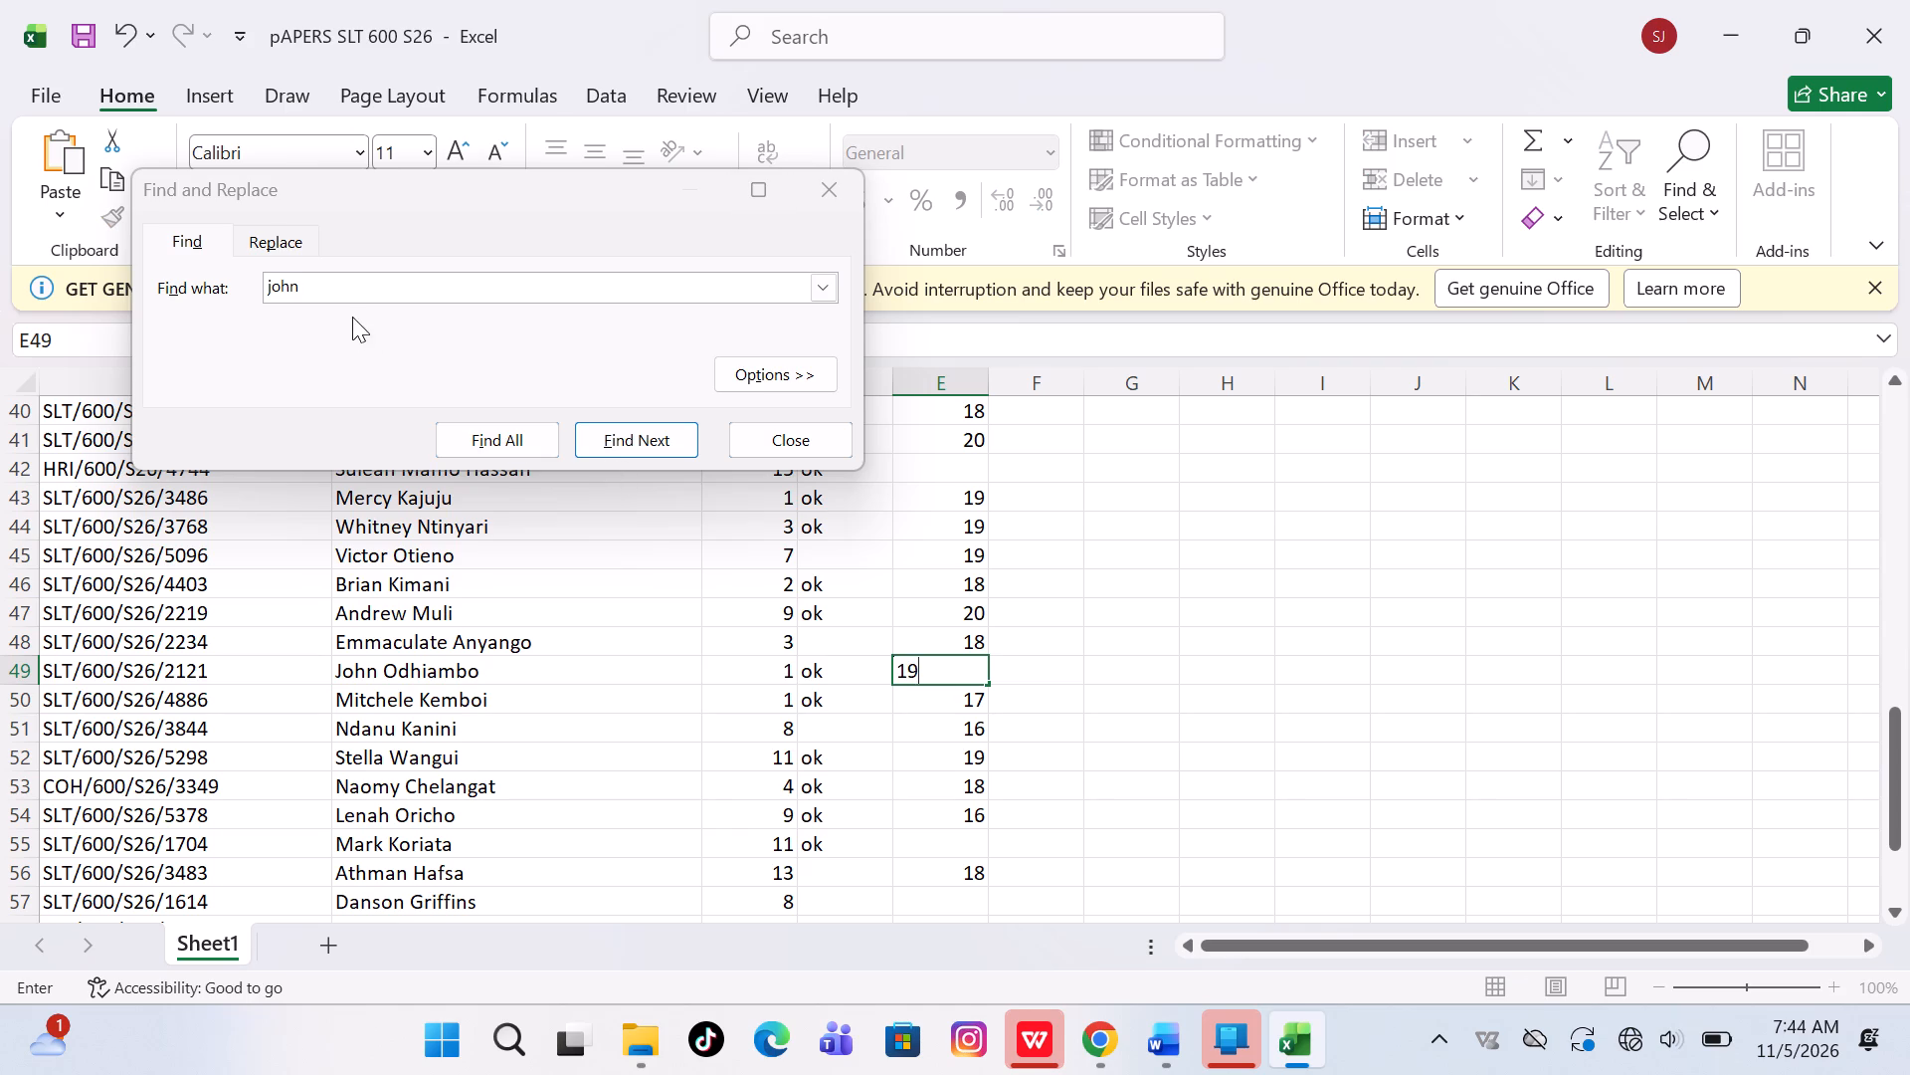
Find the student matching "mark" and enter the mark 17 in column E of row 55.
left_click(338, 294)
key("BackSpace")
key("BackSpace")
key("BackSpace")
key("BackSpace")
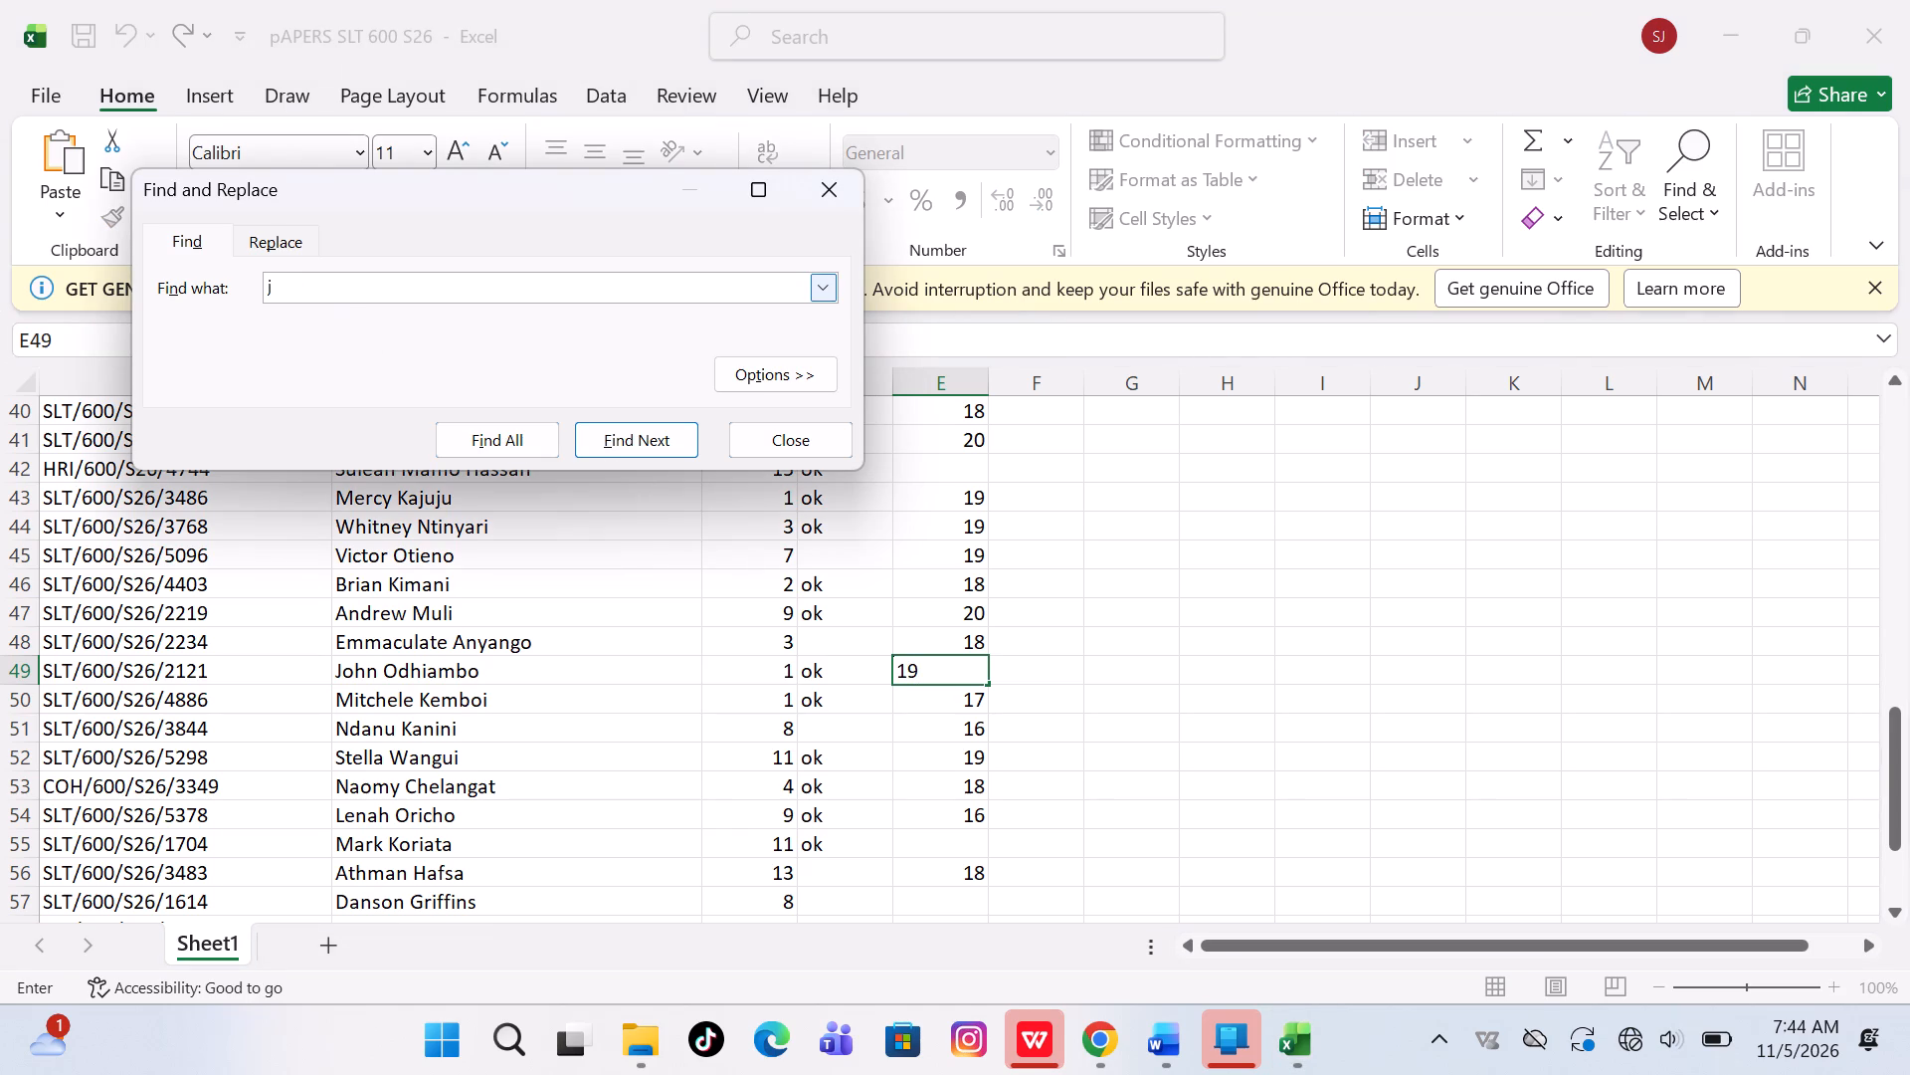
key("BackSpace")
key("BackSpace")
key("BackSpace")
type("mark")
key("Return")
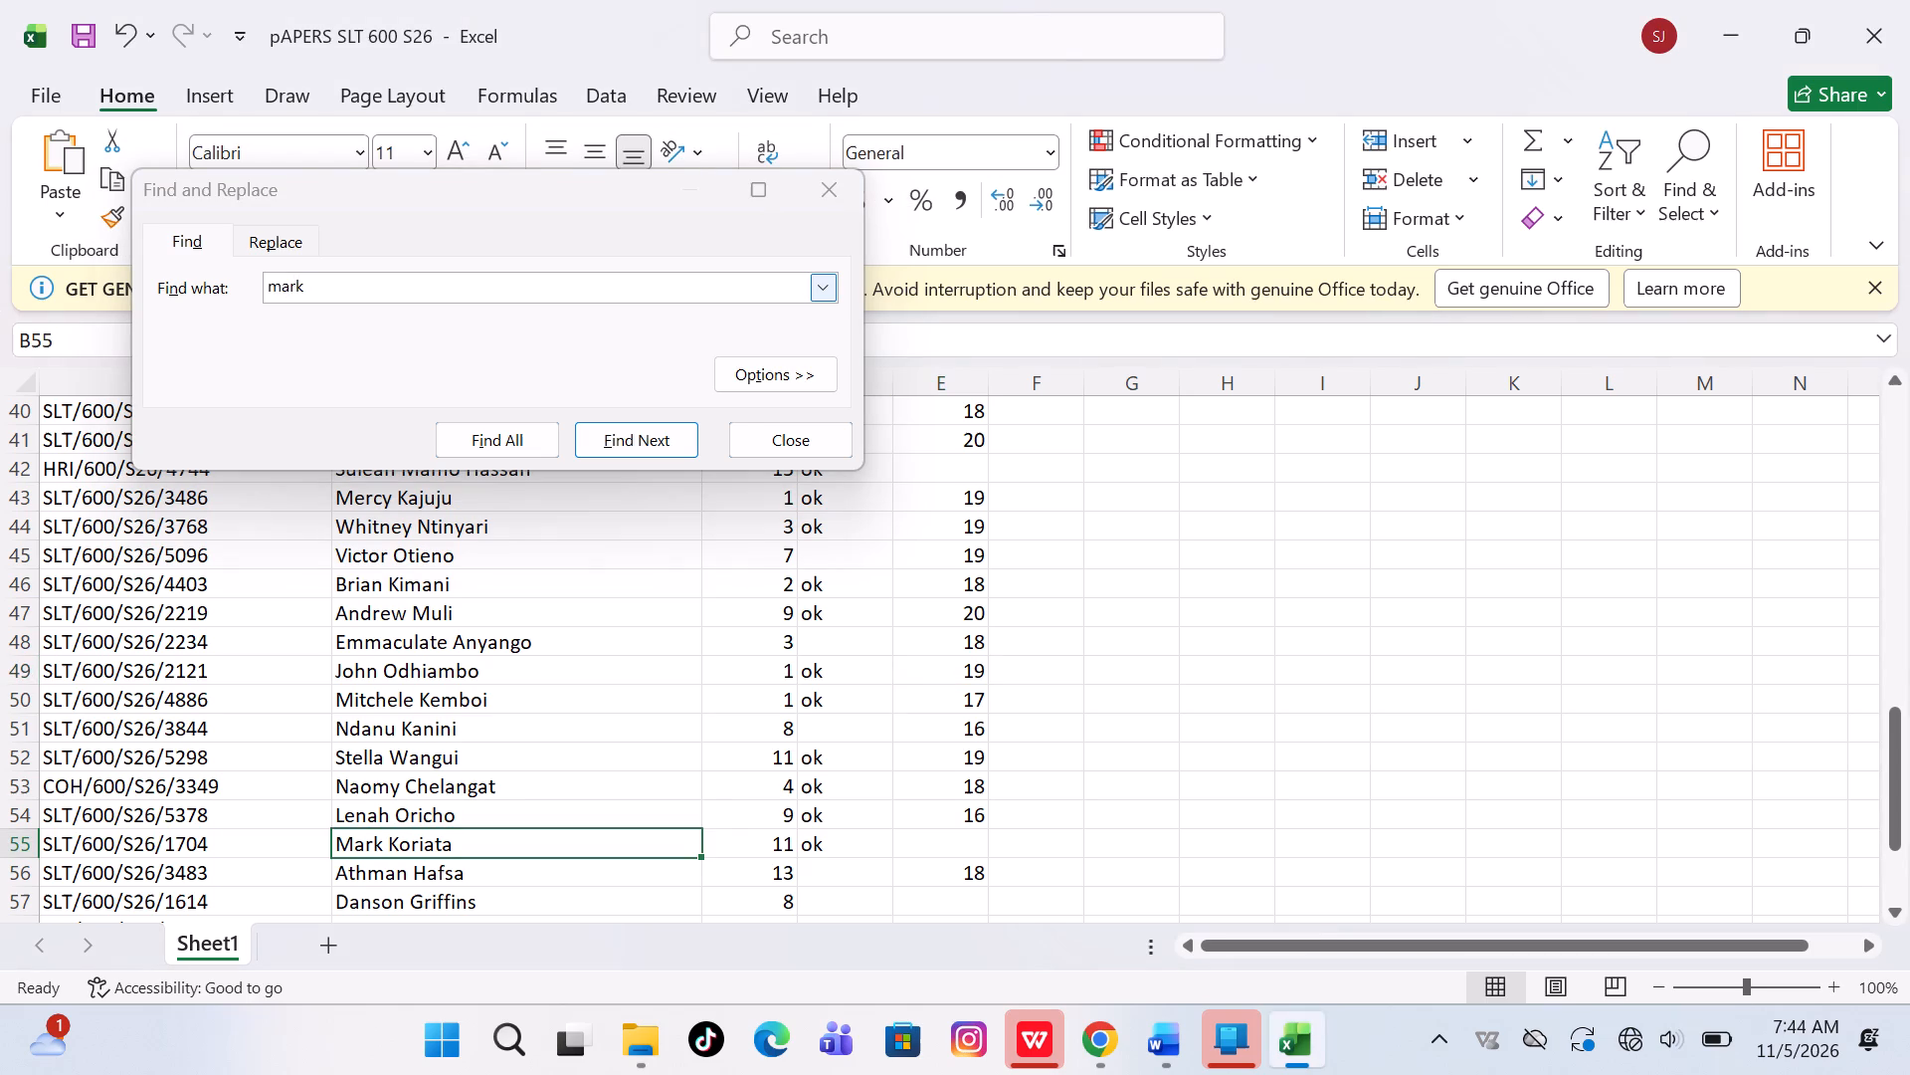
left_click(919, 842)
type("17")
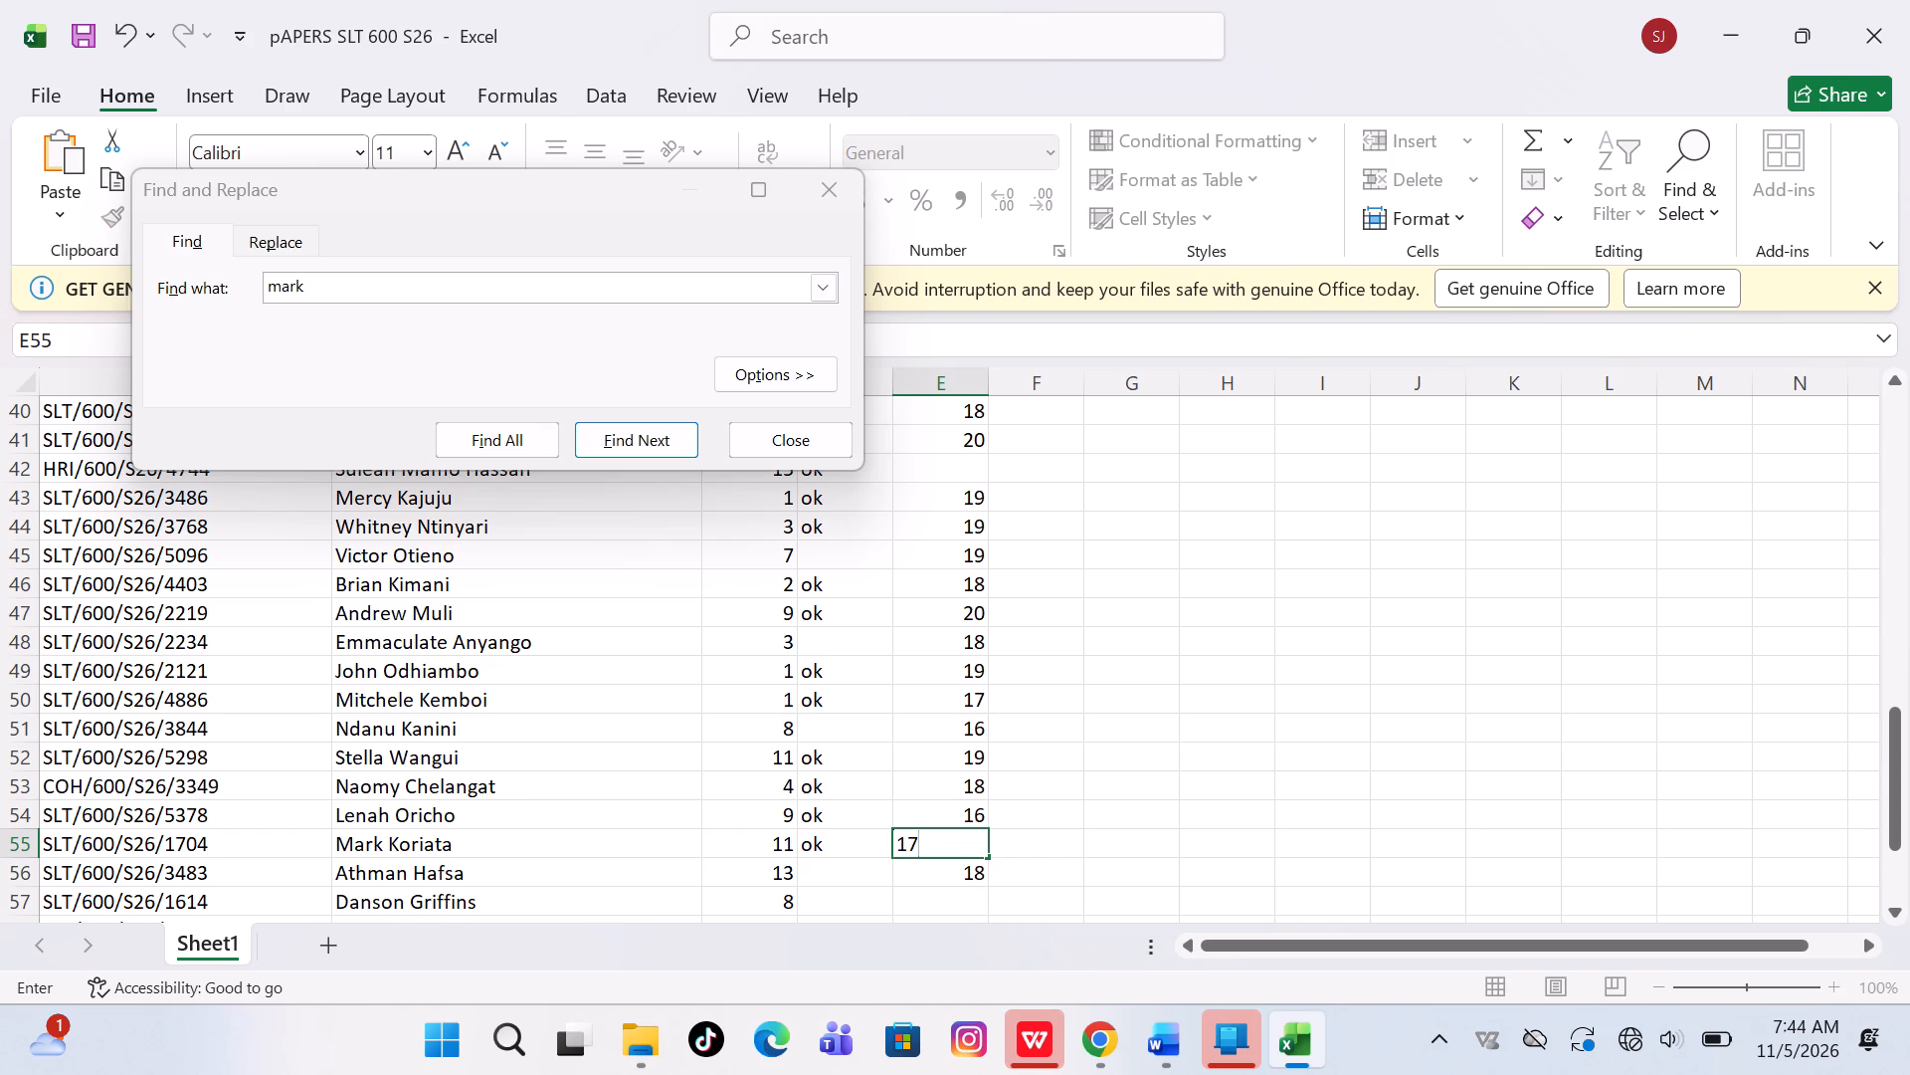
Find the student matching "suleah" and enter the mark 18 in column E of row 42.
left_click(331, 270)
key("BackSpace")
key("BackSpace")
key("BackSpace")
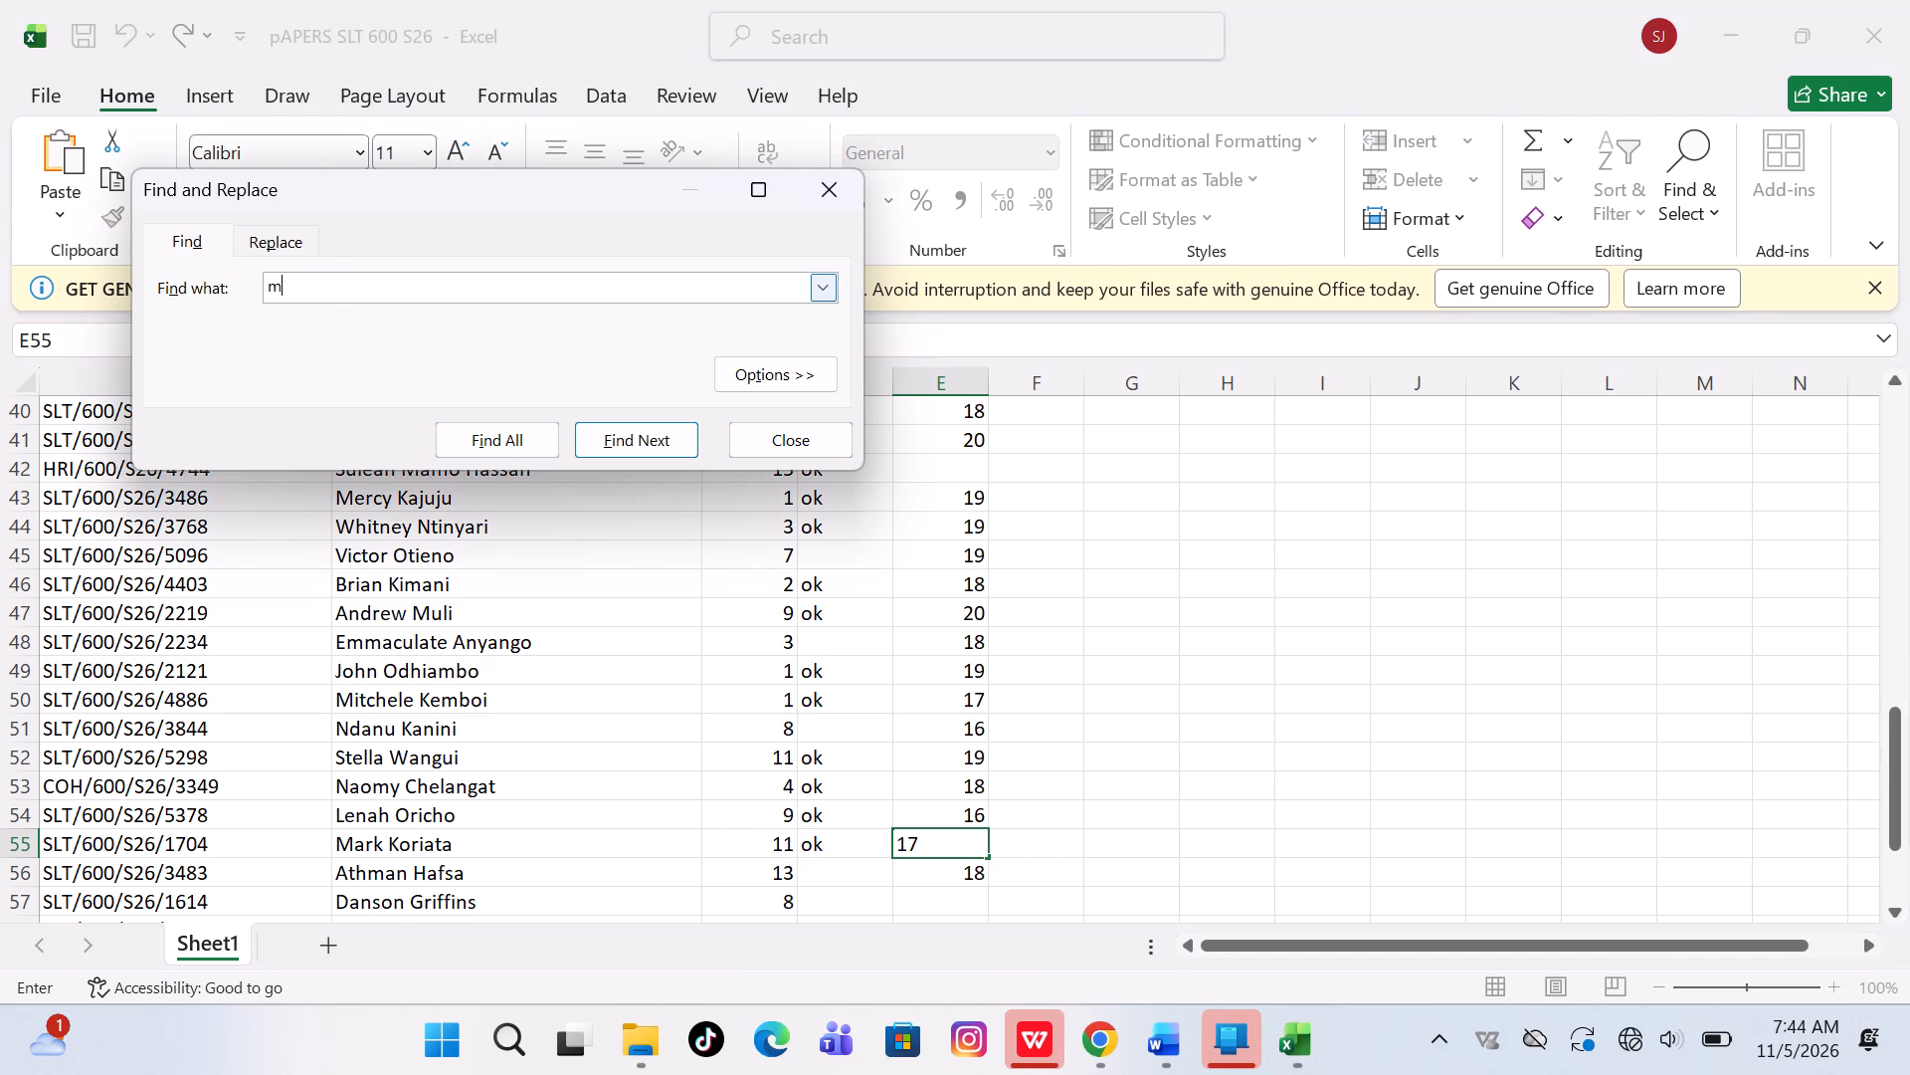
key("BackSpace")
key("BackSpace")
type("suleah")
key("Return")
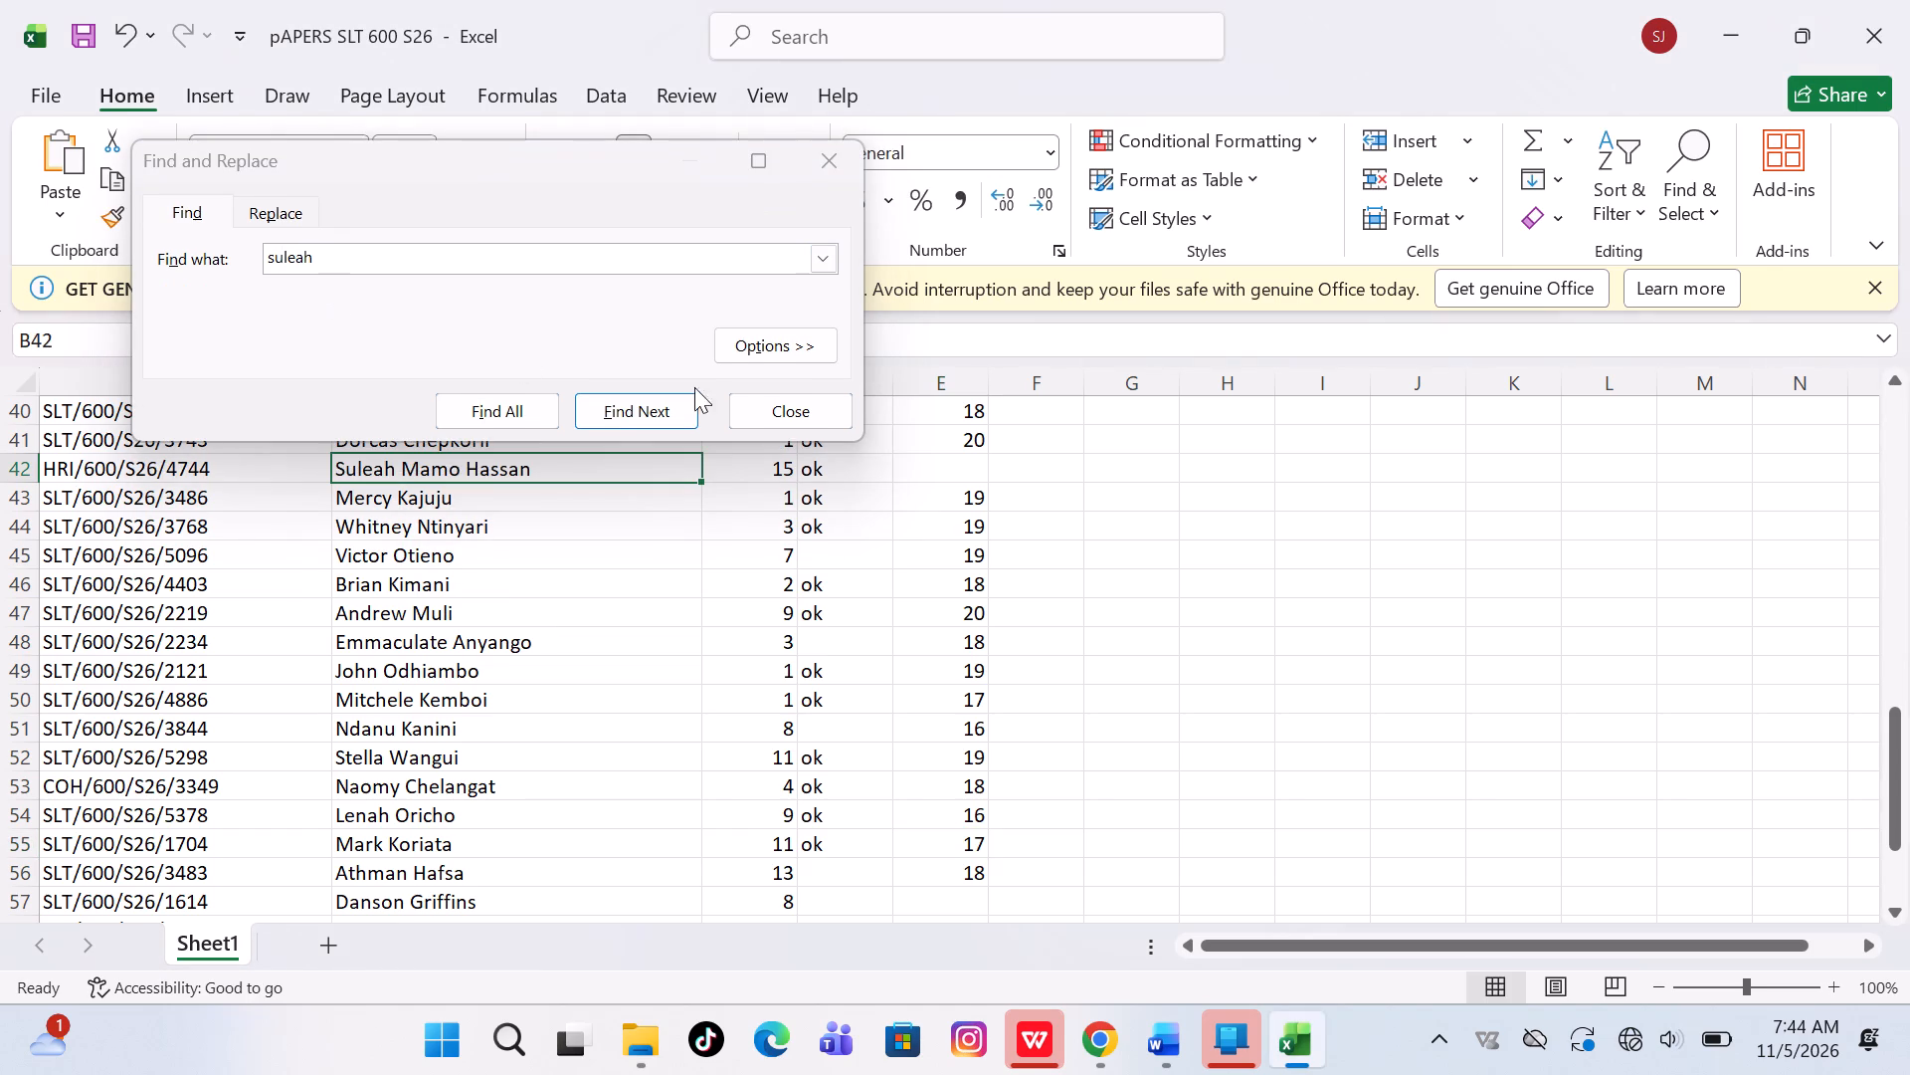
left_click(915, 471)
type("18")
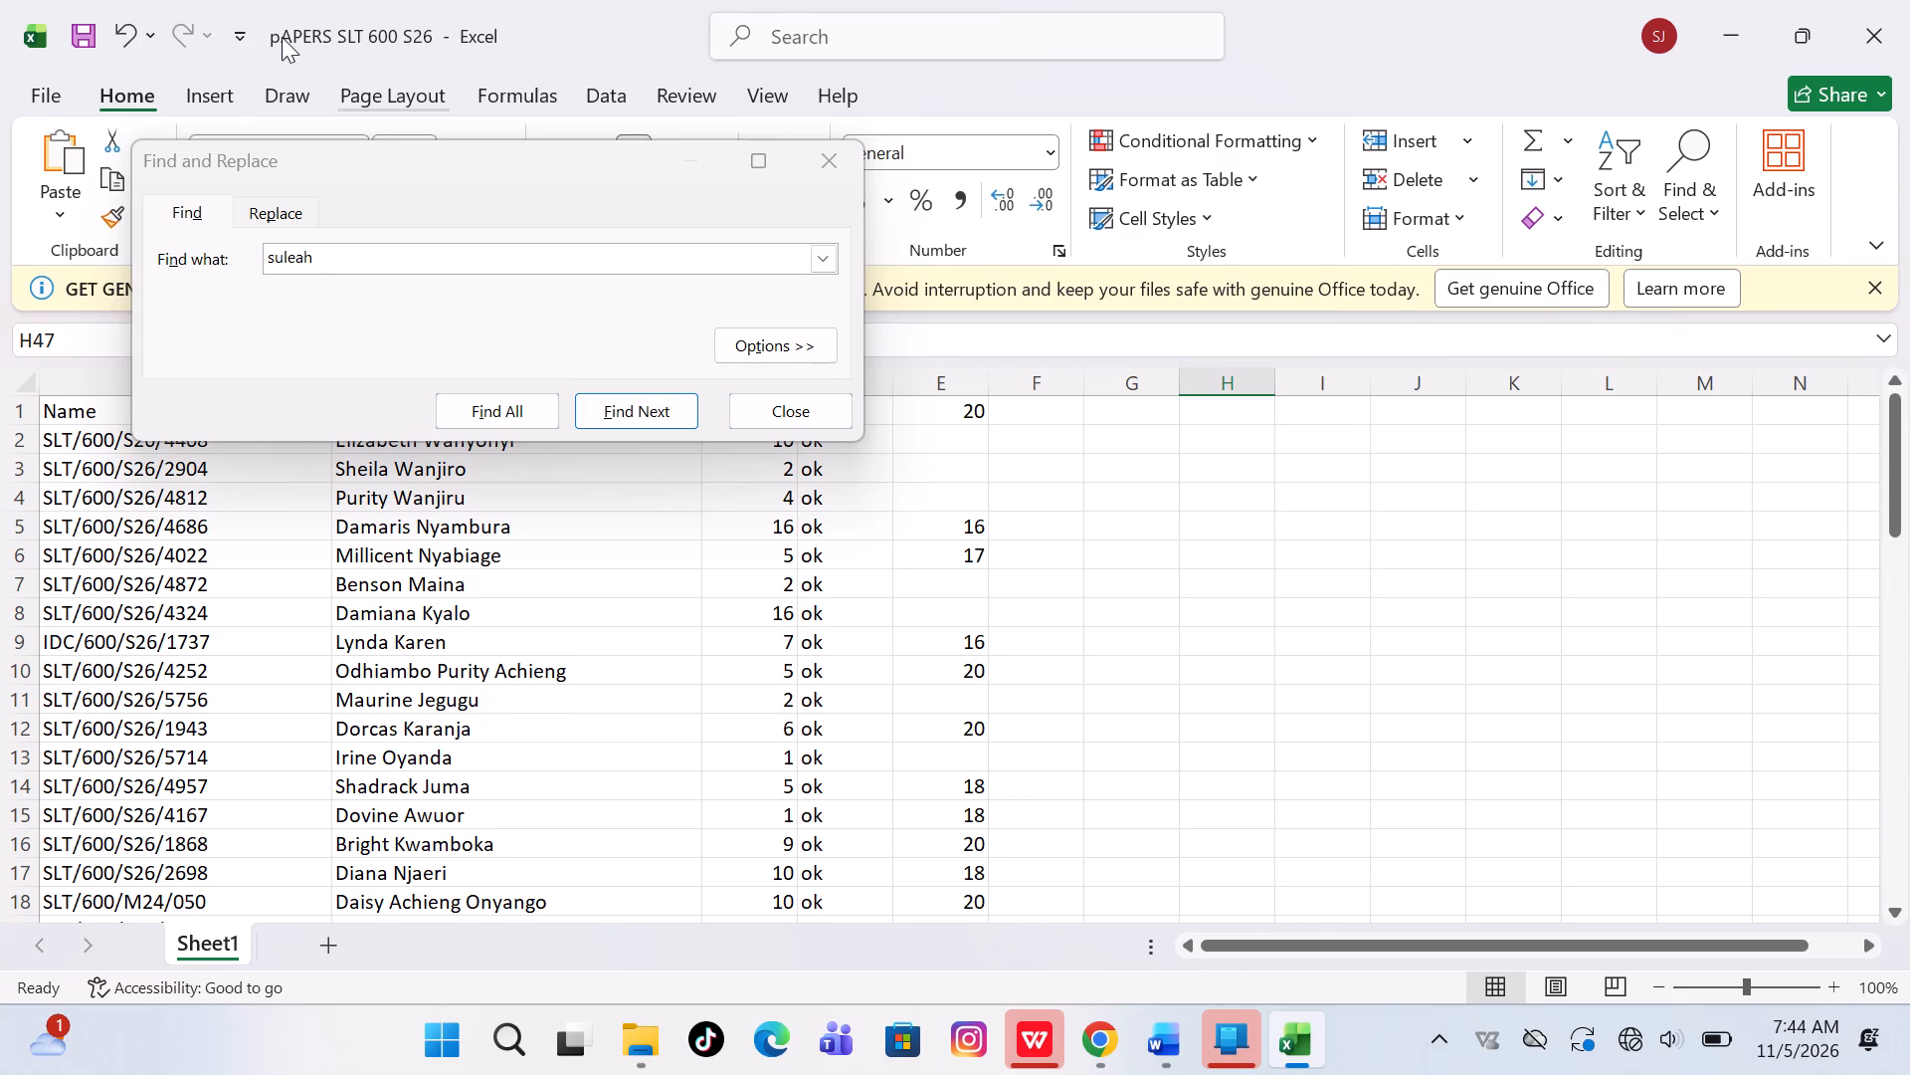
Find the first student matching "purity" and enter the mark 18 in column E of row 4.
left_click(366, 249)
key("BackSpace")
key("BackSpace")
key("BackSpace")
key("BackSpace")
key("BackSpace")
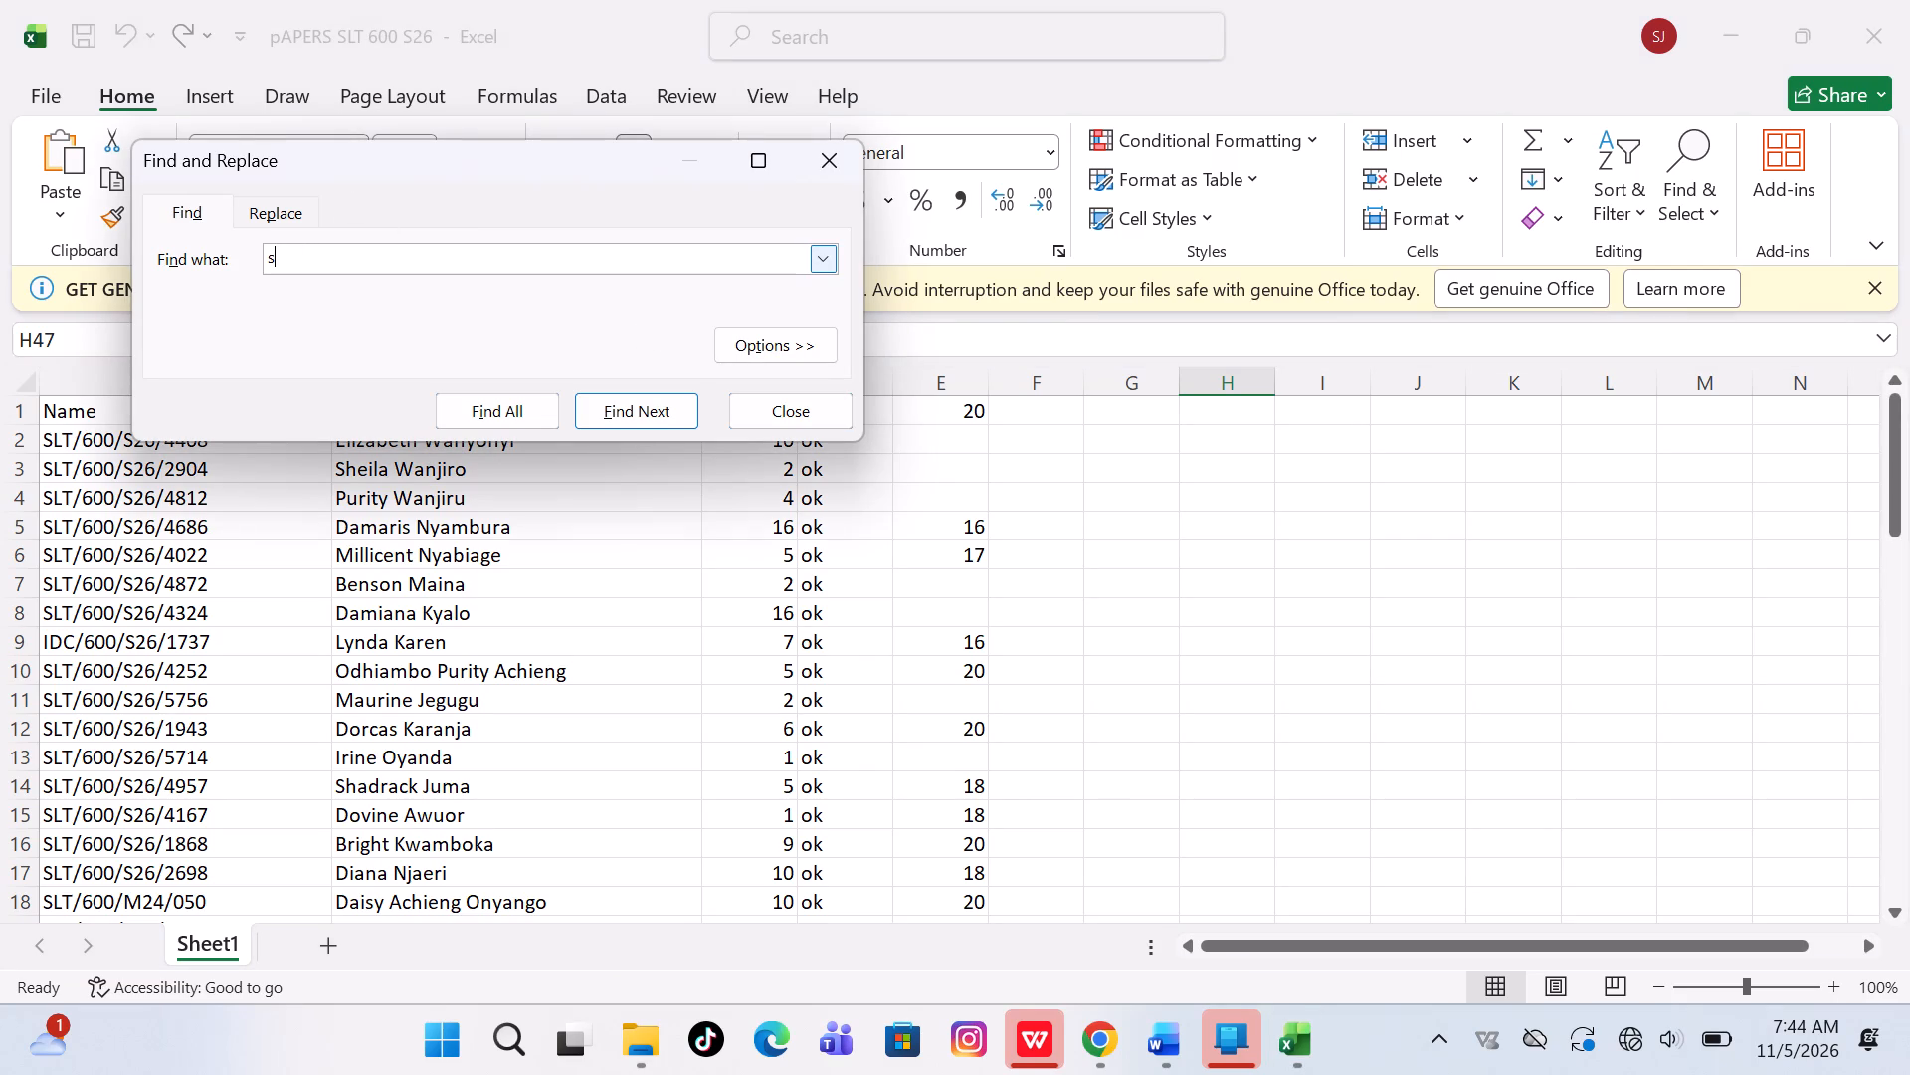
key("BackSpace")
key("BackSpace")
type("purity")
key("Return")
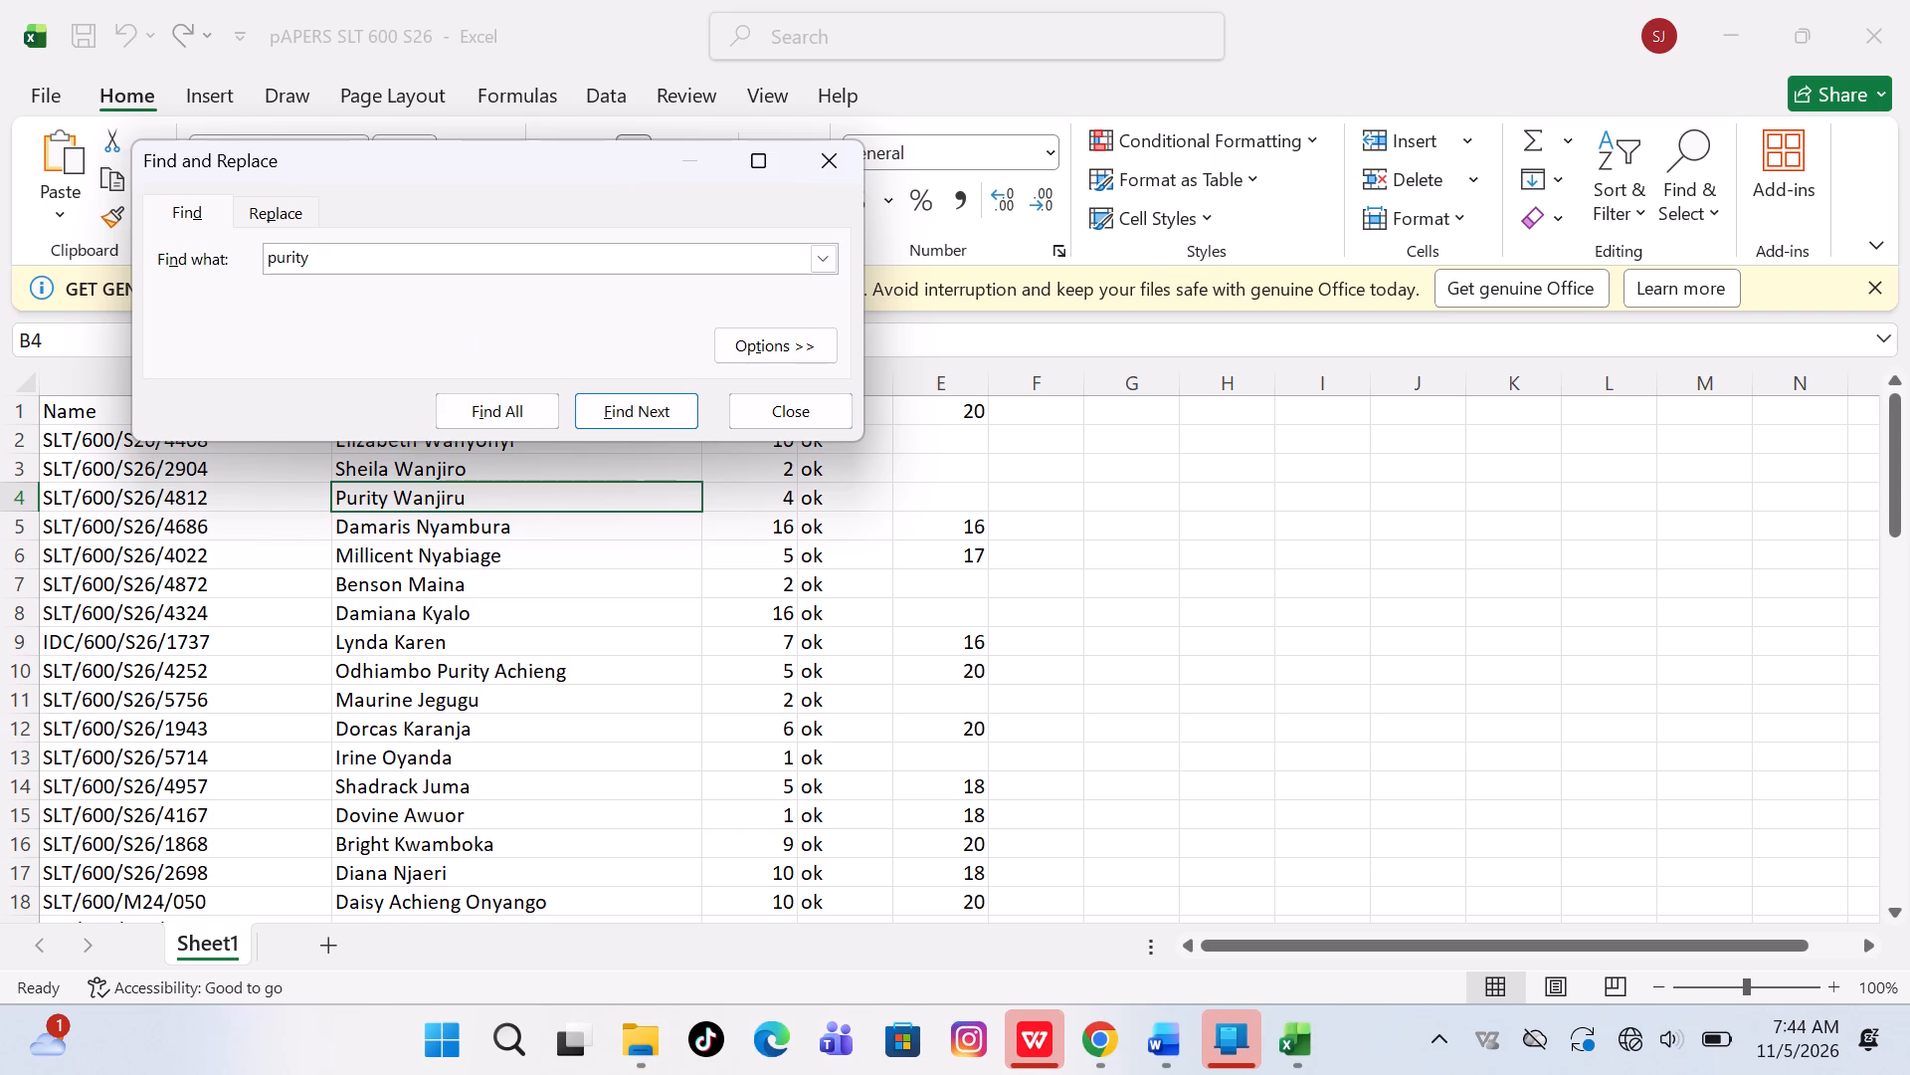
left_click(931, 507)
type("18")
key("Return")
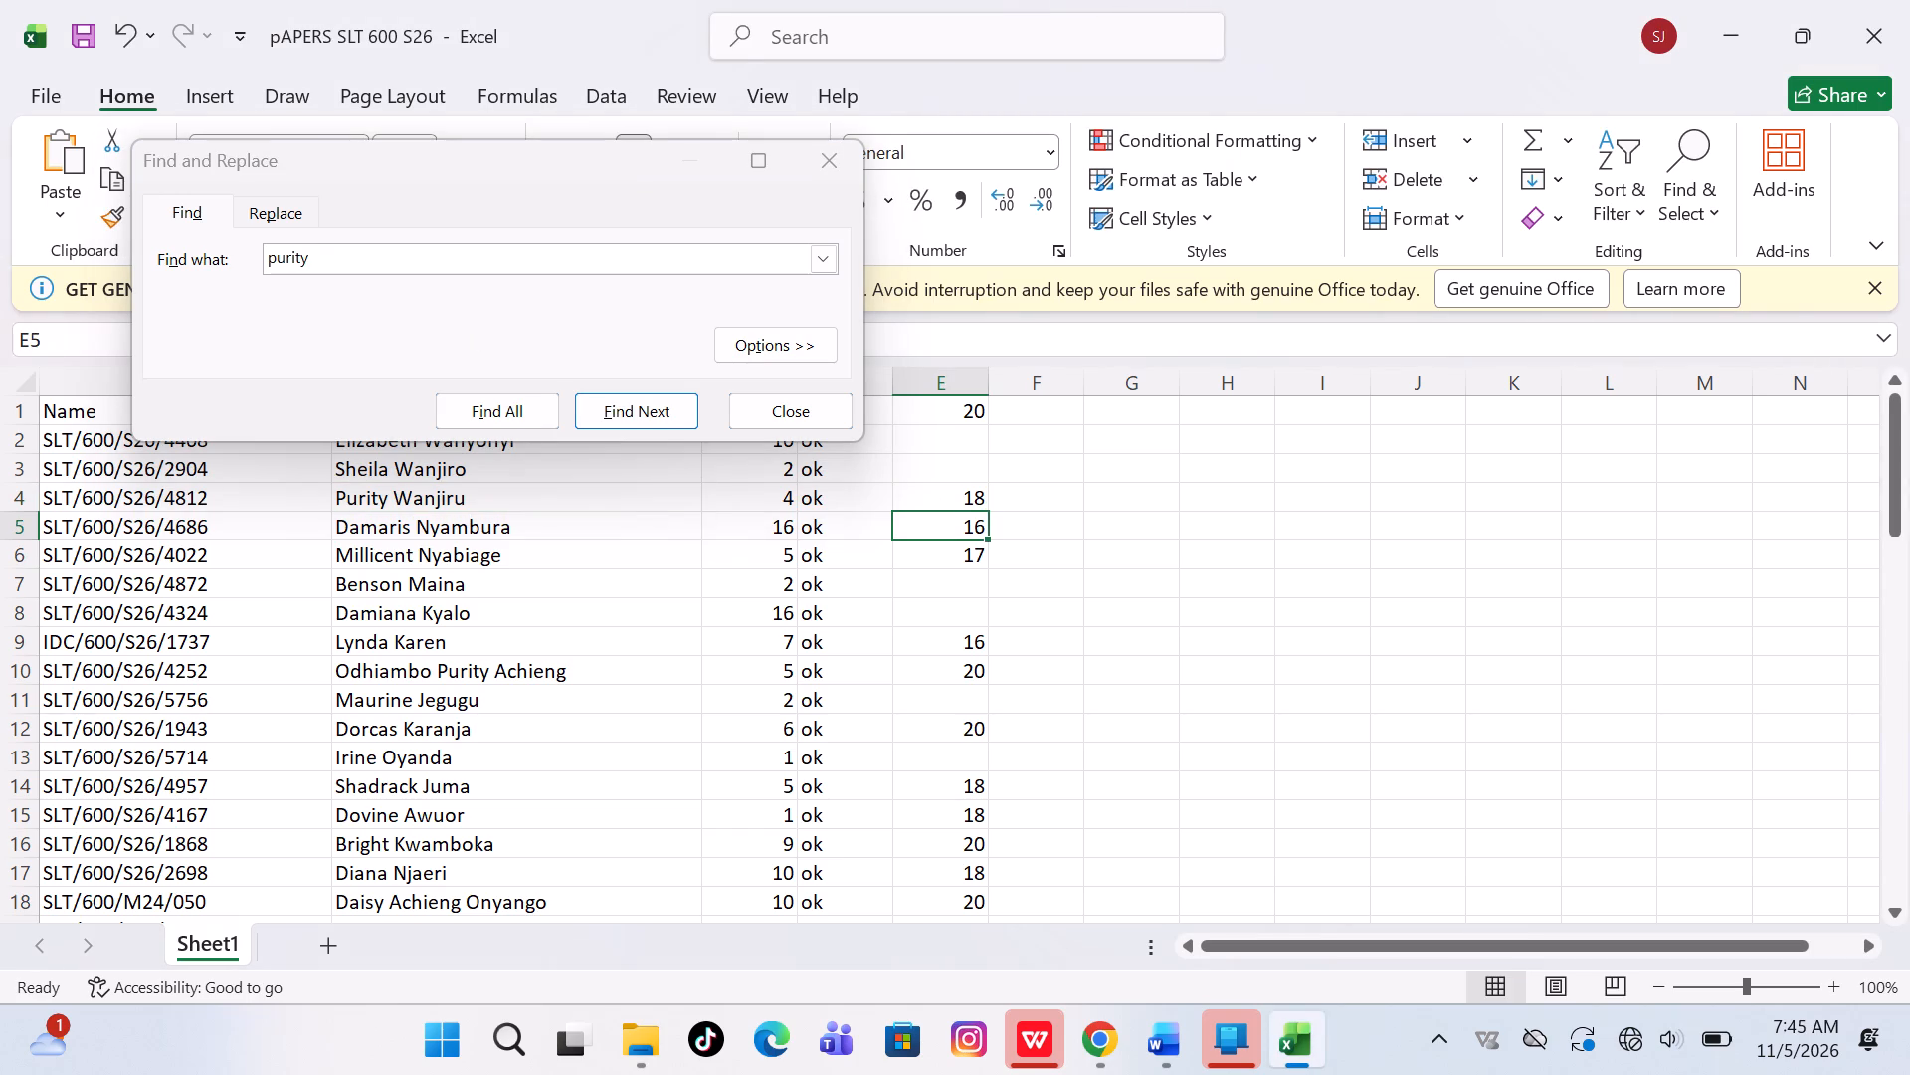
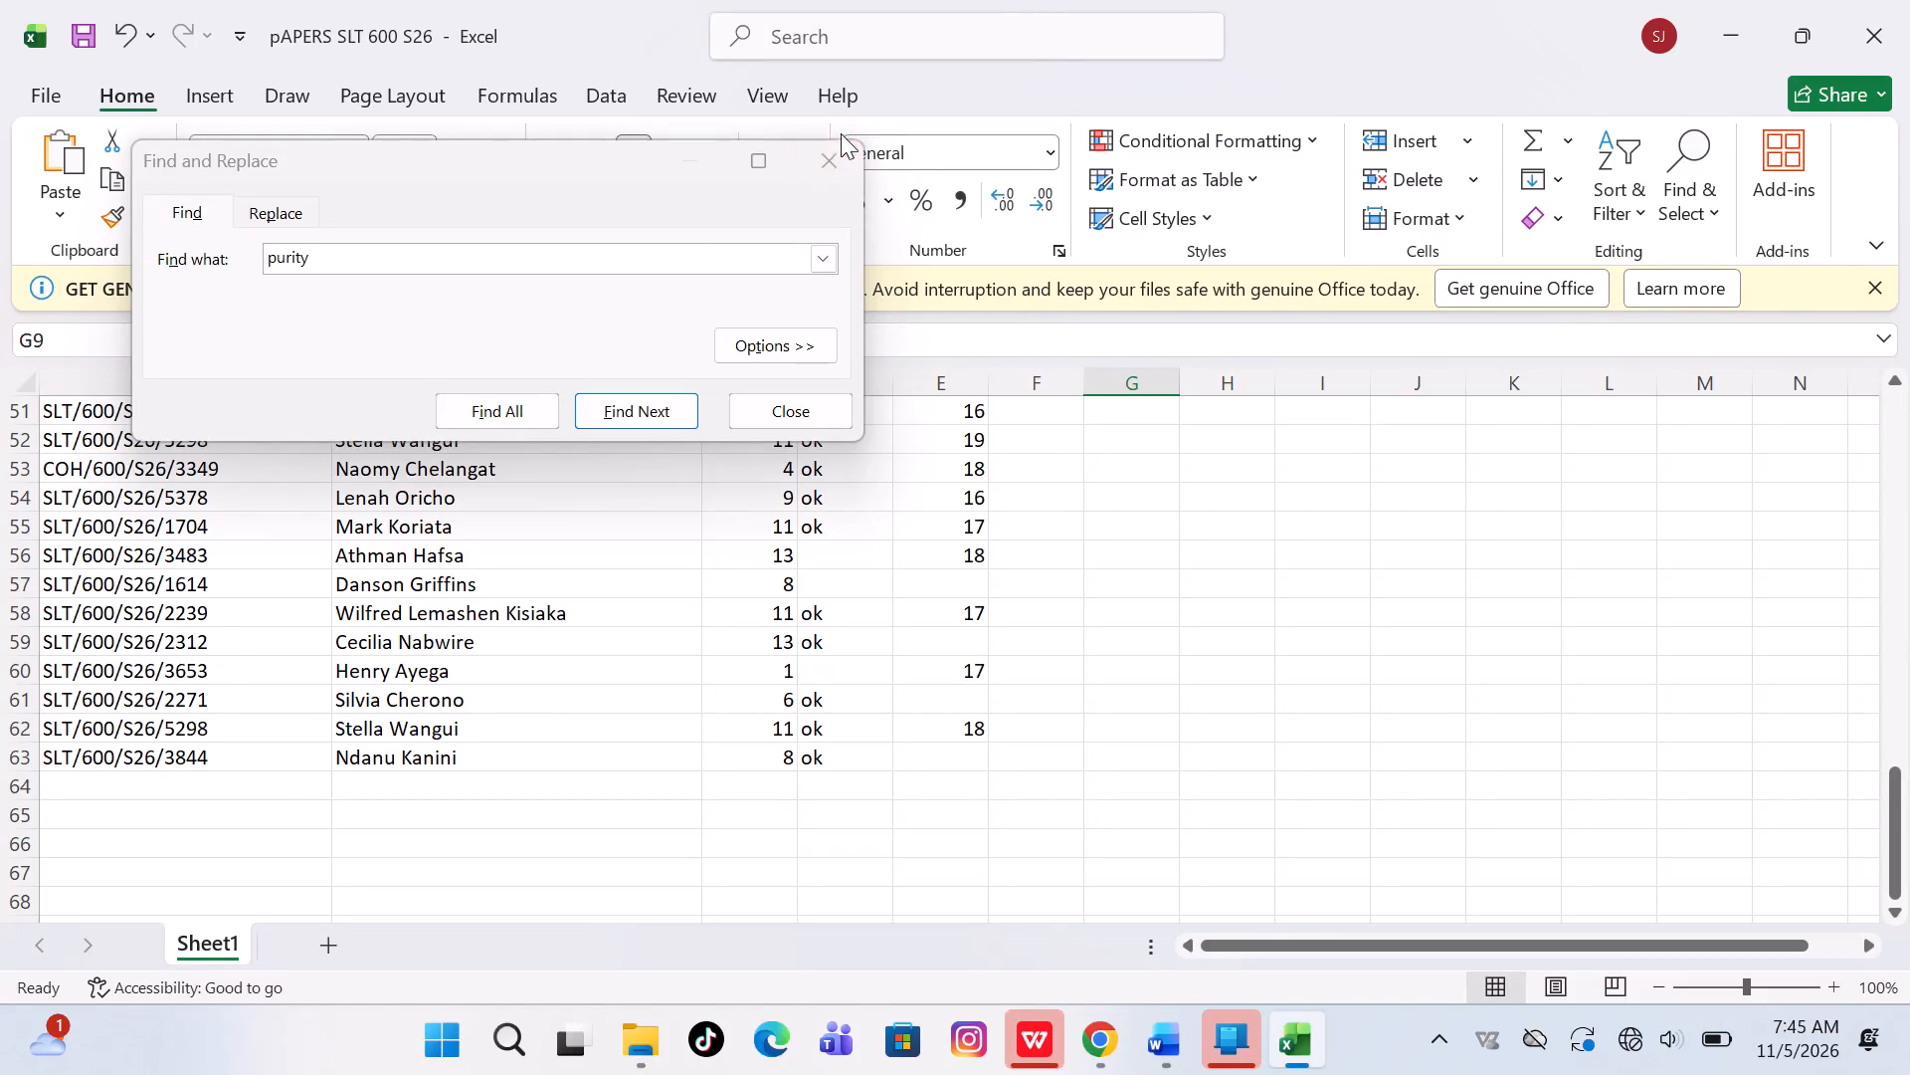
Close the Find and Replace dialog.
left_click(842, 150)
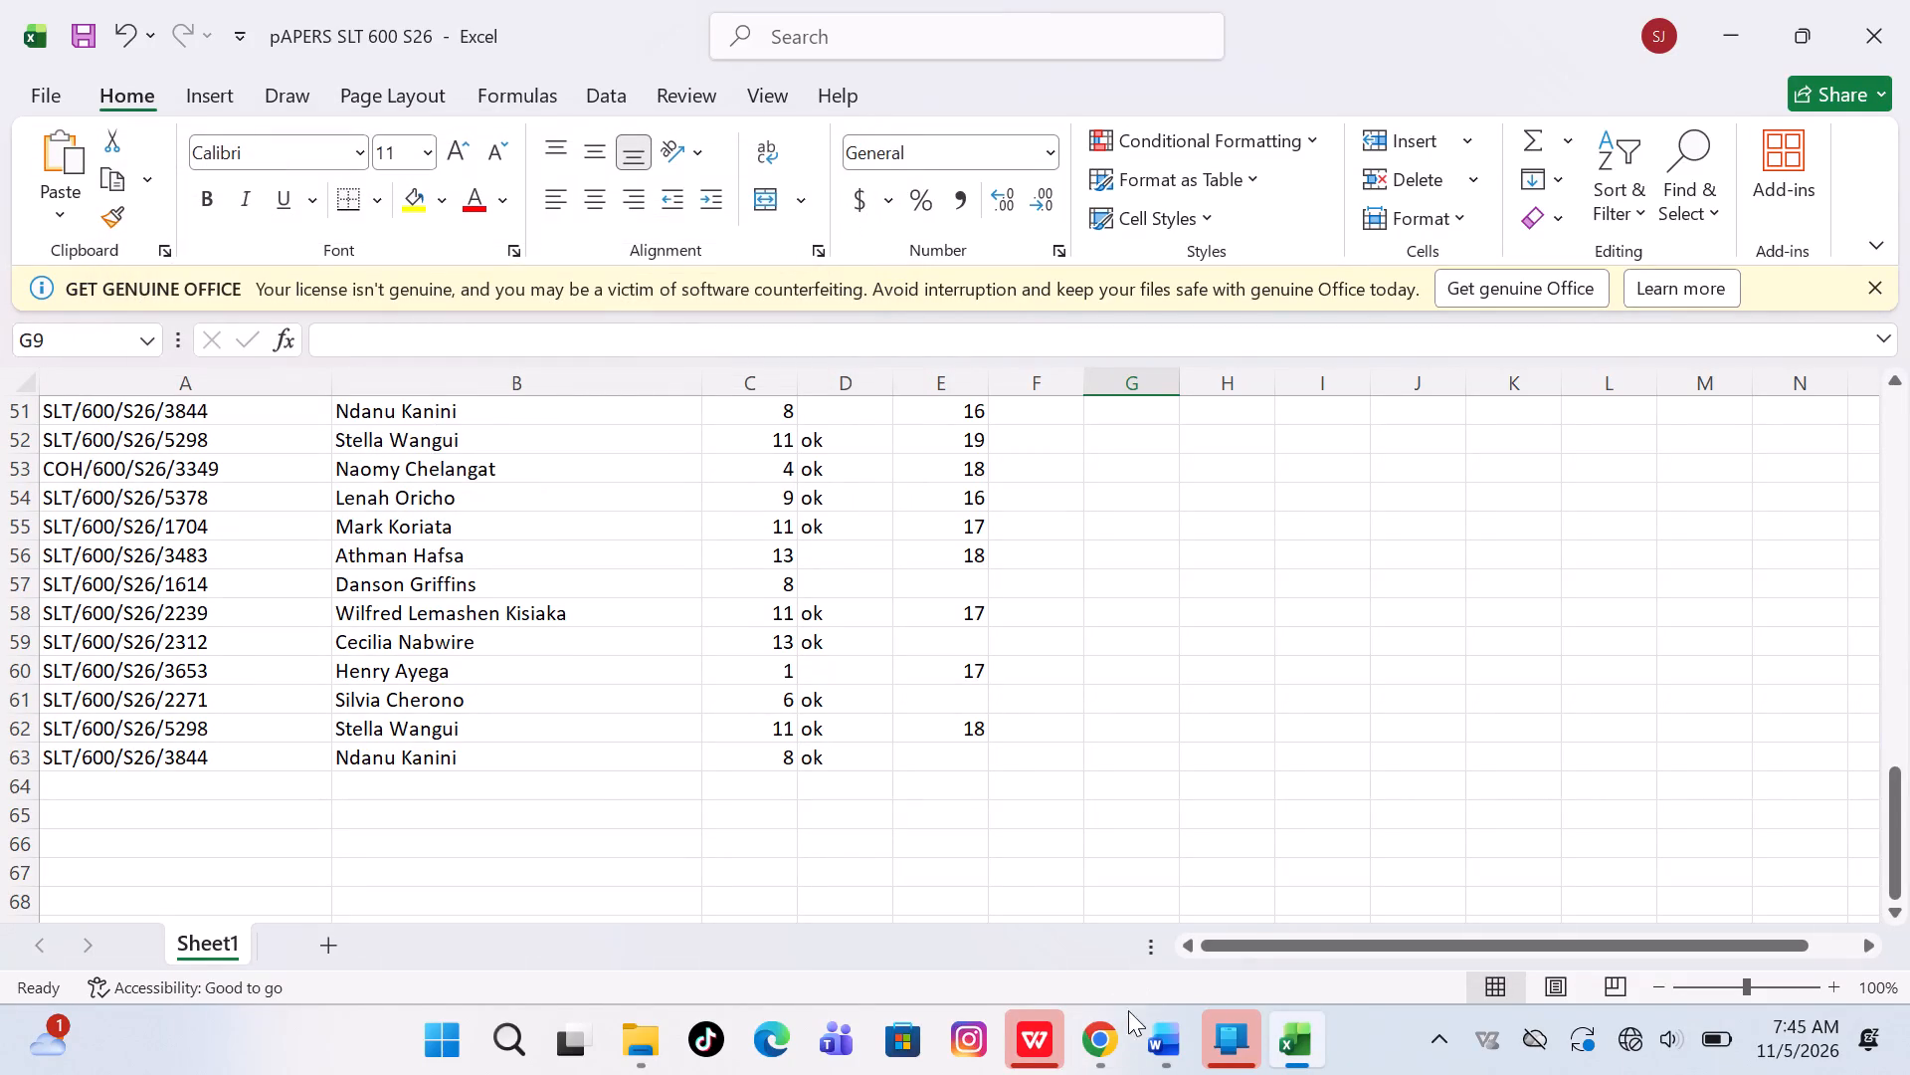
Switch to Google Chrome to view the X home feed.
left_click(1106, 1052)
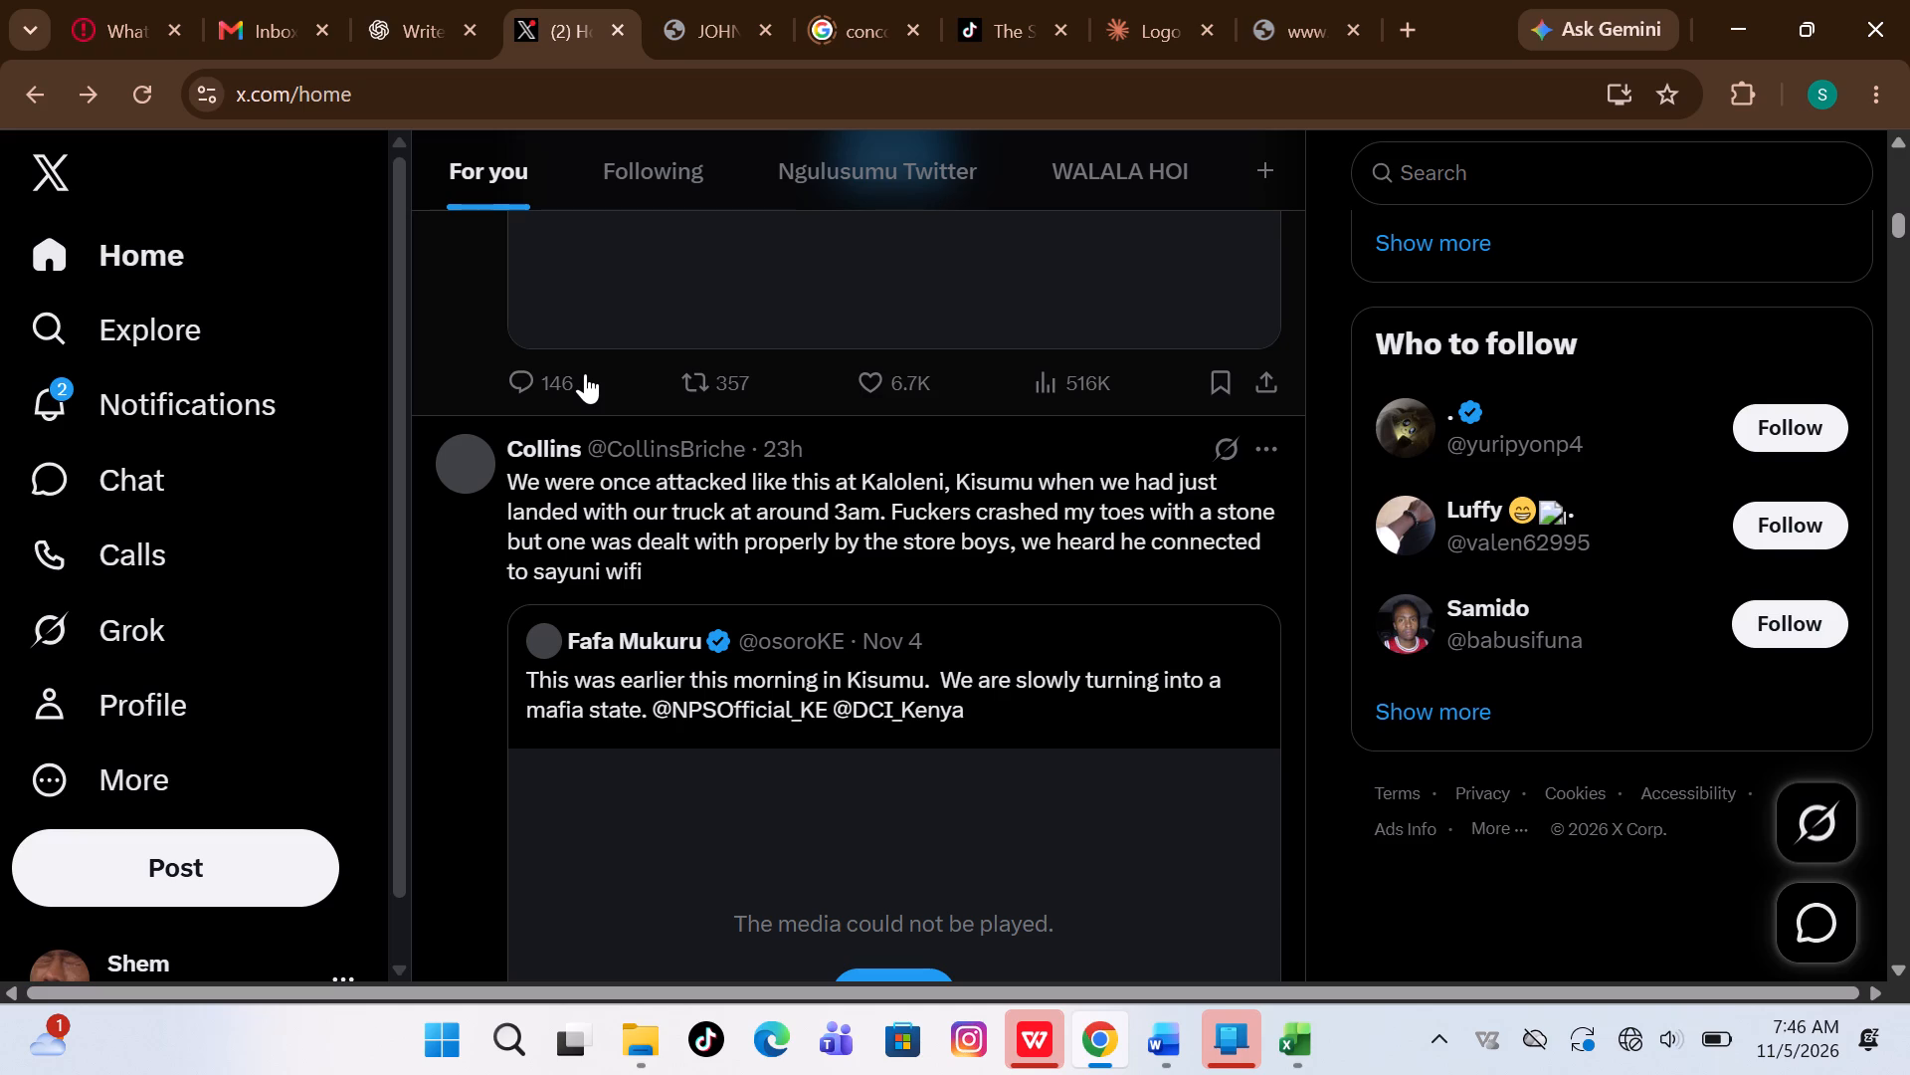
Open the Windows quick settings for the network connection.
left_click(1633, 1019)
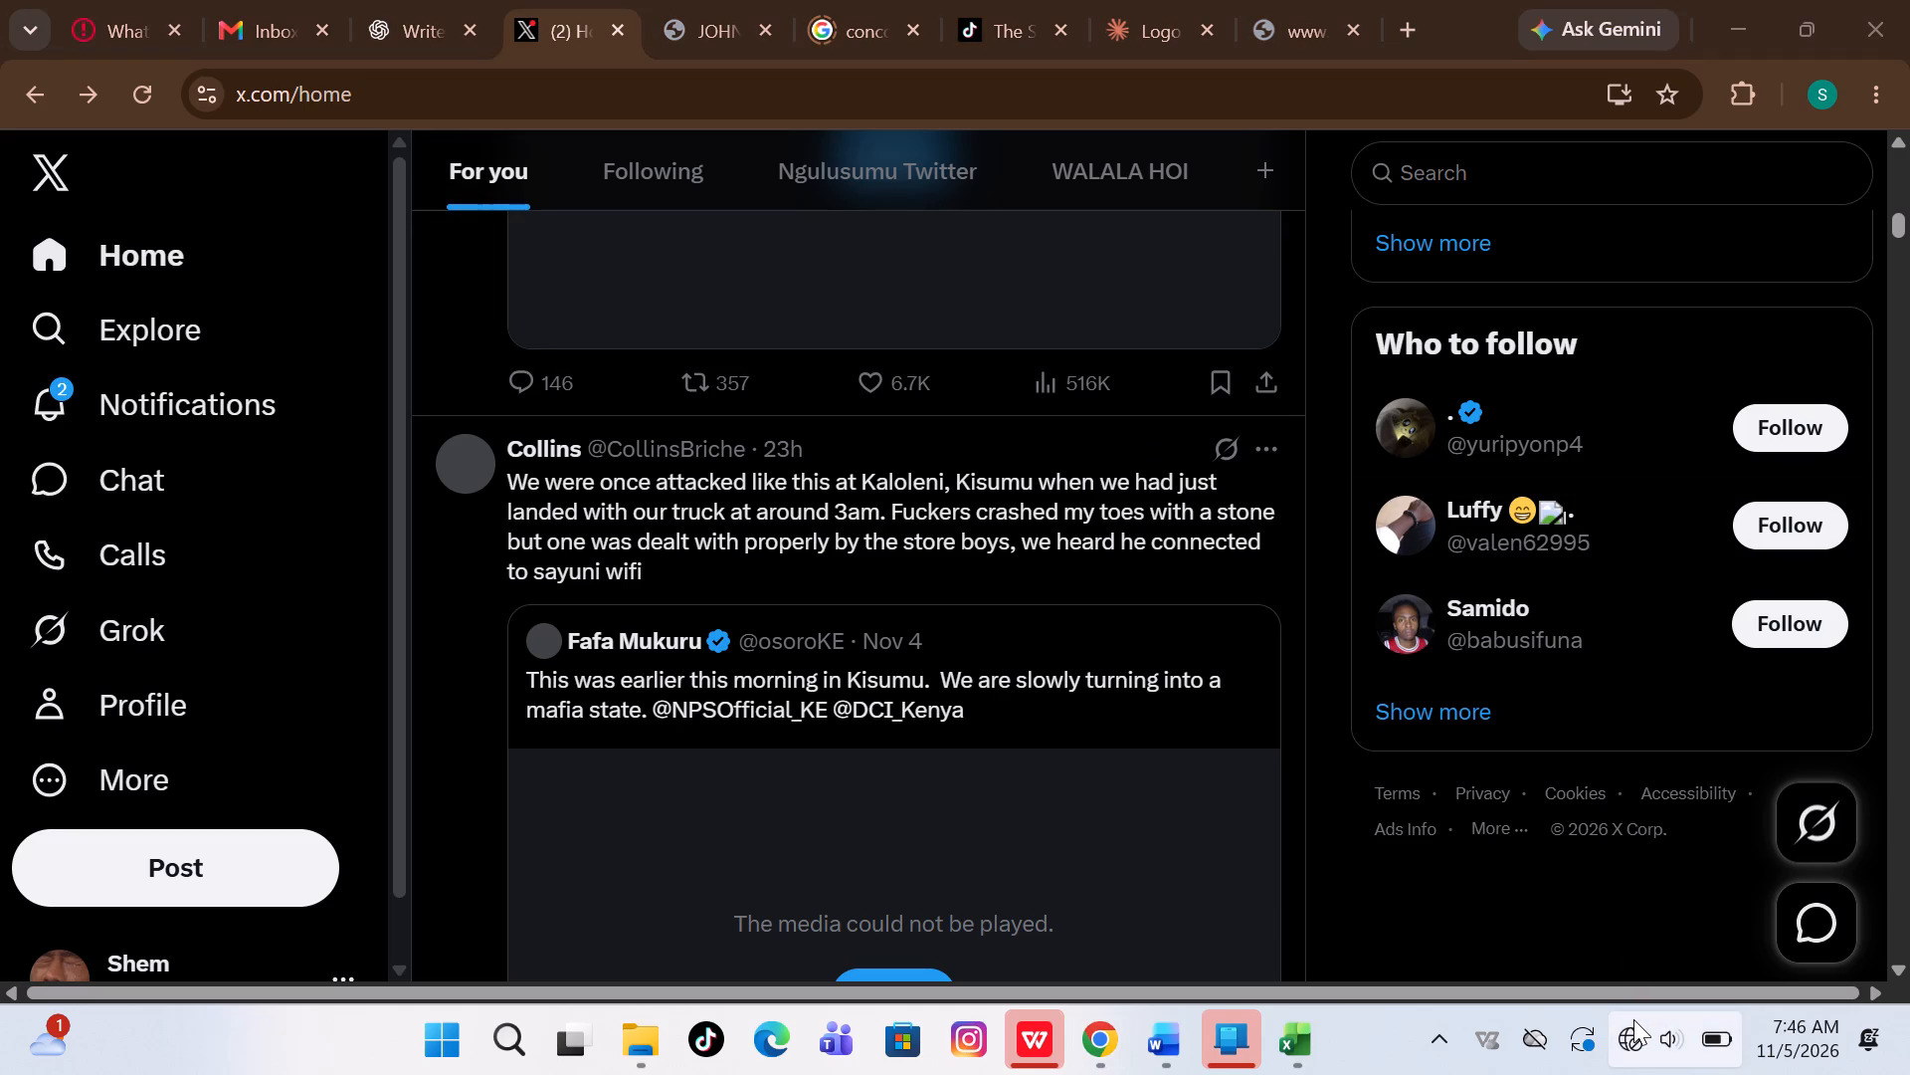